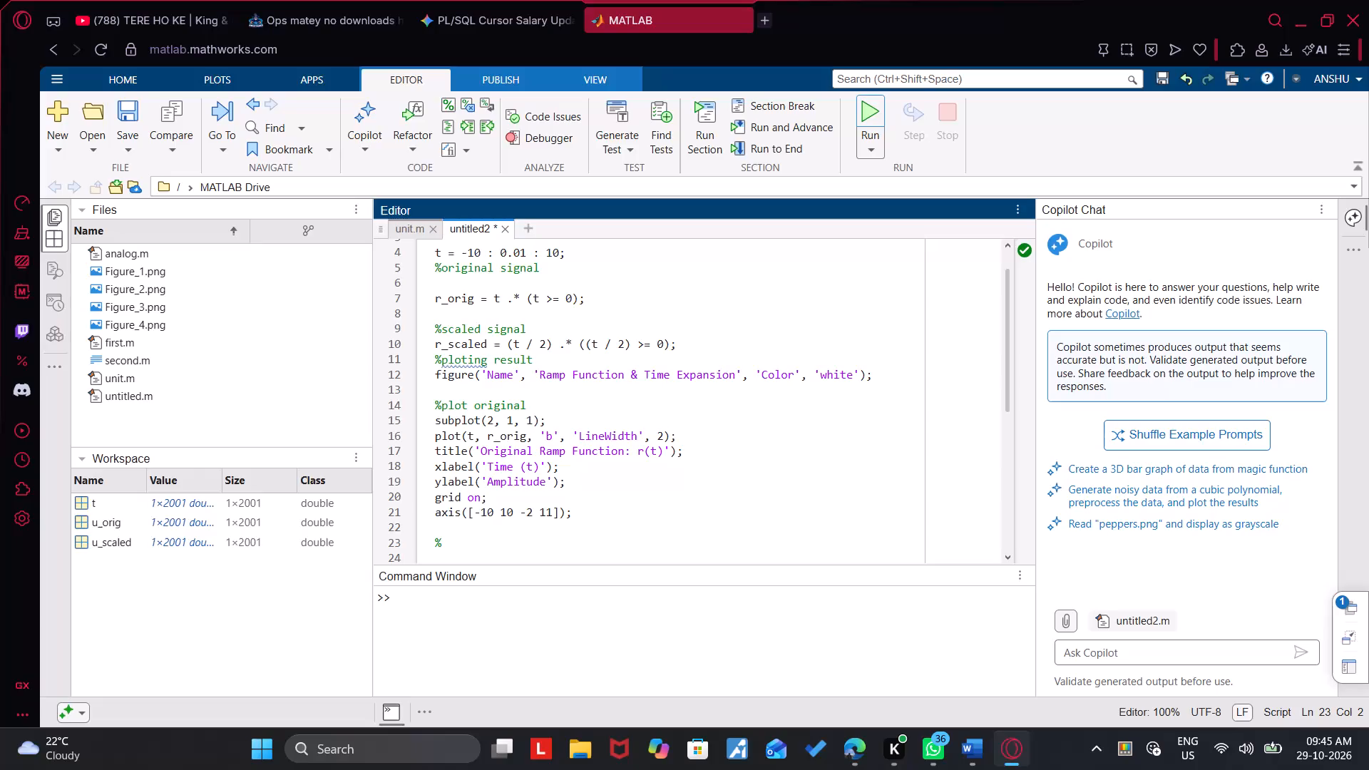
Complete the comment on line 23 as "% plot scaled" and start a new line below it.
{"action": "key", "text": "space"}
{"action": "type", "text": "plot scaled"}
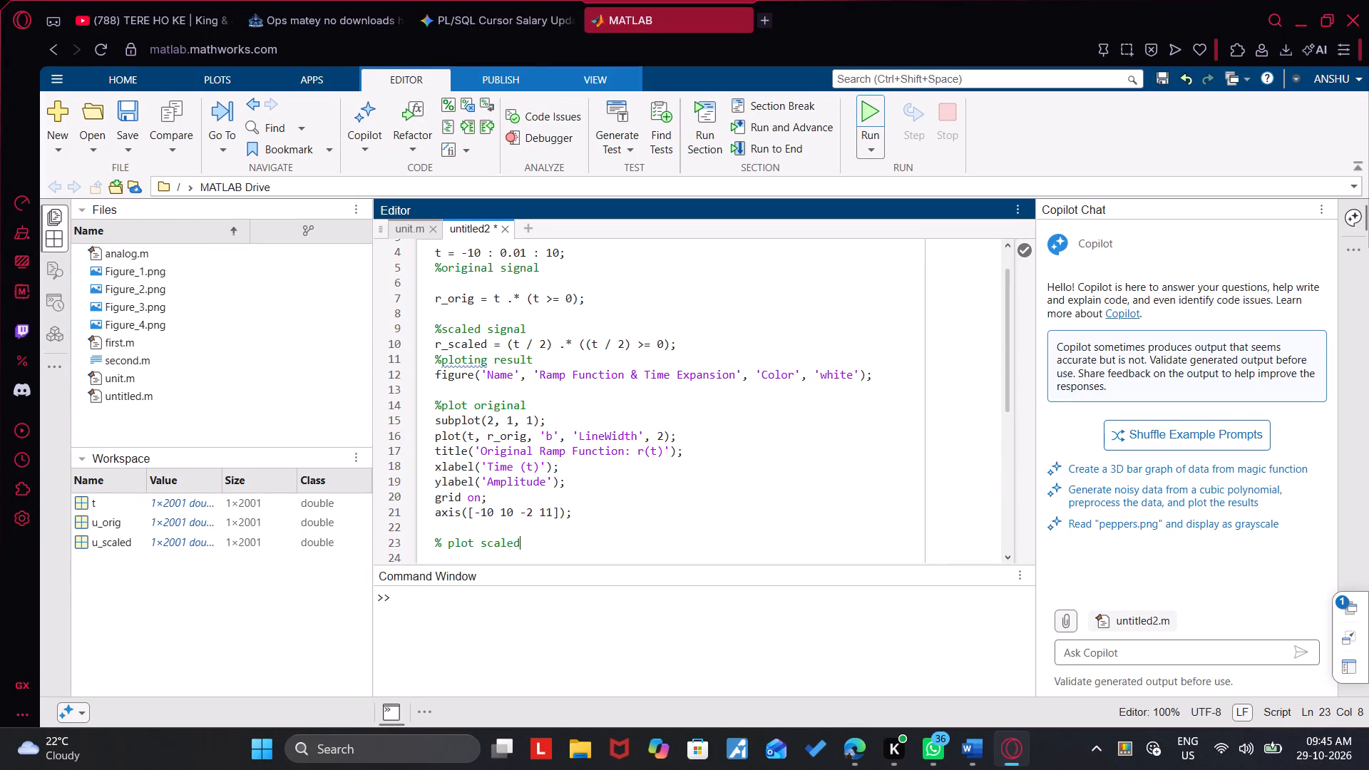
{"action": "key", "text": "space"}
{"action": "key", "text": "shift+Return"}
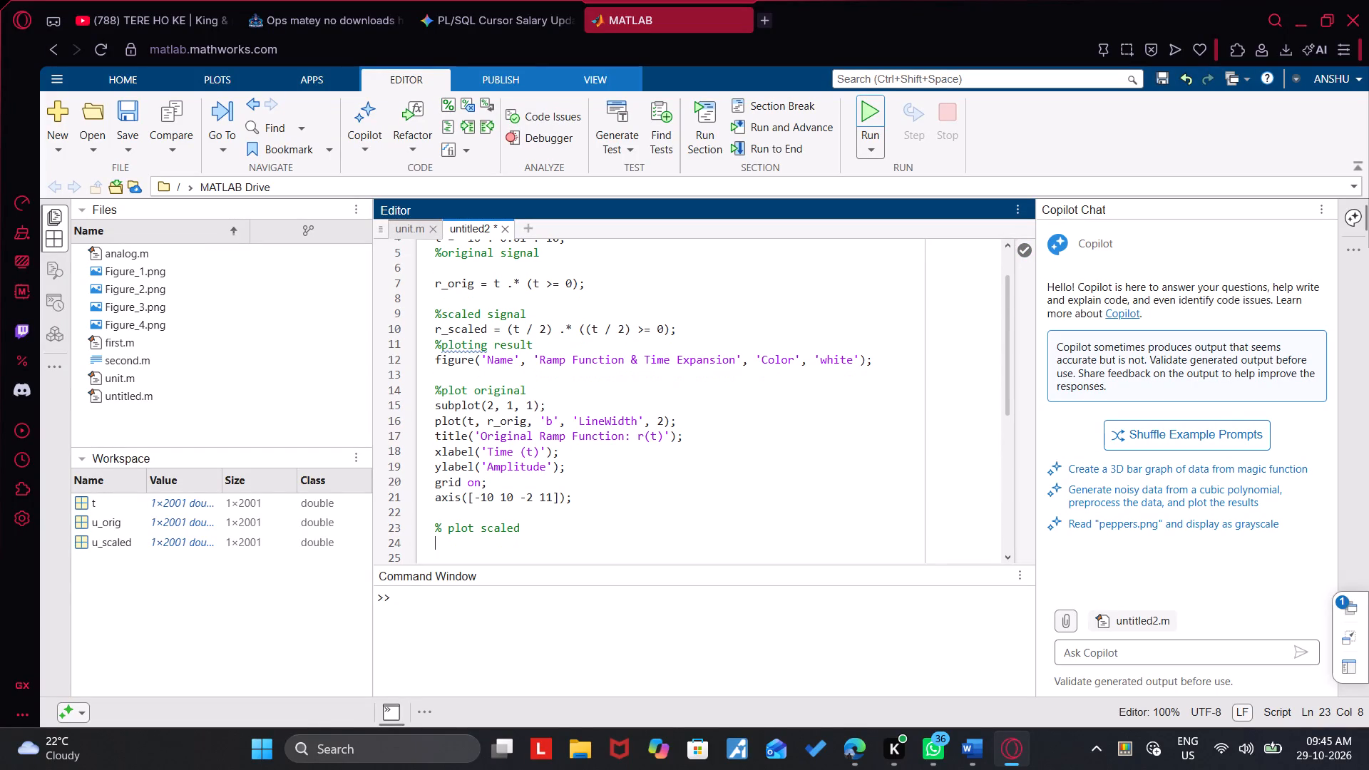
{"action": "left_click", "coordinate": [854, 769]}
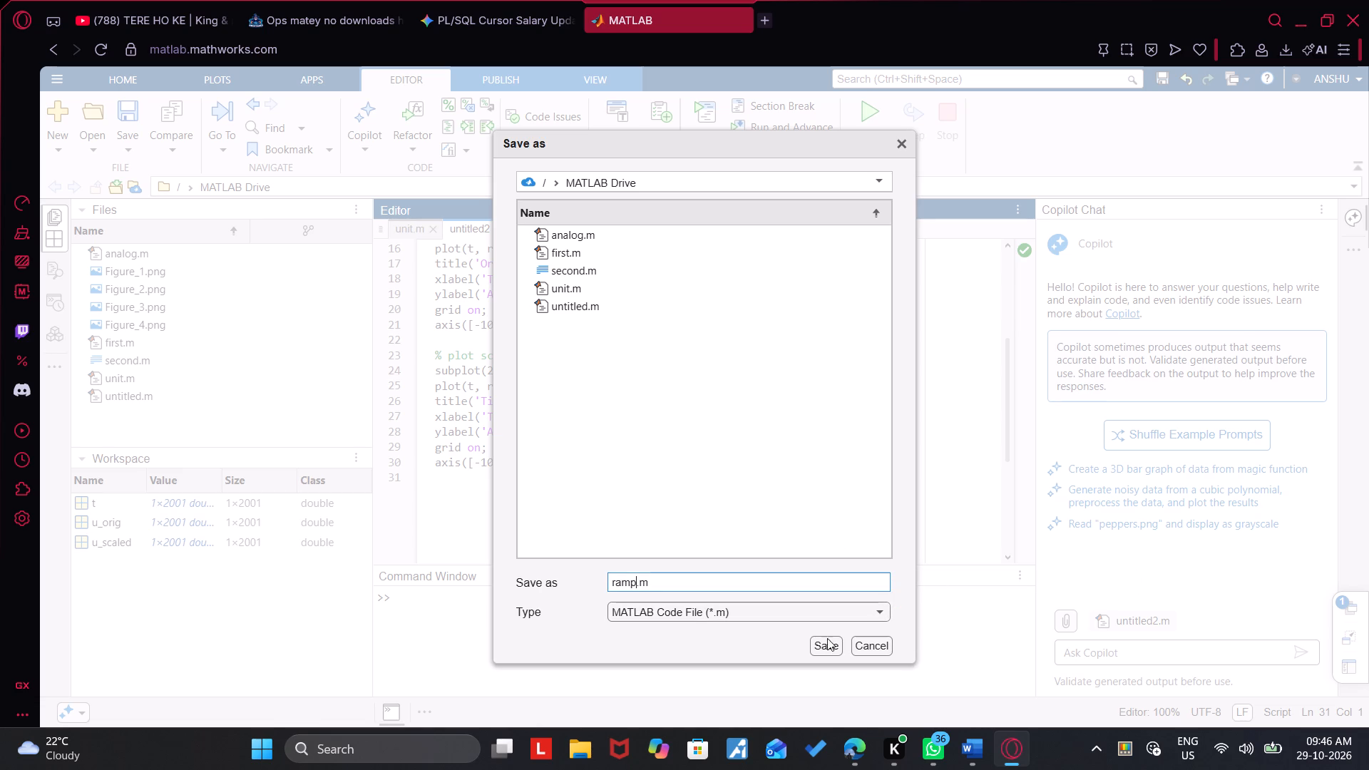
{"action": "left_click", "coordinate": [827, 651]}
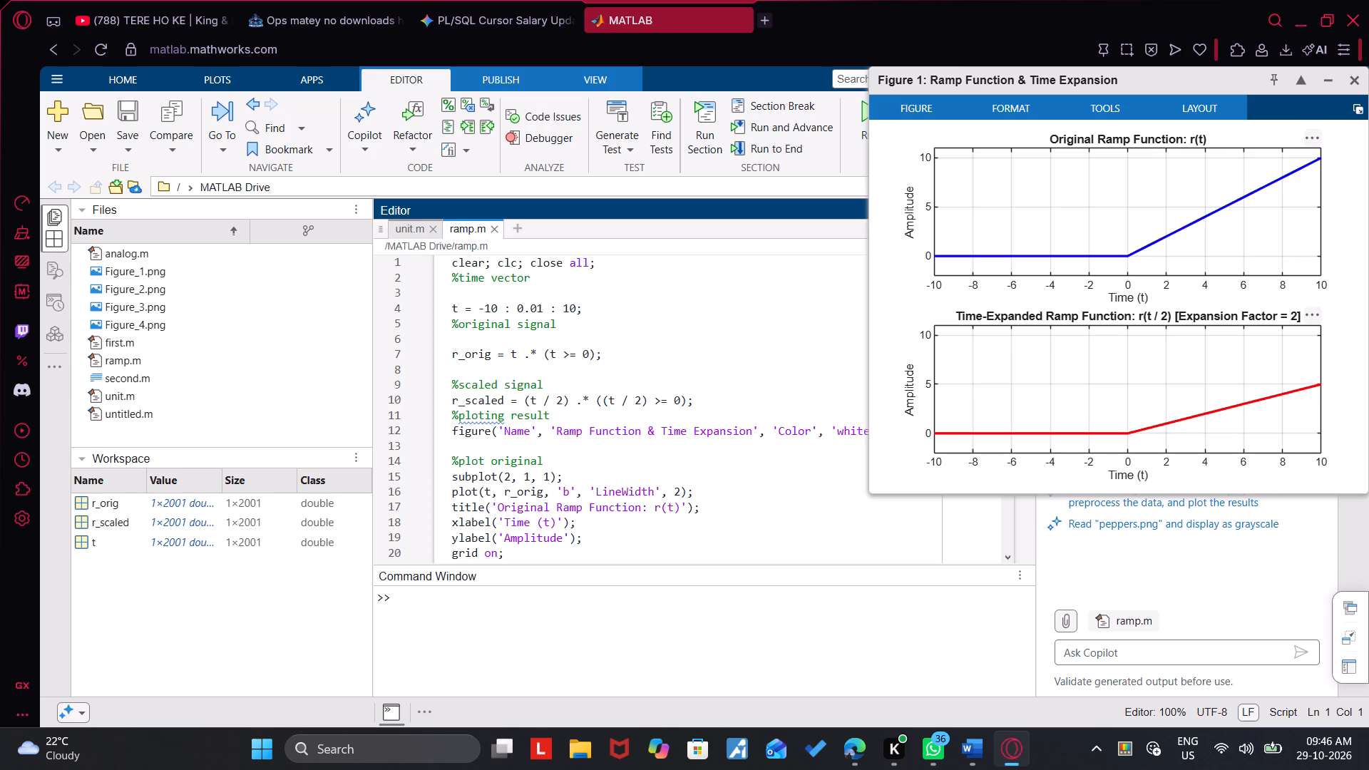
Capture a screenshot of the whole Ramp Function & Time Expansion figure window.
{"action": "key", "text": "Print"}
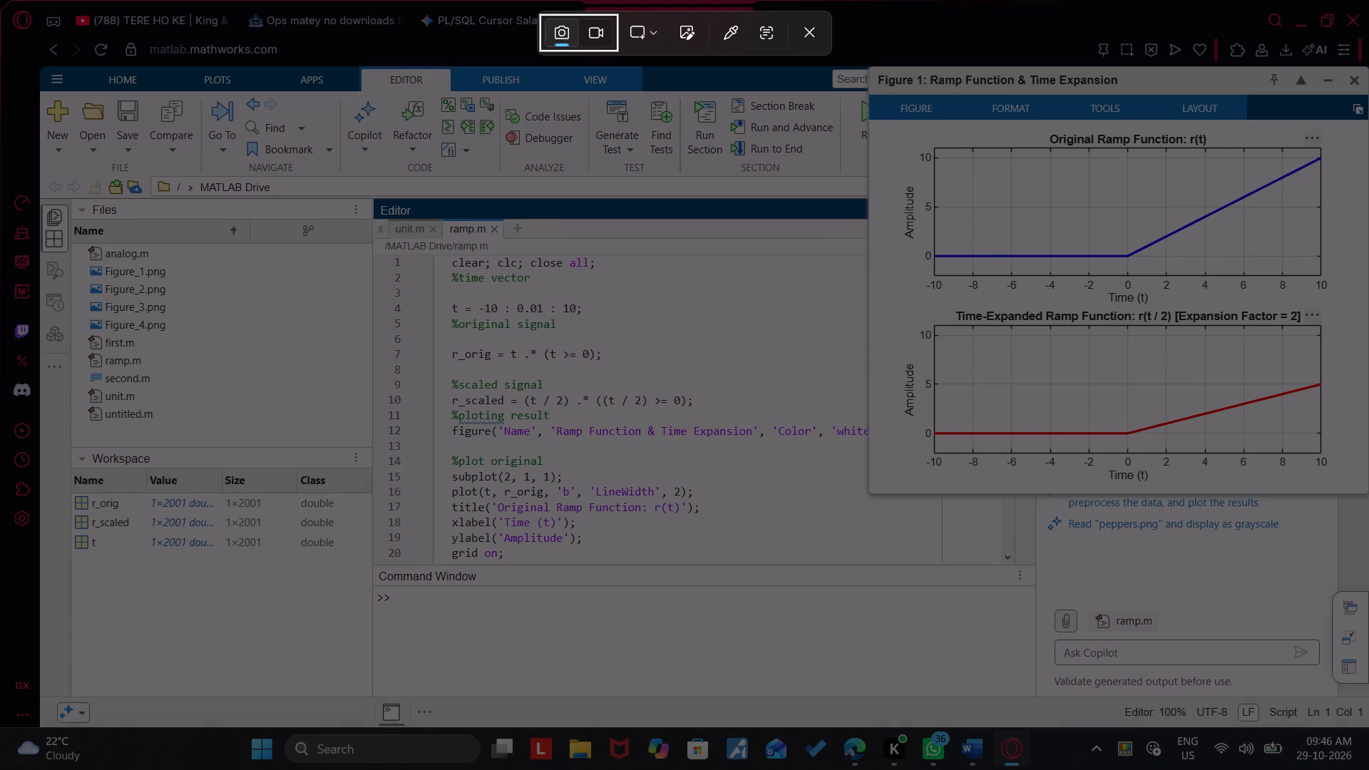
{"action": "left_click_drag", "start_coordinate": [871, 66], "coordinate": [1055, 283]}
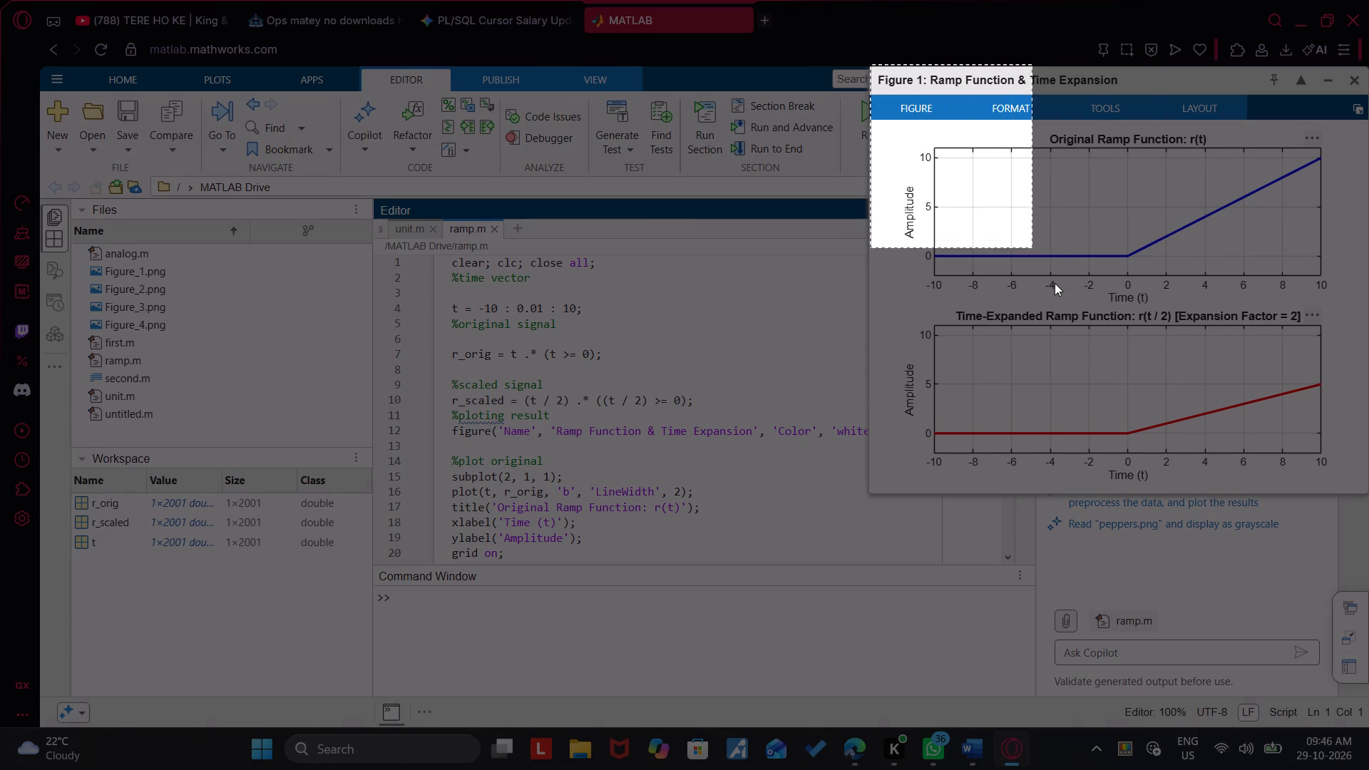
{"action": "left_click_drag", "start_coordinate": [1055, 283], "coordinate": [1368, 490]}
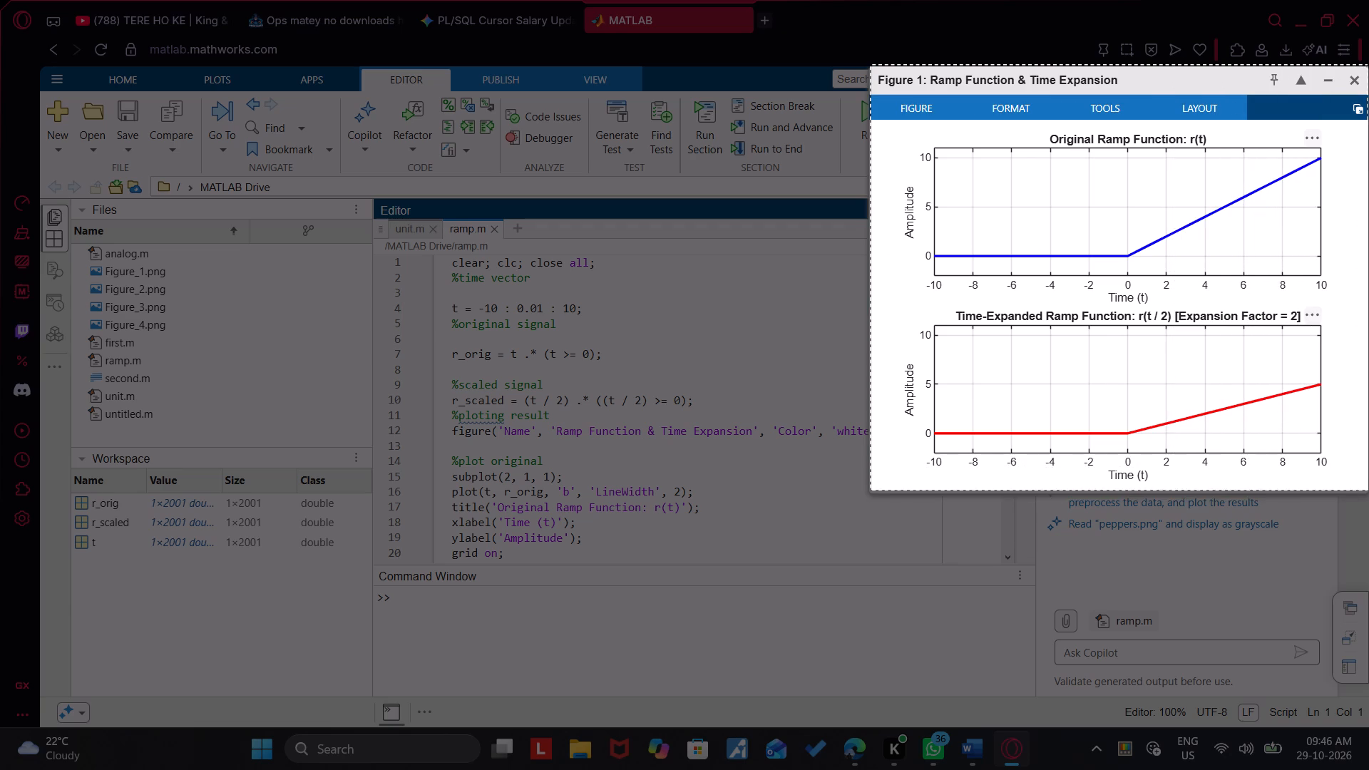
{"action": "left_click_drag", "start_coordinate": [1368, 490], "coordinate": [1368, 494]}
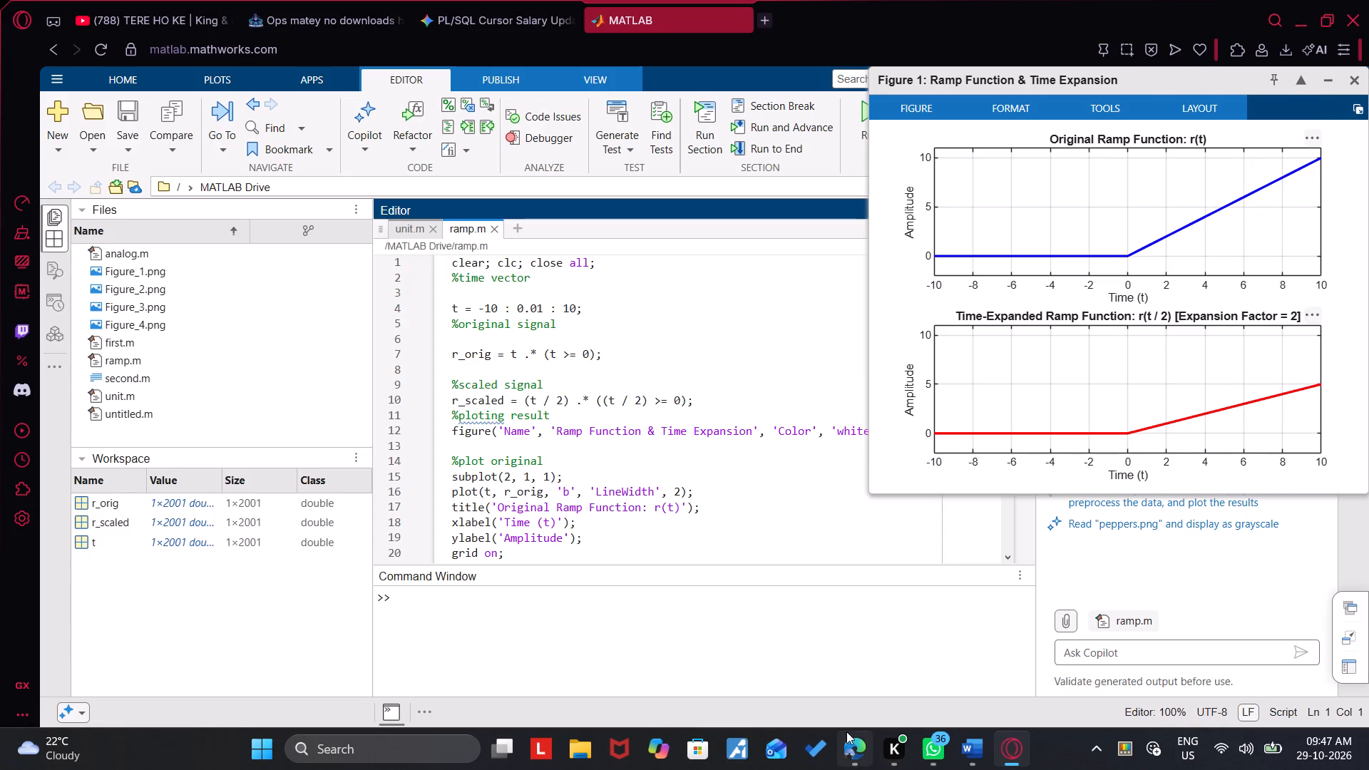
Switch to the Word lab report and review its Objective, Program and Curve / Figure sections.
{"action": "left_click", "coordinate": [963, 754]}
{"action": "scroll", "coordinate": [772, 401], "scroll_direction": "up", "scroll_amount": 1}
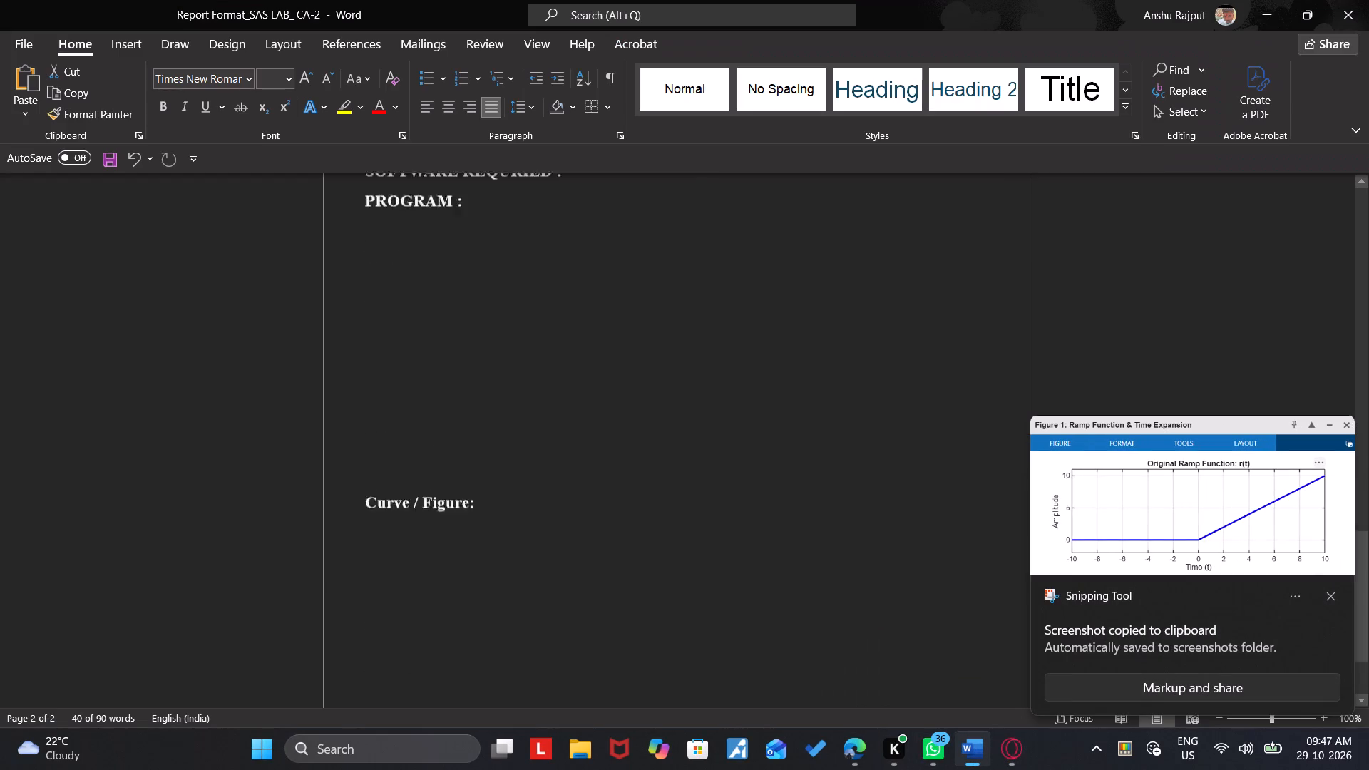
{"action": "scroll", "coordinate": [772, 401], "scroll_direction": "up", "scroll_amount": 1}
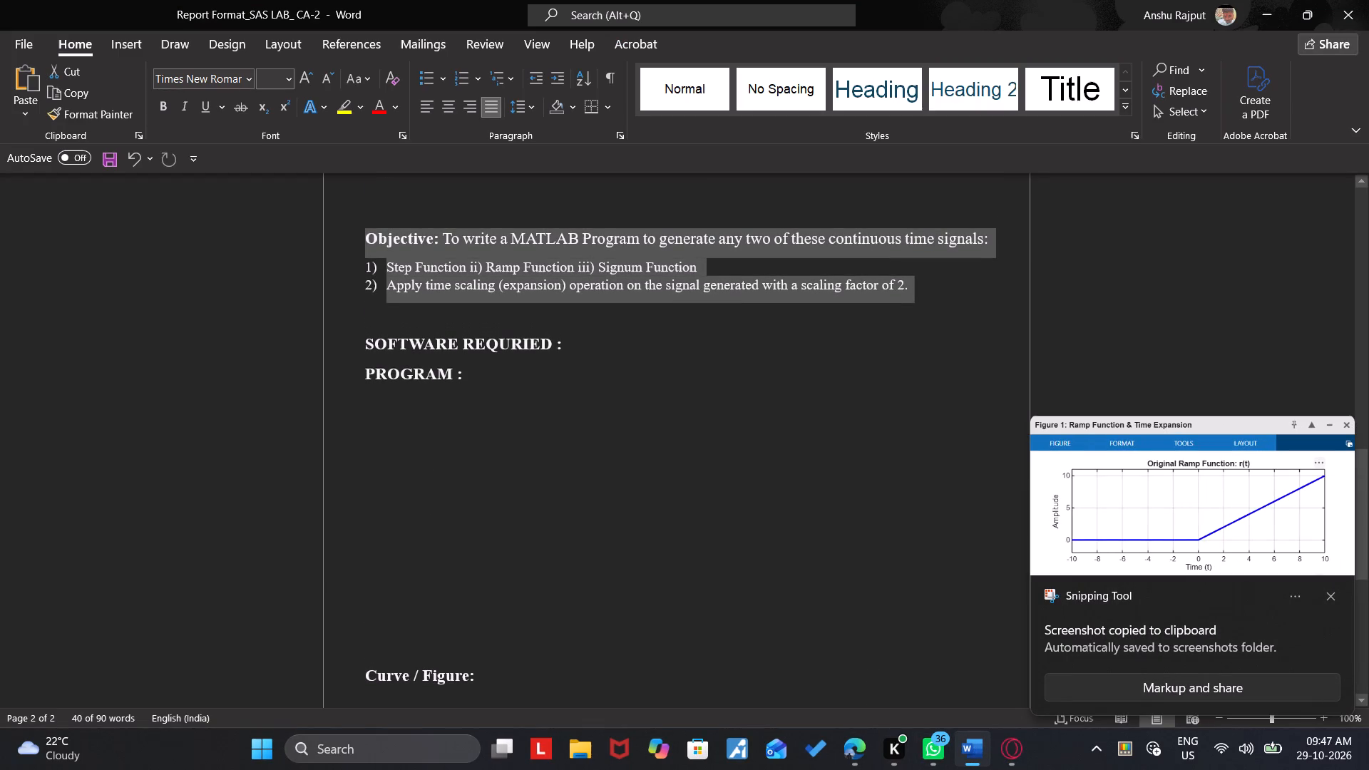
{"action": "left_click", "coordinate": [513, 372]}
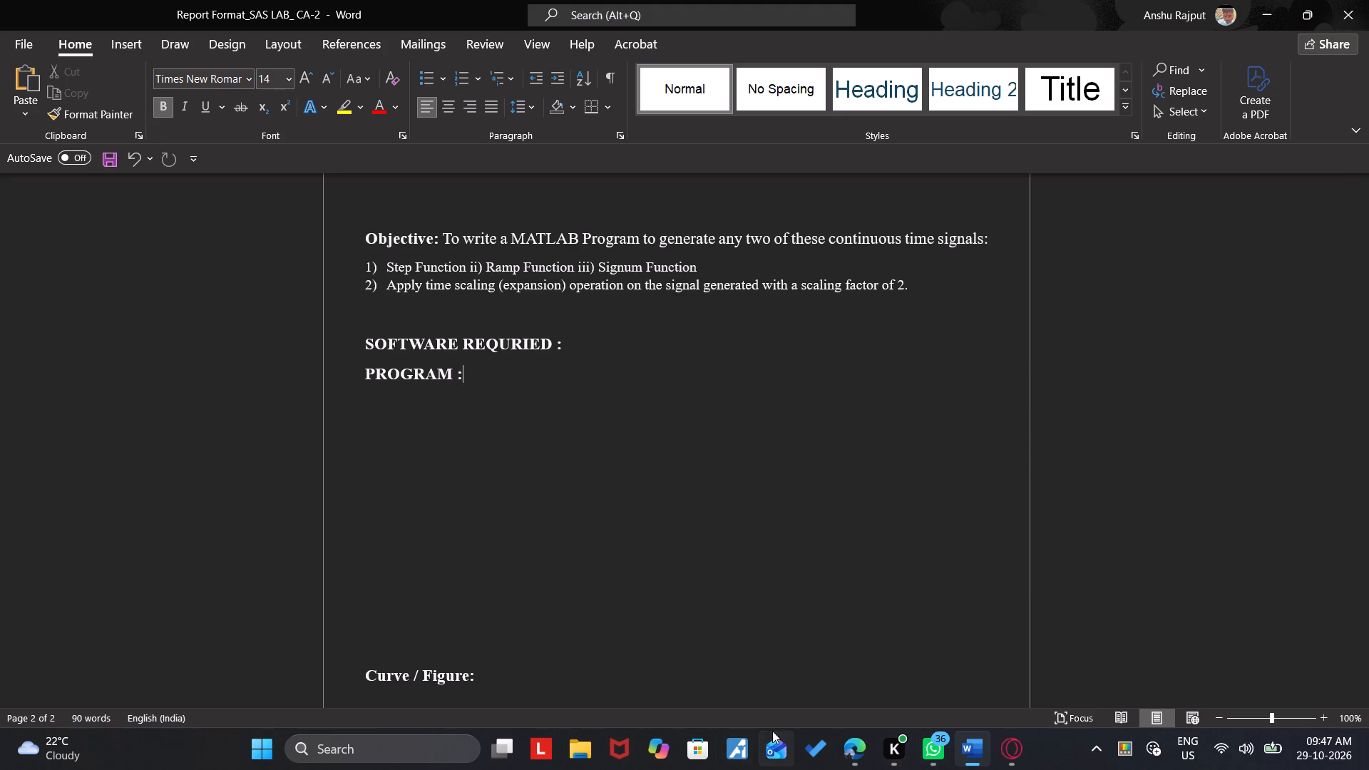
{"action": "left_click", "coordinate": [1266, 11]}
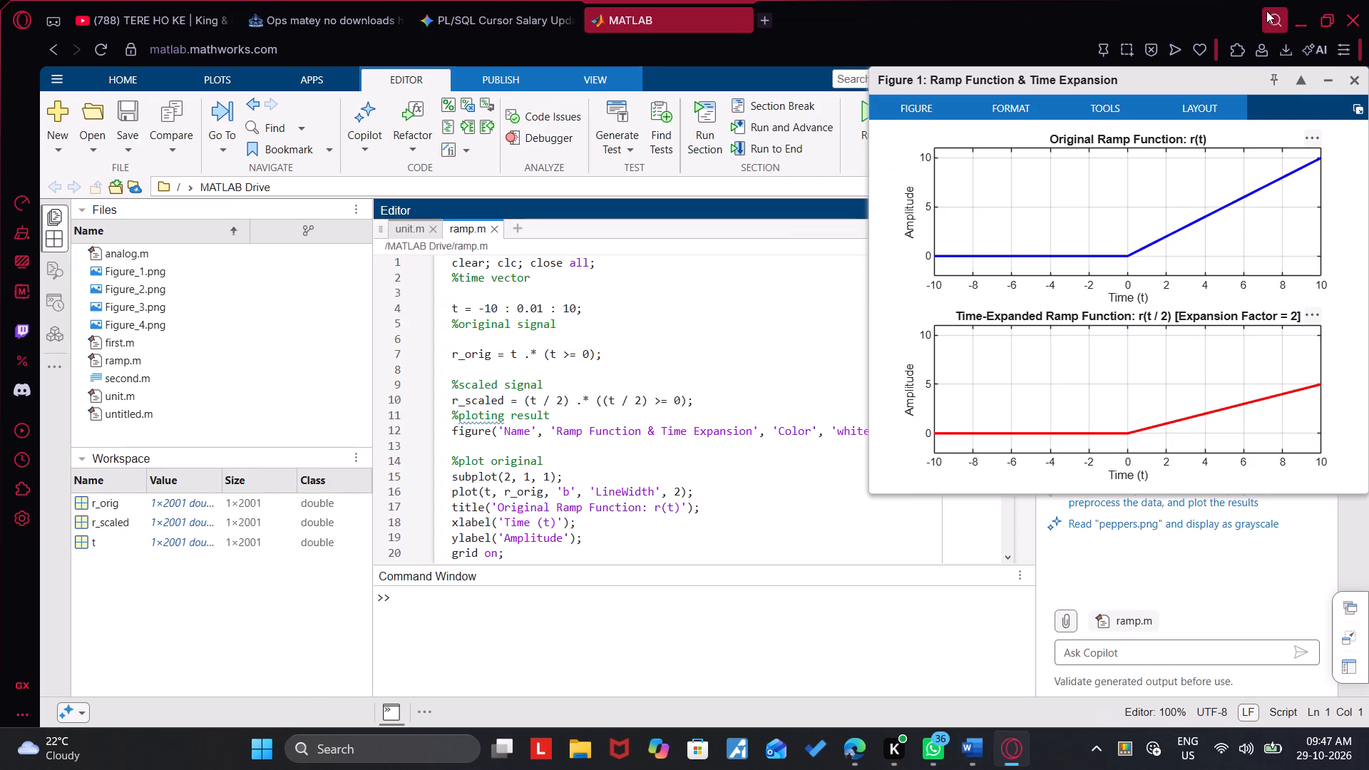
Change the Windows colour mode to Light in the personalization settings.
{"action": "left_click", "coordinate": [347, 754]}
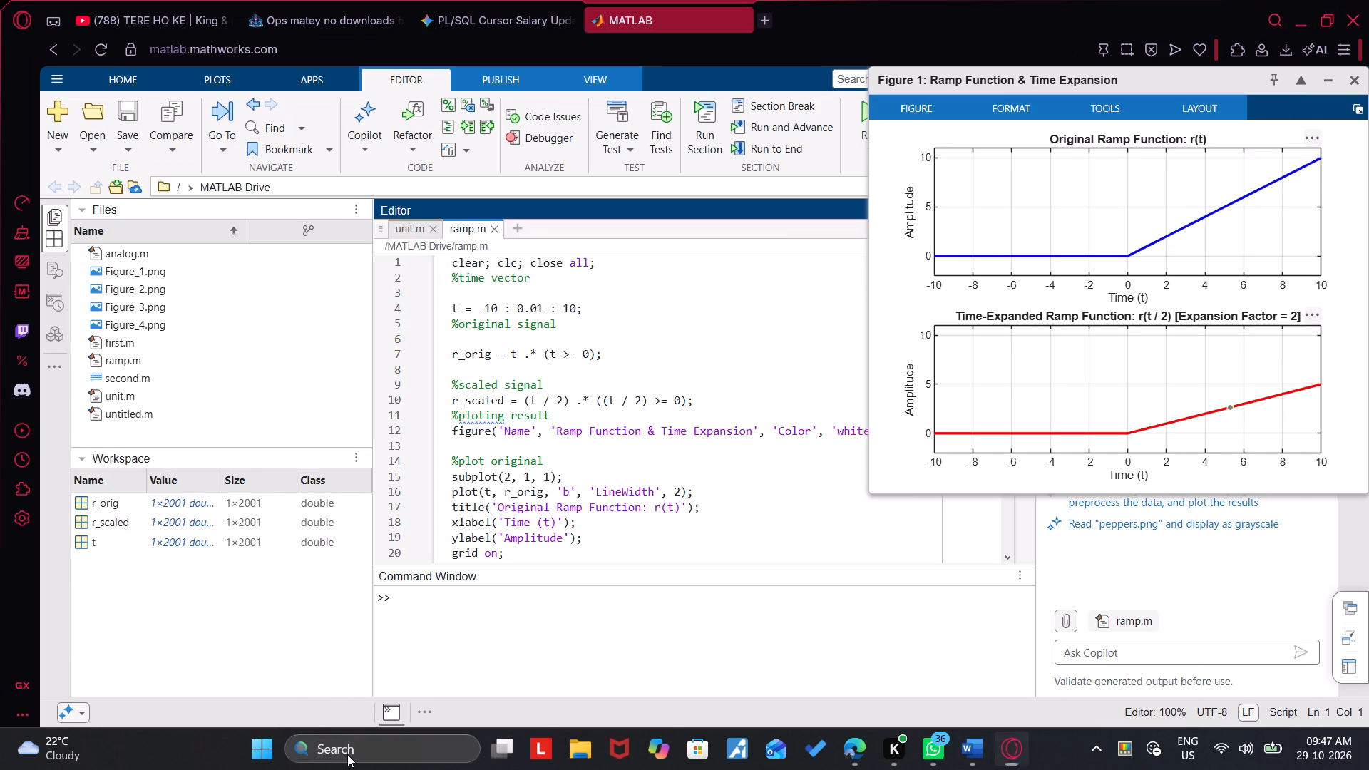
{"action": "type", "text": "se"}
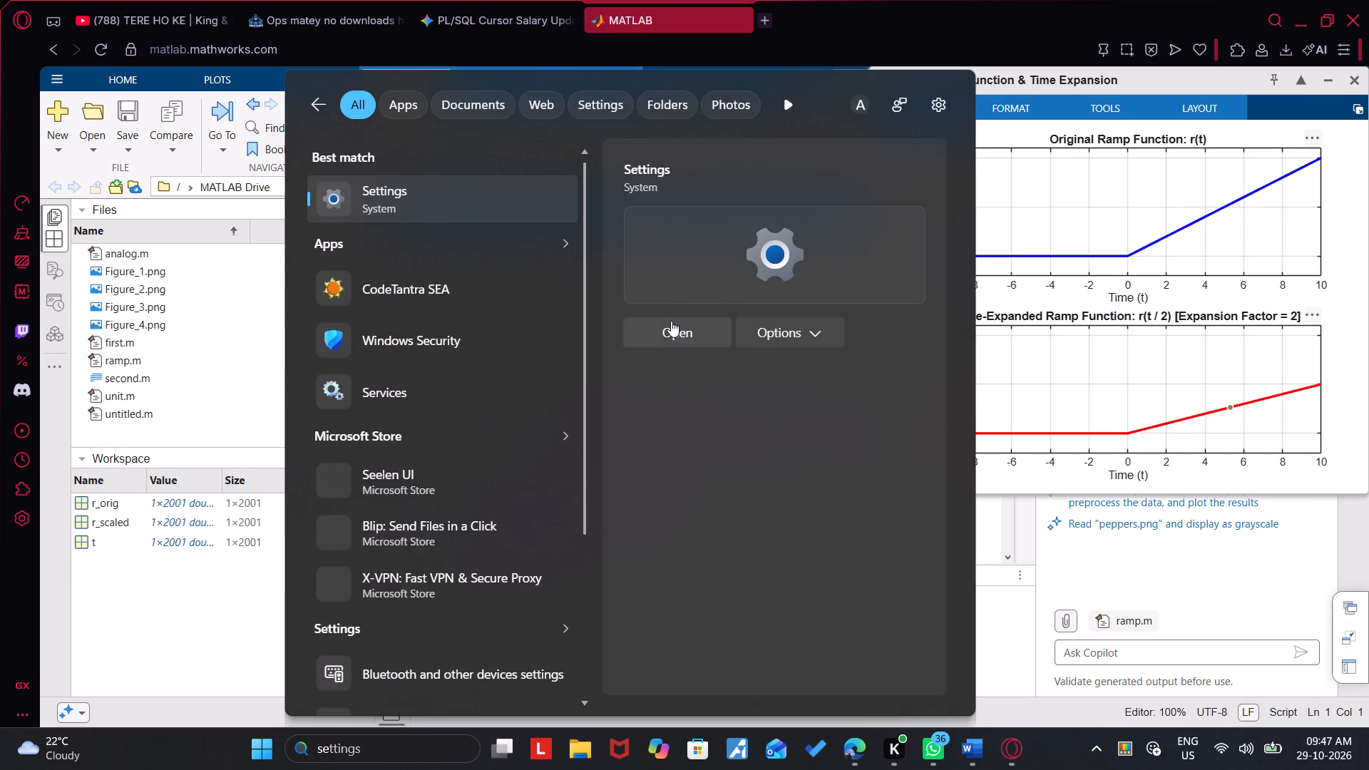
{"action": "left_click", "coordinate": [671, 321]}
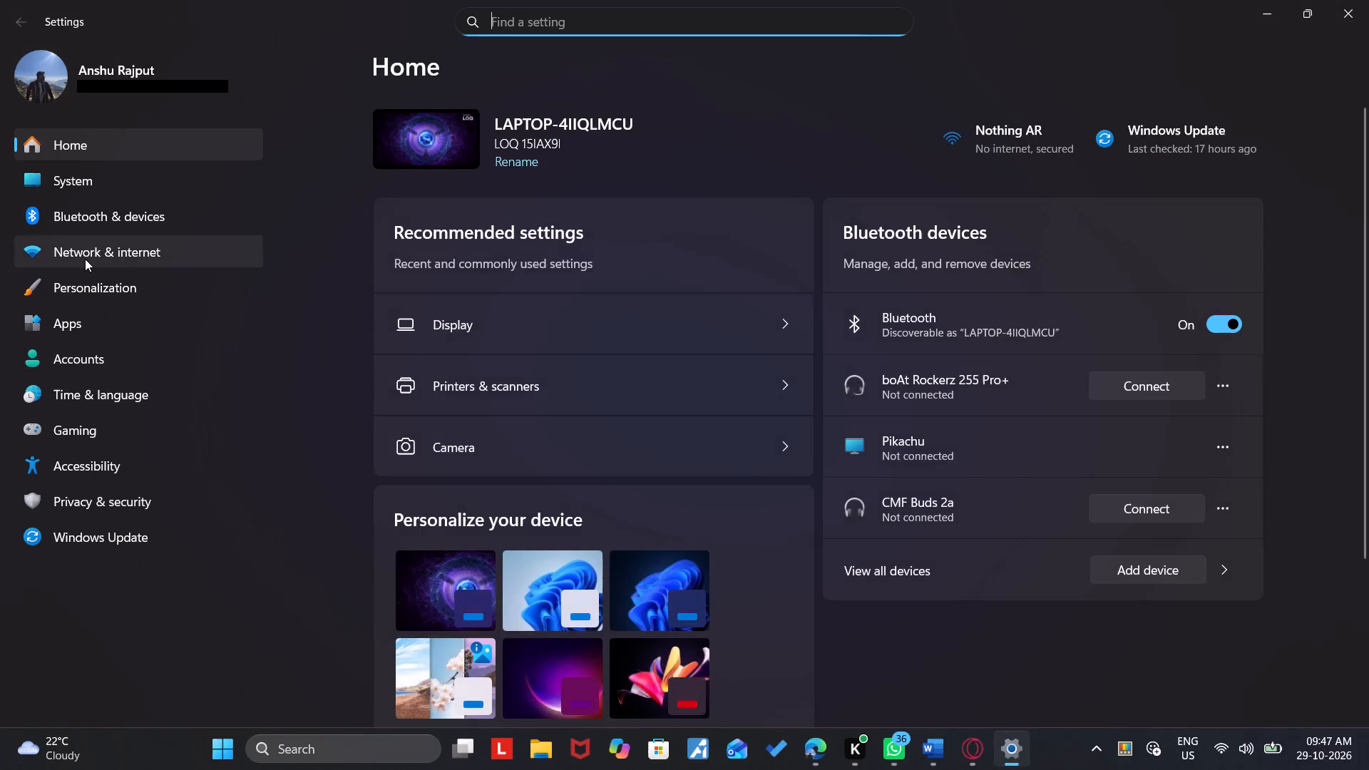
{"action": "left_click", "coordinate": [85, 259]}
{"action": "left_click", "coordinate": [76, 299]}
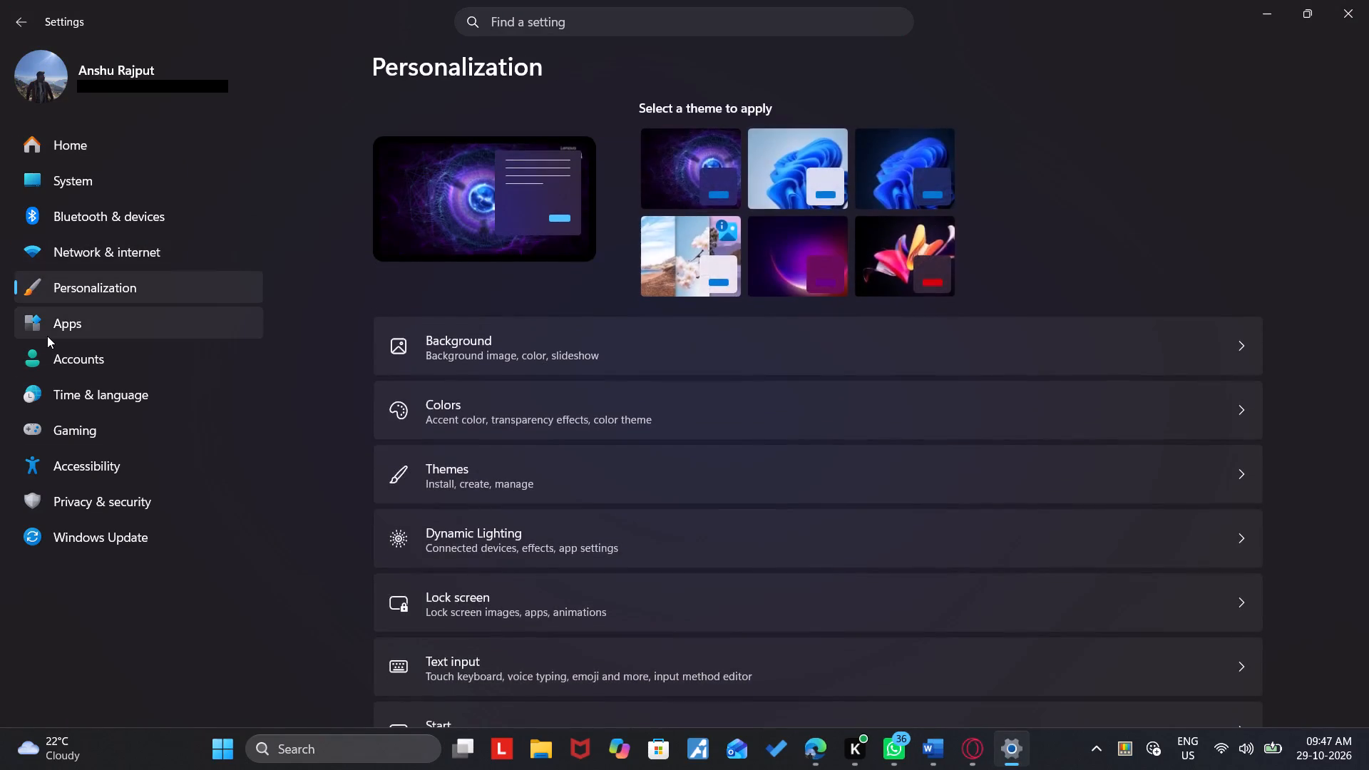
{"action": "left_click", "coordinate": [47, 336]}
{"action": "left_click", "coordinate": [71, 350]}
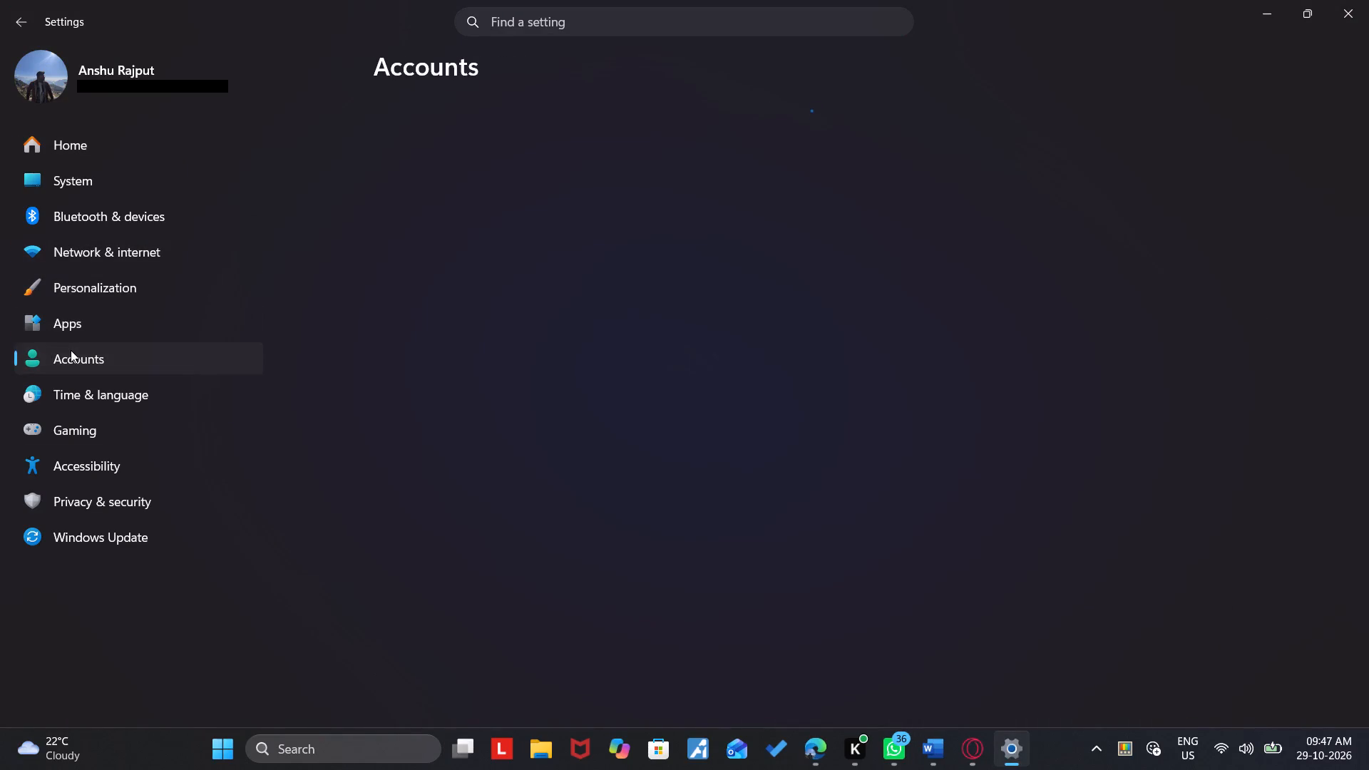
{"action": "left_click", "coordinate": [83, 385]}
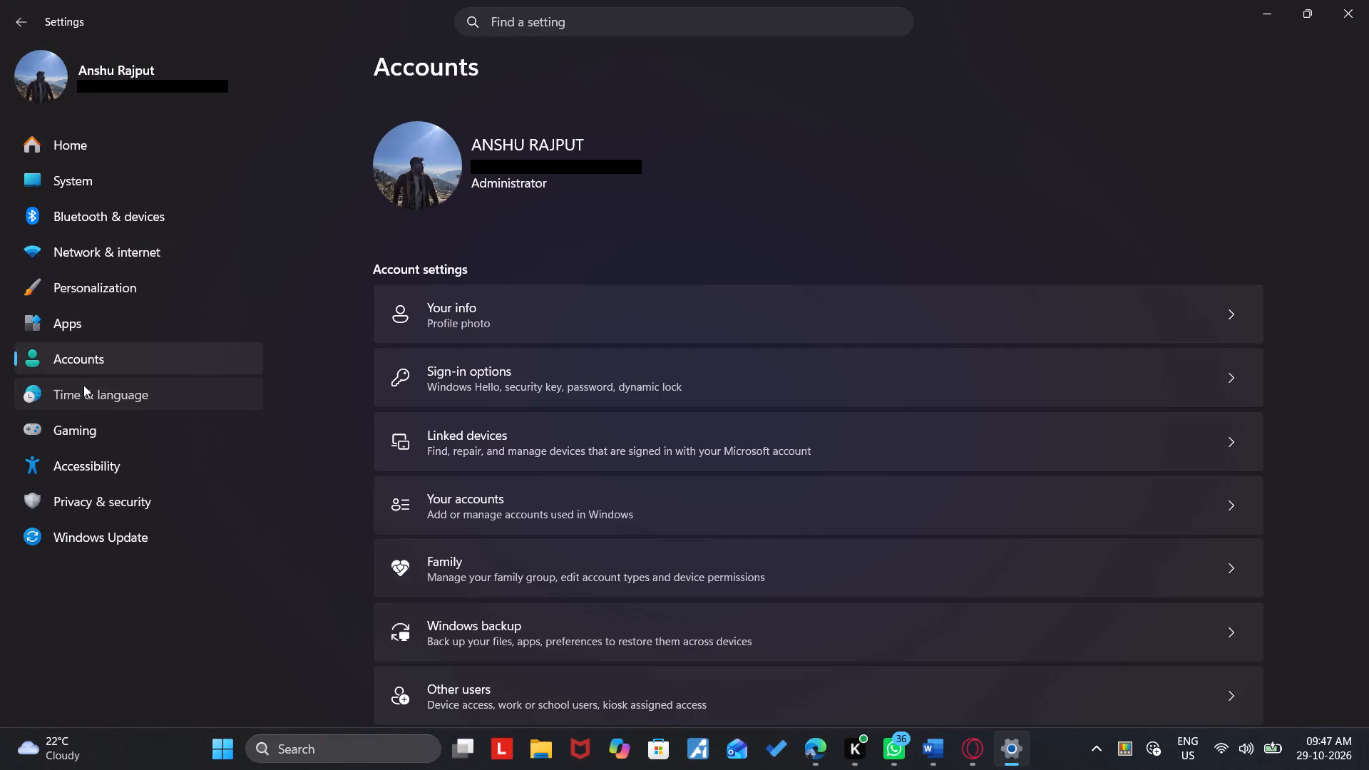
{"action": "left_click", "coordinate": [111, 279]}
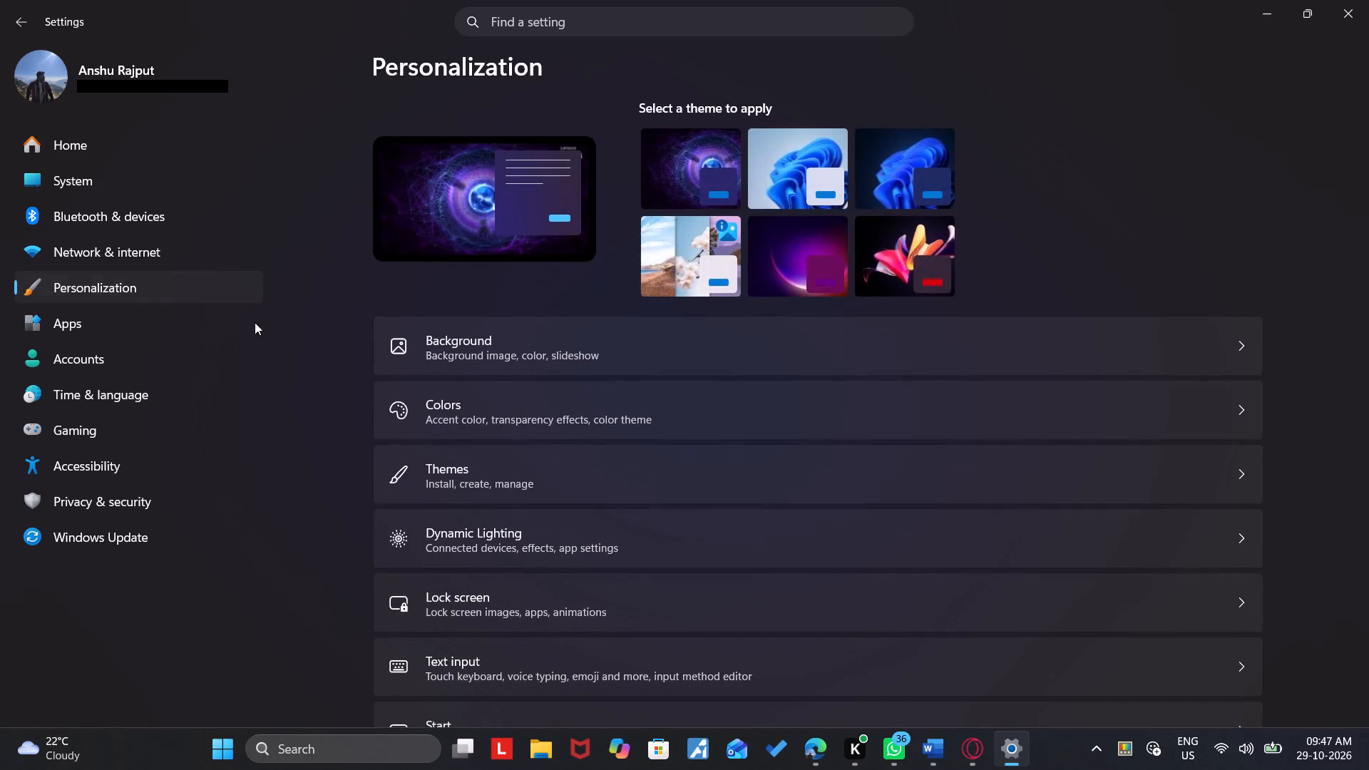
{"action": "left_click", "coordinate": [478, 416]}
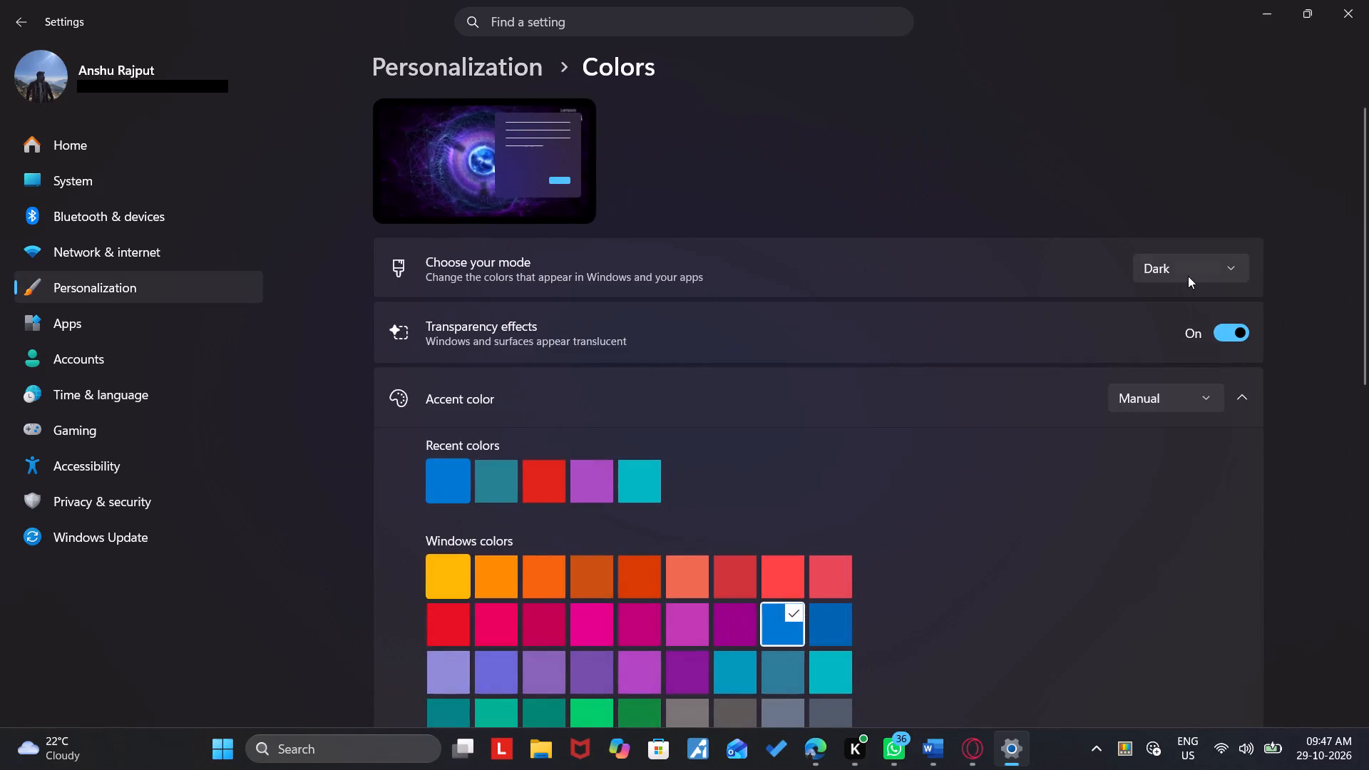
{"action": "left_click", "coordinate": [1189, 275]}
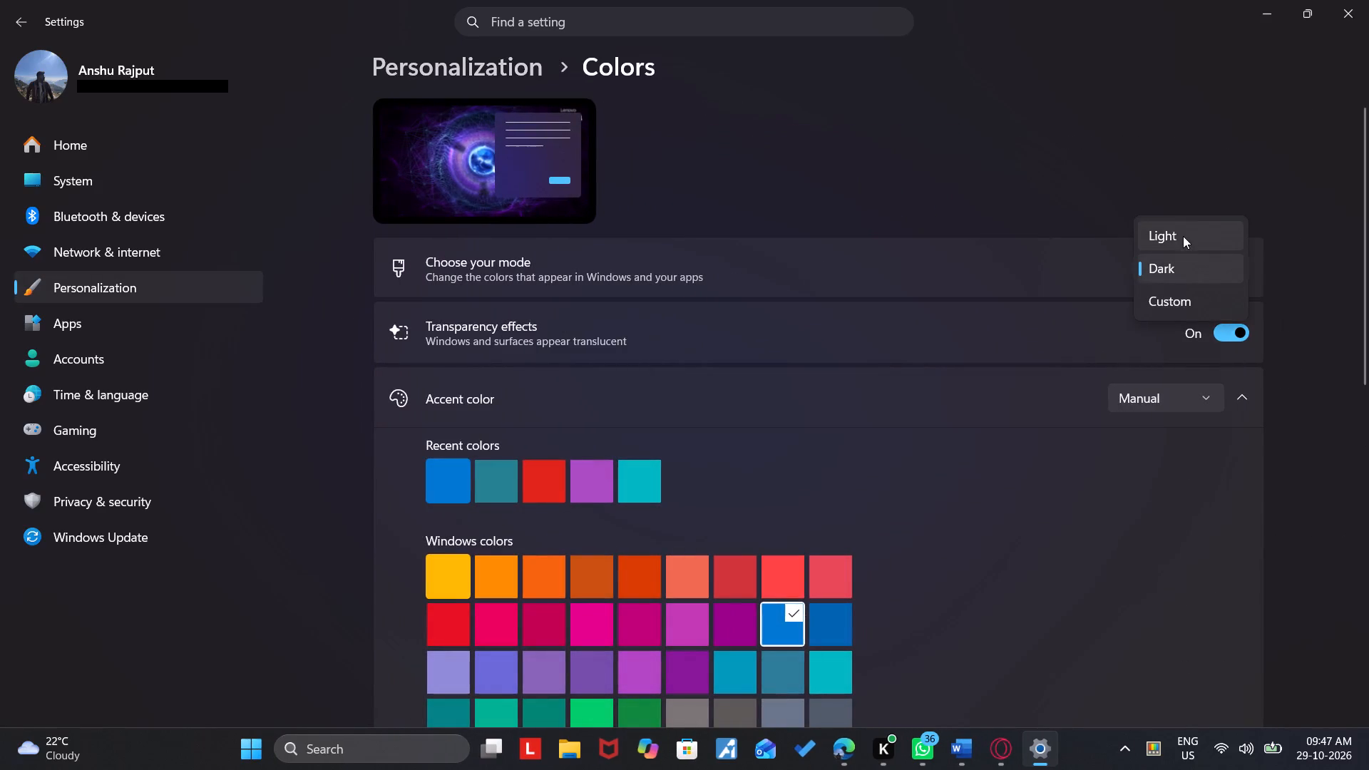
{"action": "left_click", "coordinate": [1182, 231]}
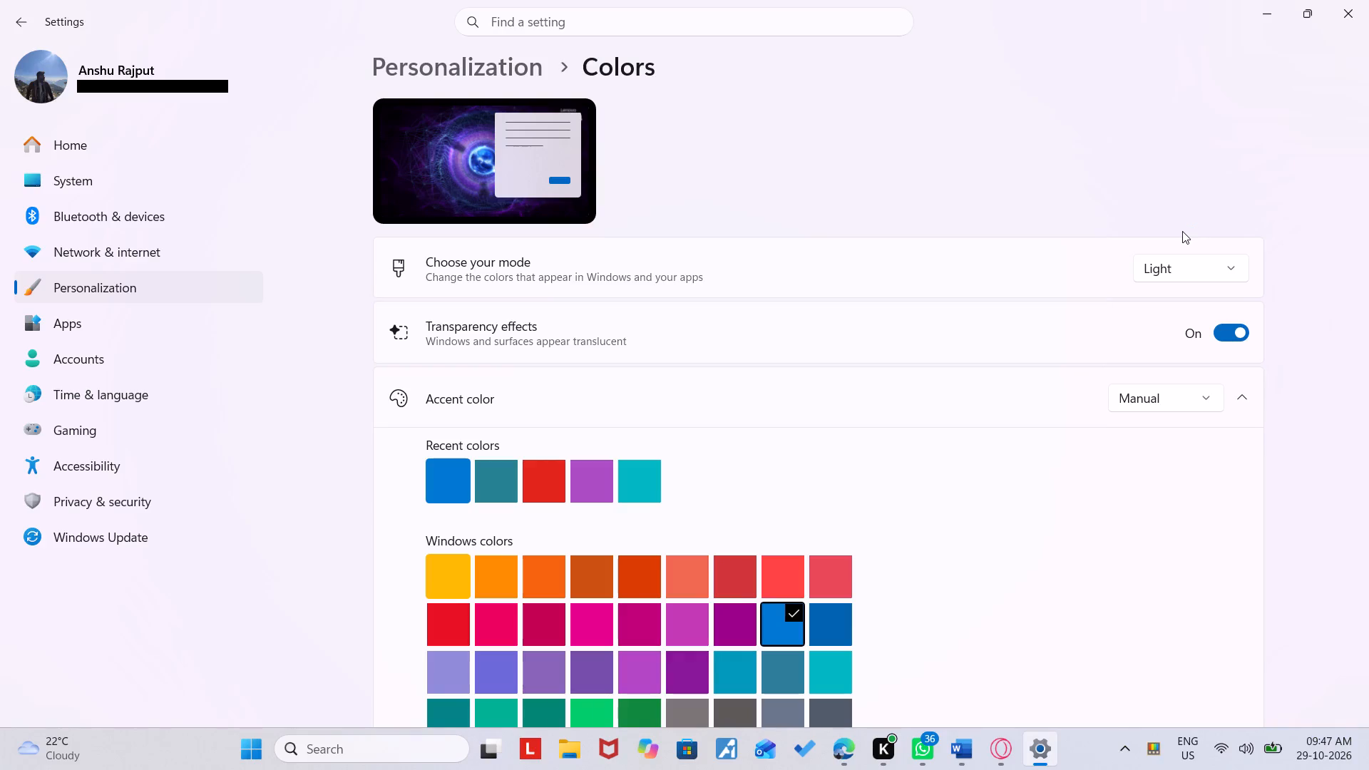
Switch to the Word lab report and start a numbered list with 1) on a new line below PROGRAM.
{"action": "left_click", "coordinate": [968, 754]}
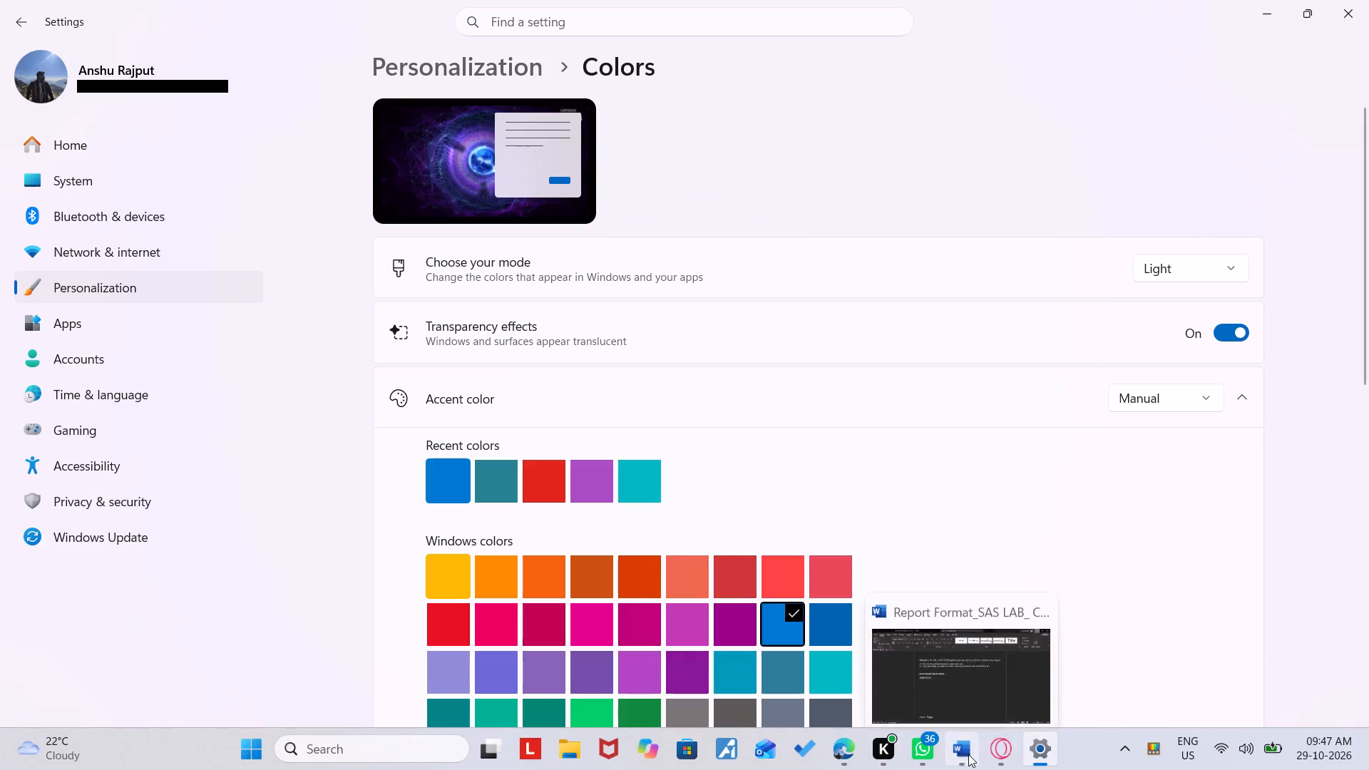
{"action": "scroll", "coordinate": [784, 481], "scroll_direction": "up", "scroll_amount": 6}
{"action": "scroll", "coordinate": [784, 481], "scroll_direction": "right", "scroll_amount": 1}
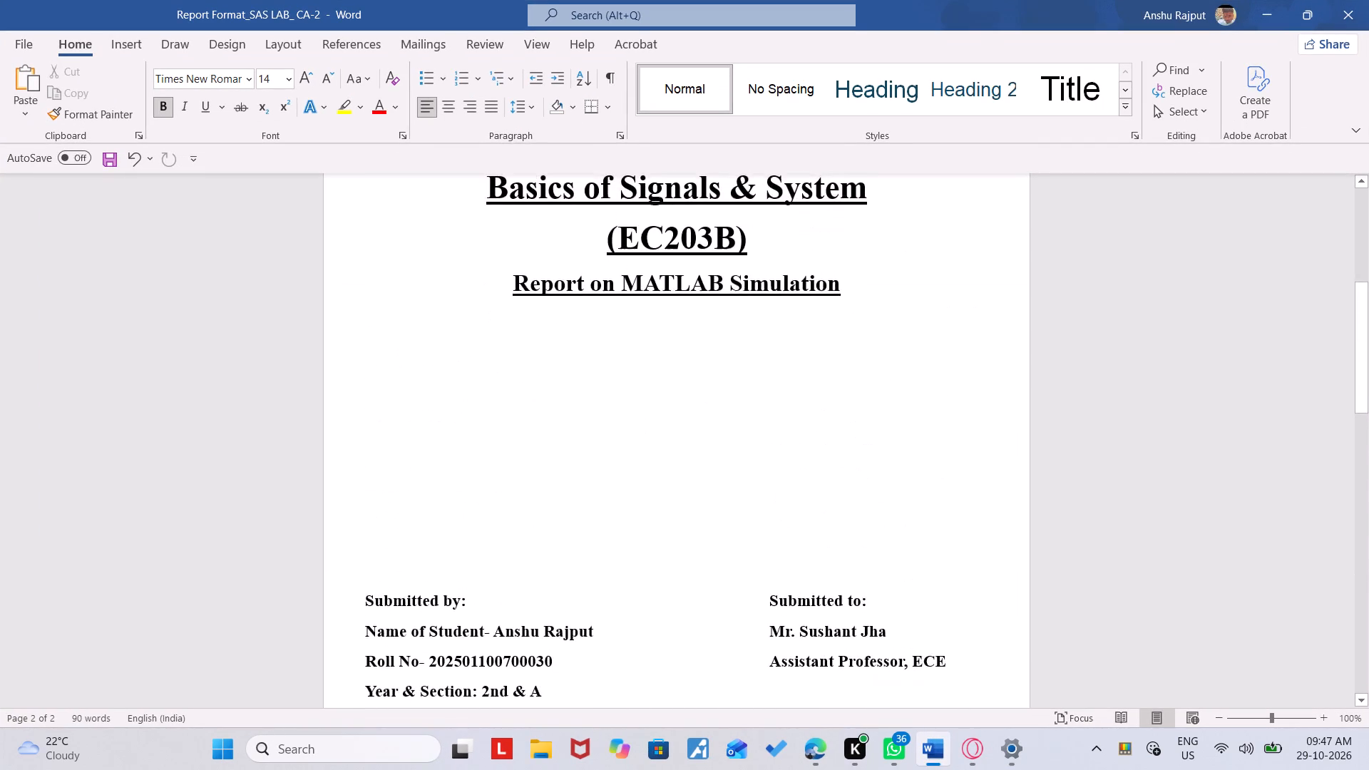
{"action": "scroll", "coordinate": [784, 481], "scroll_direction": "right", "scroll_amount": 1}
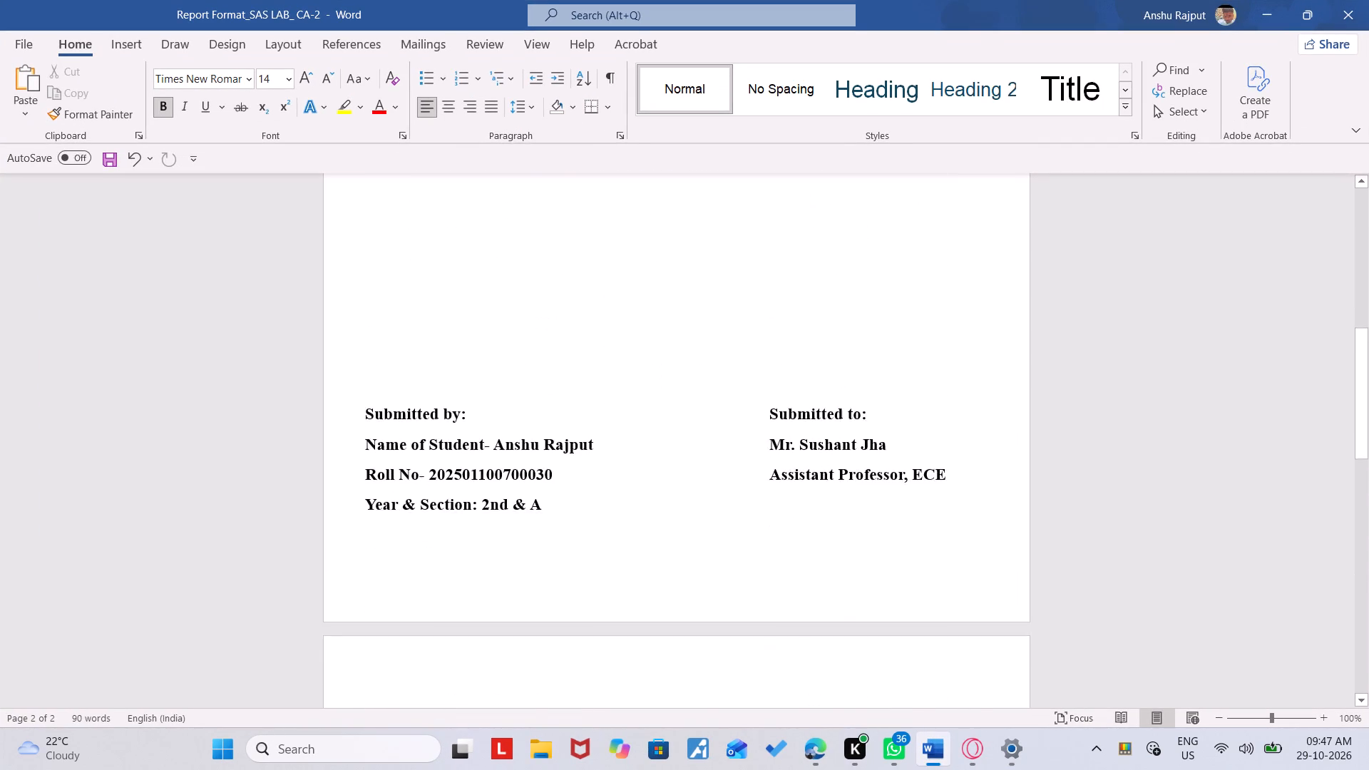
{"action": "scroll", "coordinate": [784, 481], "scroll_direction": "down", "scroll_amount": 2}
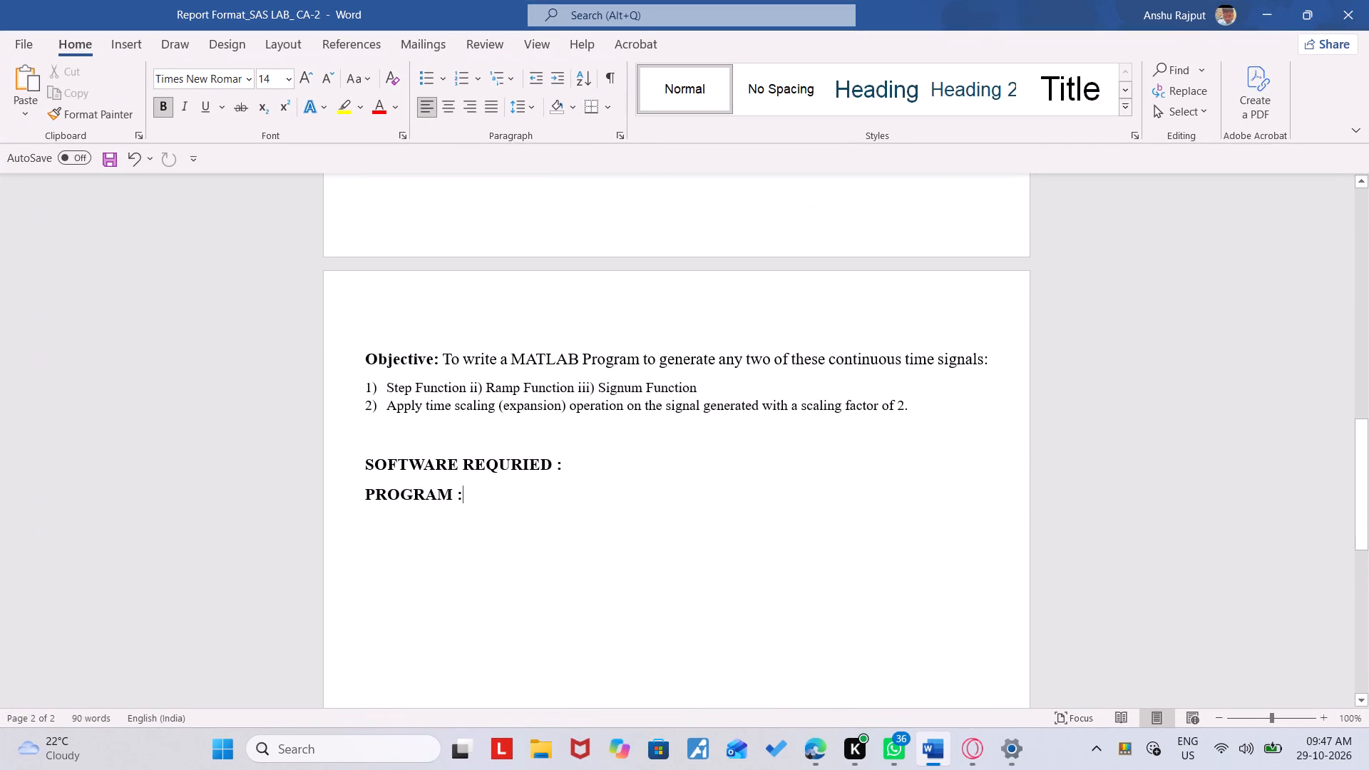
{"action": "scroll", "coordinate": [784, 481], "scroll_direction": "down", "scroll_amount": 1}
{"action": "key", "text": "space"}
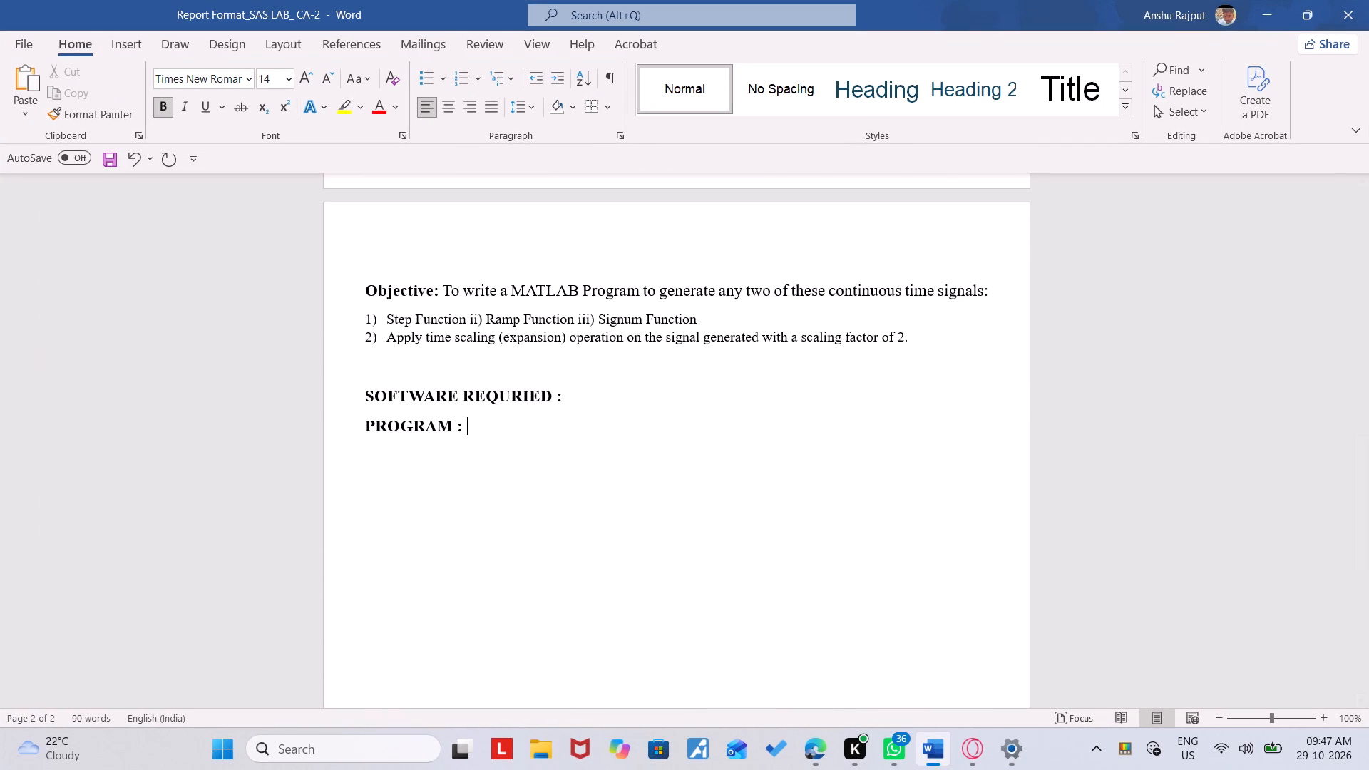
{"action": "key", "text": "Return"}
{"action": "key", "text": "w"}
{"action": "key", "text": "BackSpace"}
{"action": "type", "text": "1s"}
{"action": "key", "text": "r"}
{"action": "key", "text": "BackSpace"}
{"action": "key", "text": "t"}
{"action": "key", "text": "BackSpace"}
{"action": "key", "text": "BackSpace"}
{"action": "type", "text": ")"}
{"action": "key", "text": "space"}
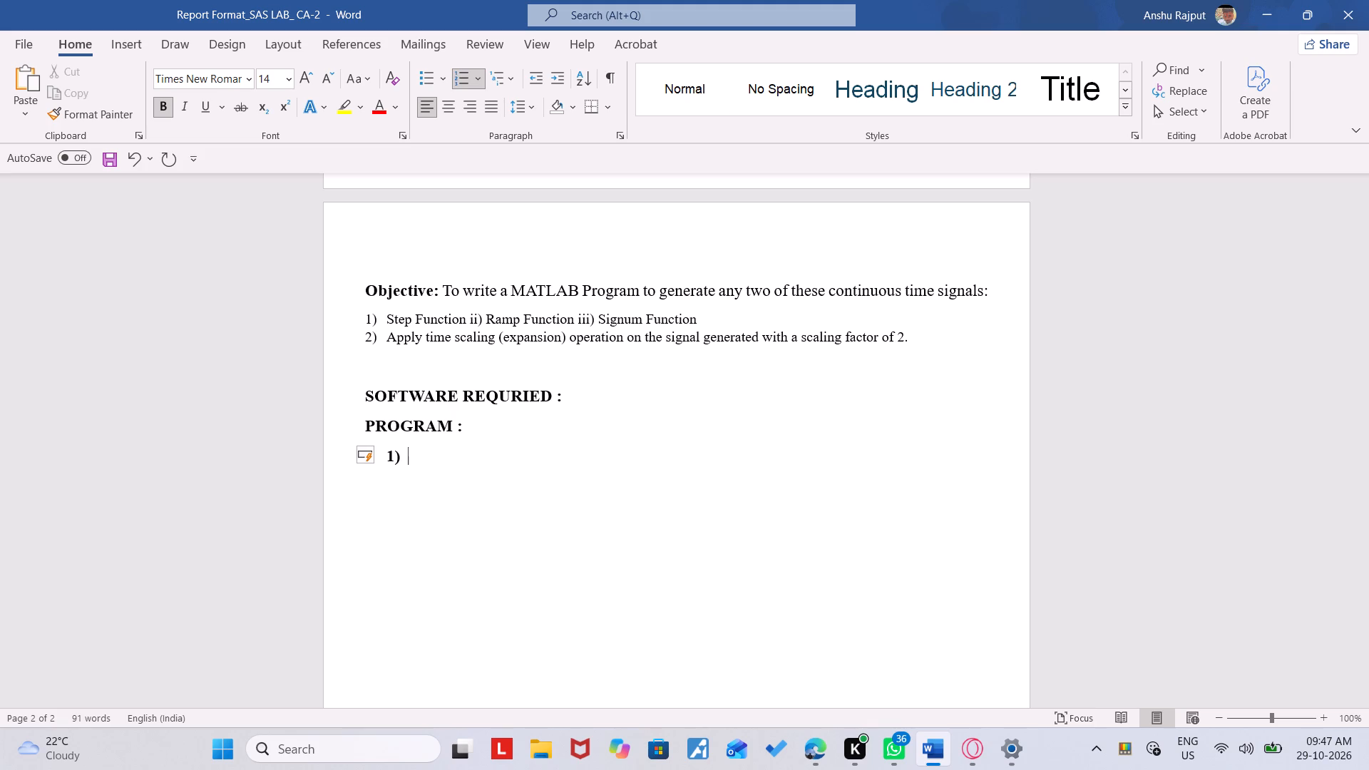
Write "Step Signal code with its time scaling" as list item 1 and add an unnumbered line beneath it.
{"action": "type", "text": "st"}
{"action": "key", "text": "BackSpace"}
{"action": "key", "text": "BackSpace"}
{"action": "type", "text": "Stre"}
{"action": "key", "text": "BackSpace"}
{"action": "key", "text": "BackSpace"}
{"action": "key", "text": "e"}
{"action": "type", "text": "p Signal"}
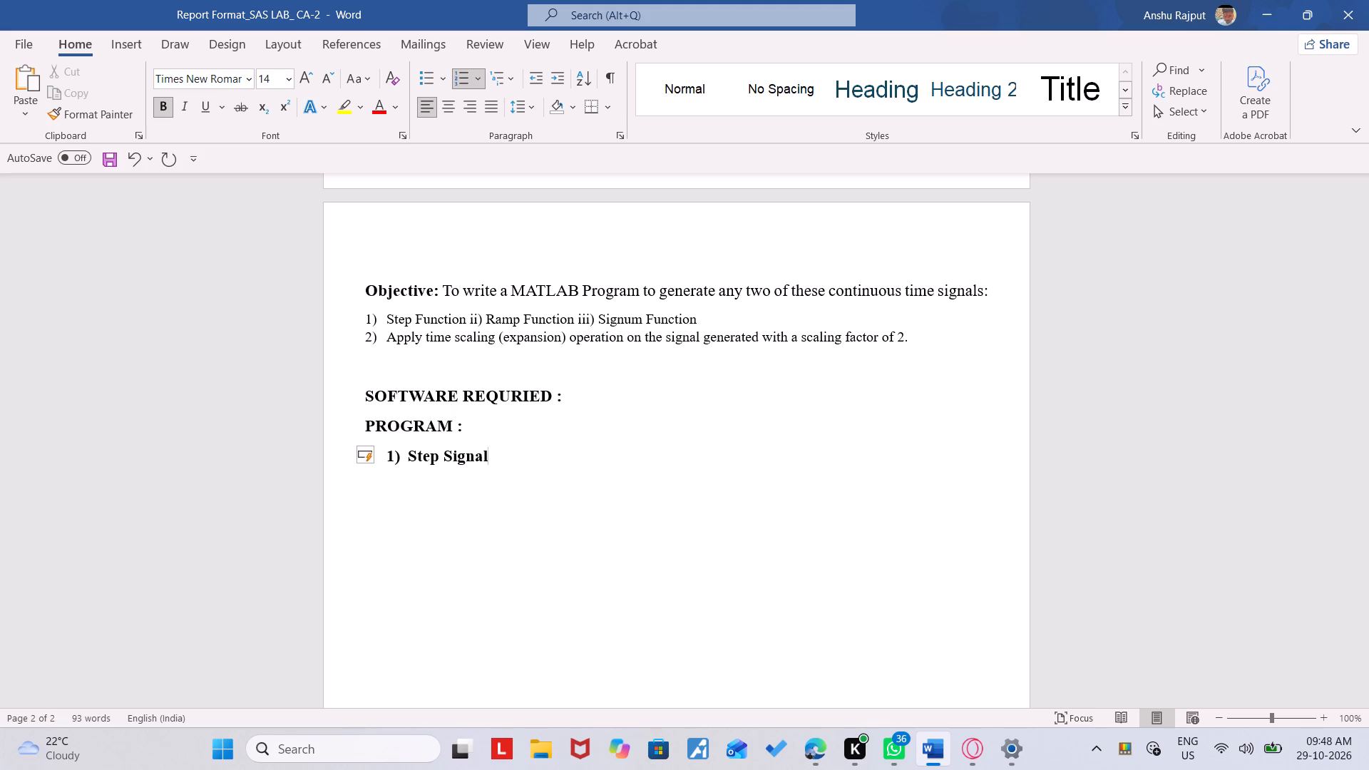
{"action": "key", "text": "space"}
{"action": "type", "text": "csoe"}
{"action": "key", "text": "BackSpace"}
{"action": "key", "text": "BackSpace"}
{"action": "key", "text": "BackSpace"}
{"action": "type", "text": "ode with"}
{"action": "key", "text": "space"}
{"action": "type", "text": "its s"}
{"action": "key", "text": "BackSpace"}
{"action": "type", "text": "tom"}
{"action": "key", "text": "BackSpace"}
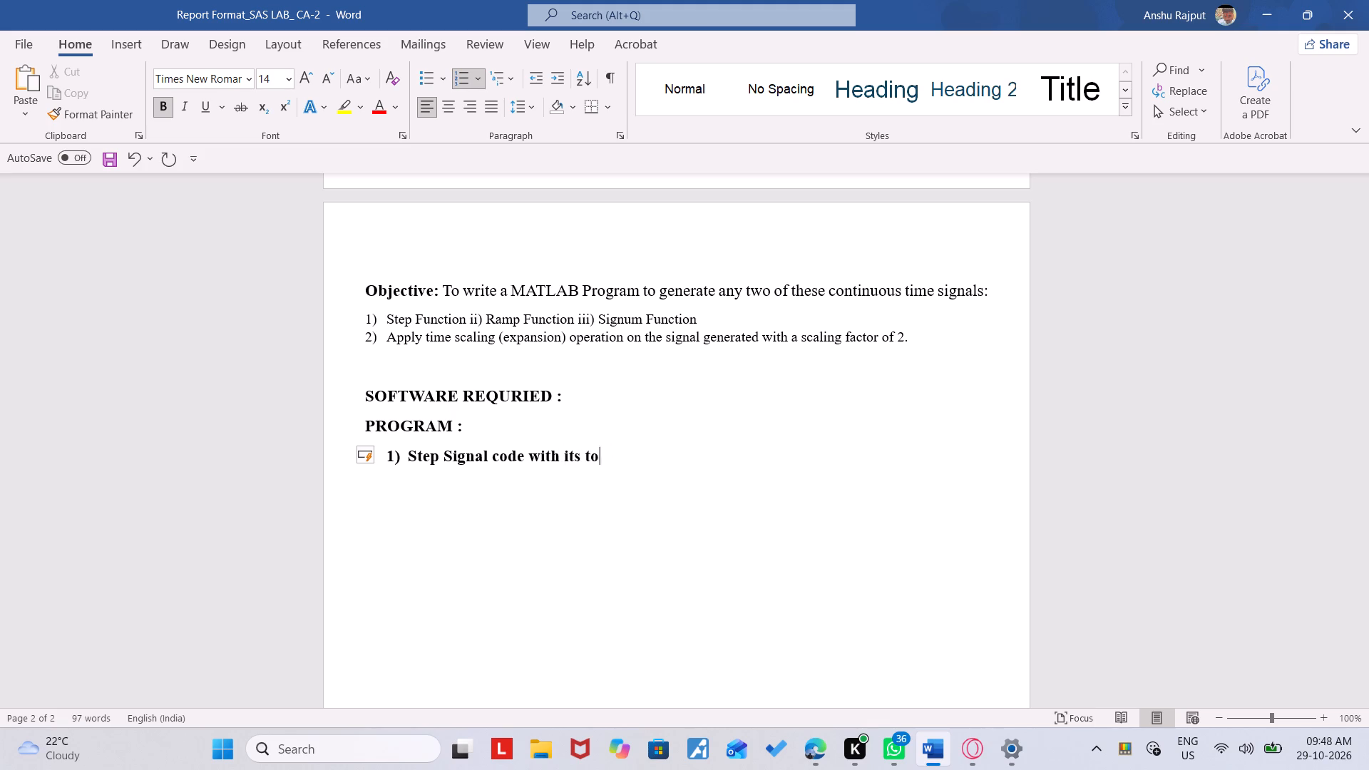
{"action": "key", "text": "BackSpace"}
{"action": "type", "text": "iem="}
{"action": "key", "text": "BackSpace"}
{"action": "key", "text": "BackSpace"}
{"action": "key", "text": "BackSpace"}
{"action": "type", "text": "me scaling"}
{"action": "key", "text": "space"}
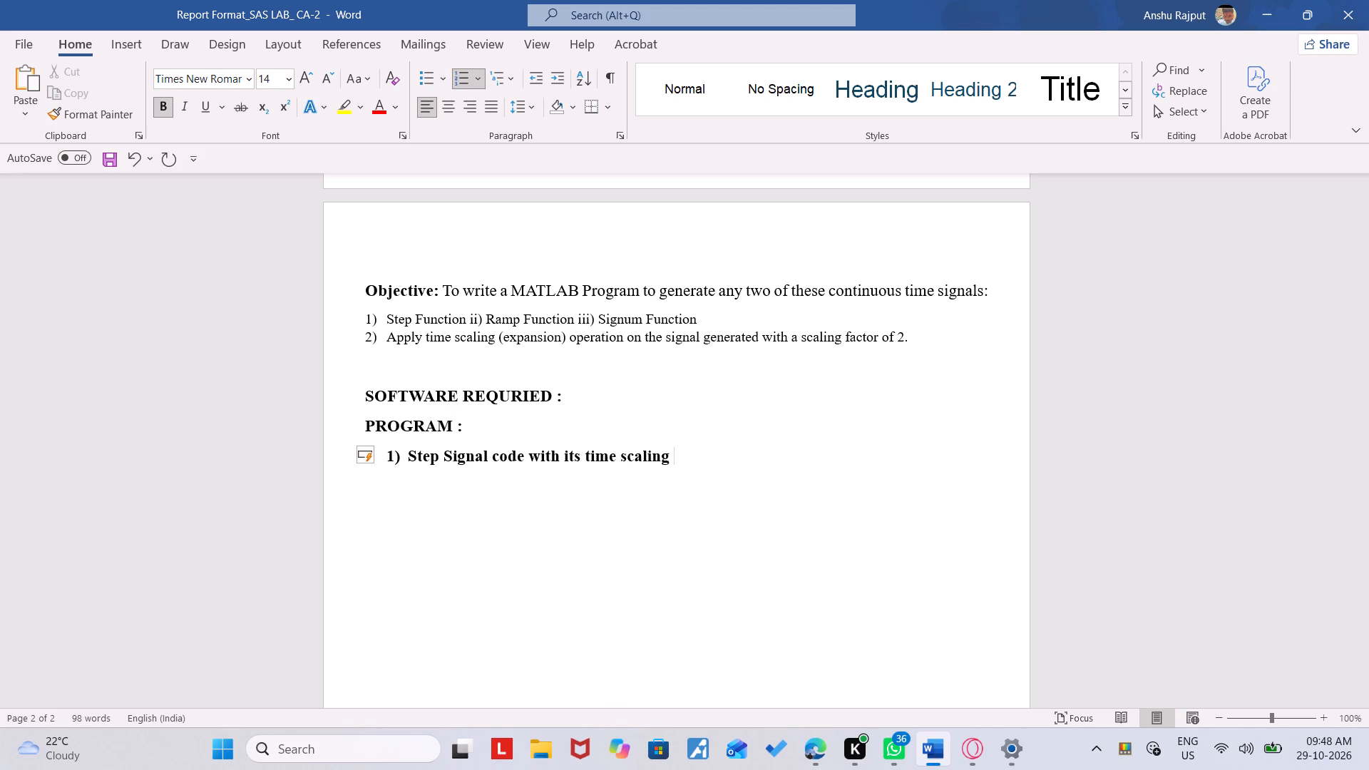
{"action": "key", "text": "Return"}
{"action": "key", "text": "BackSpace"}
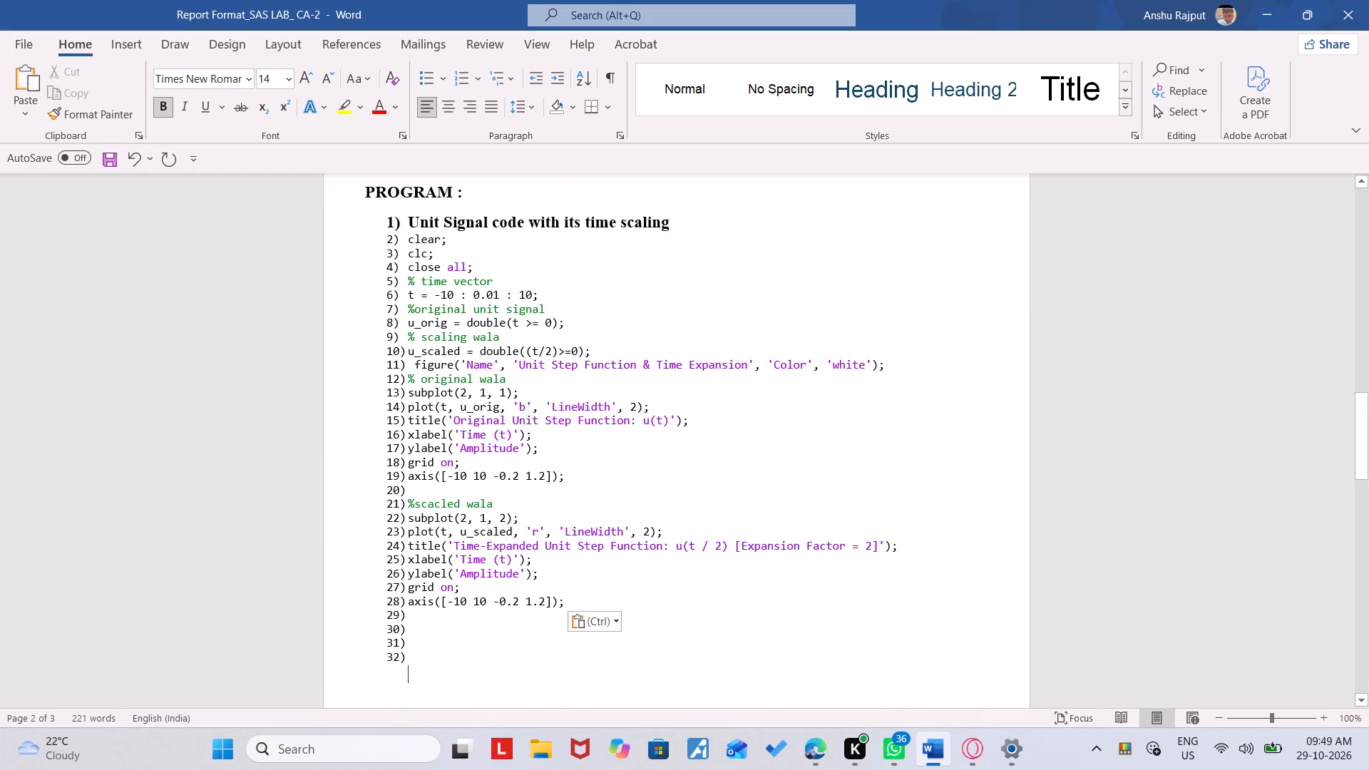
Delete the empty numbered lines after the last axis line of the pasted step code.
{"action": "scroll", "coordinate": [877, 477], "scroll_direction": "down", "scroll_amount": 1}
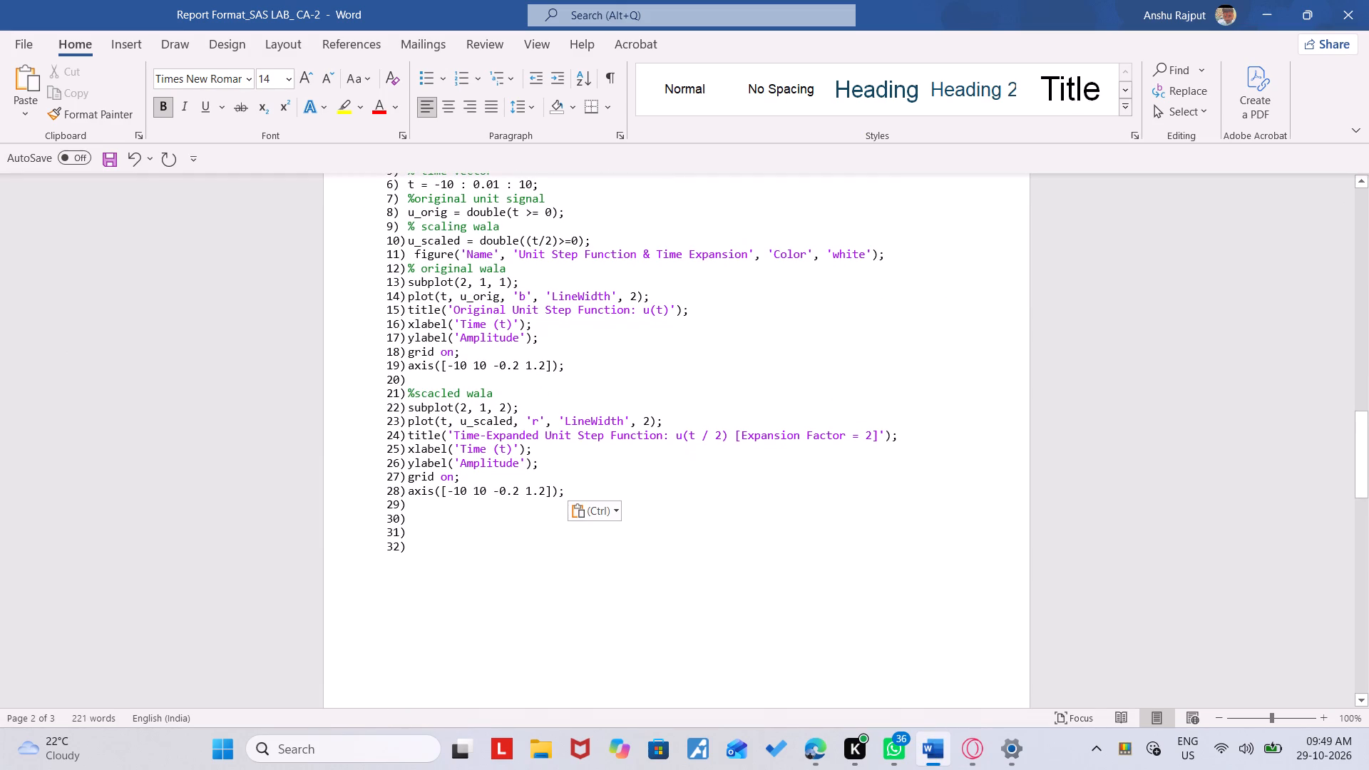
{"action": "key", "text": "BackSpace"}
{"action": "key", "text": "BackSpace"}
{"action": "key", "text": "BackSpace"}
{"action": "key", "text": "BackSpace"}
{"action": "key", "text": "BackSpace"}
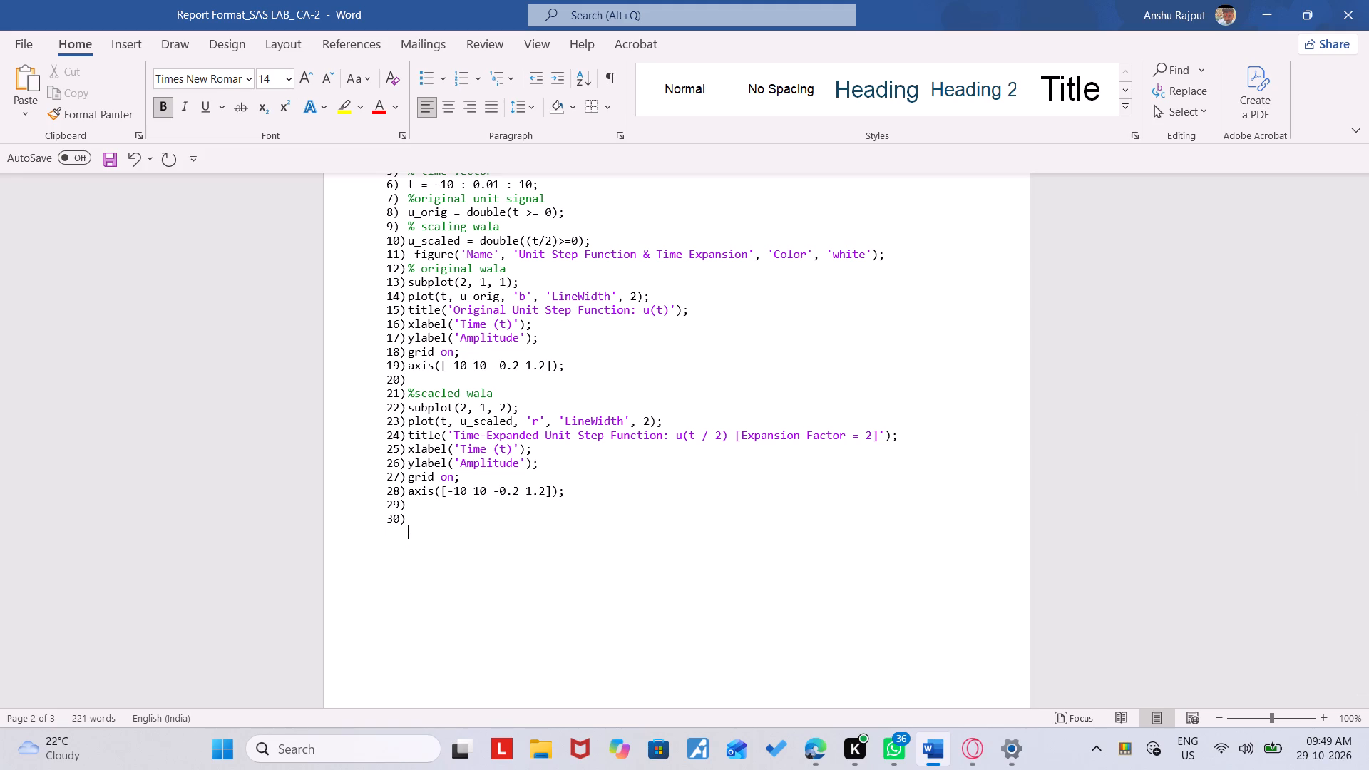
{"action": "key", "text": "BackSpace"}
{"action": "key", "text": "BackSpace"}
{"action": "key", "text": "BackSpace"}
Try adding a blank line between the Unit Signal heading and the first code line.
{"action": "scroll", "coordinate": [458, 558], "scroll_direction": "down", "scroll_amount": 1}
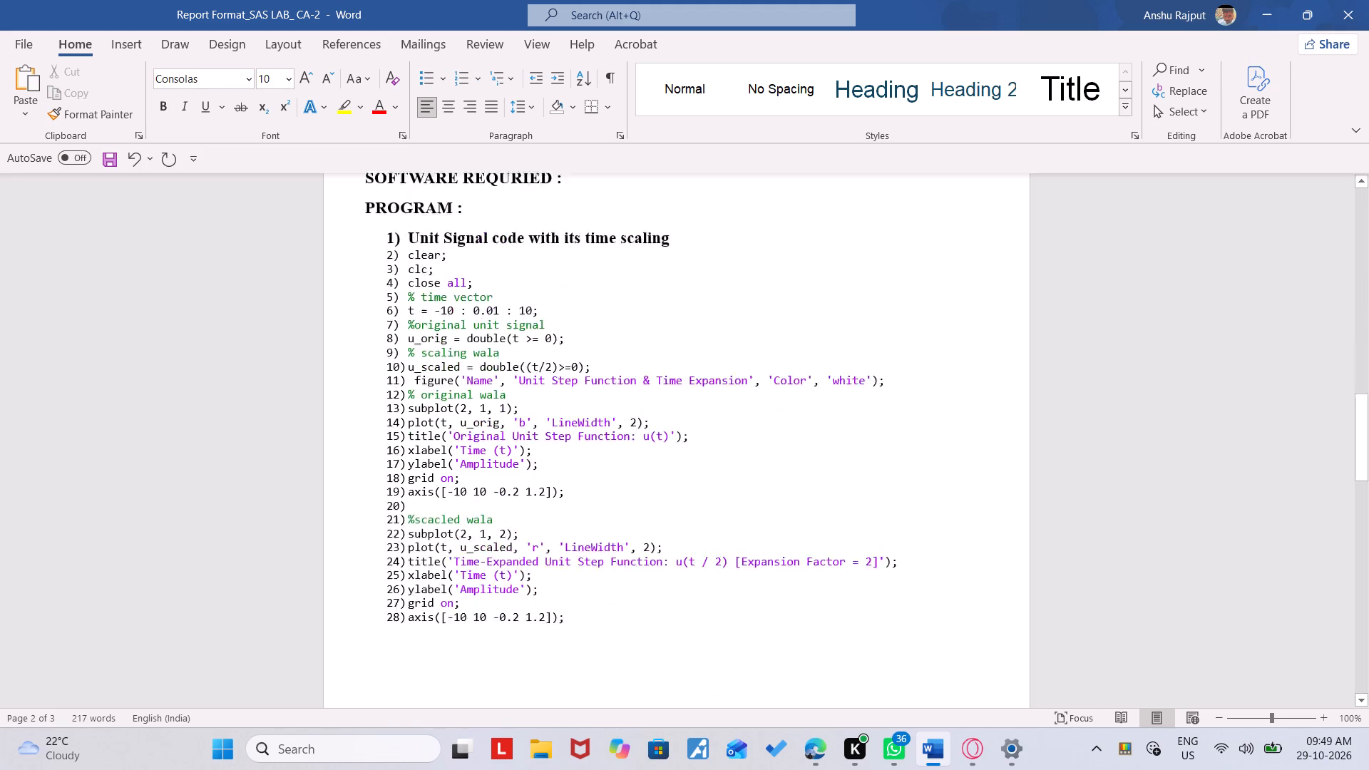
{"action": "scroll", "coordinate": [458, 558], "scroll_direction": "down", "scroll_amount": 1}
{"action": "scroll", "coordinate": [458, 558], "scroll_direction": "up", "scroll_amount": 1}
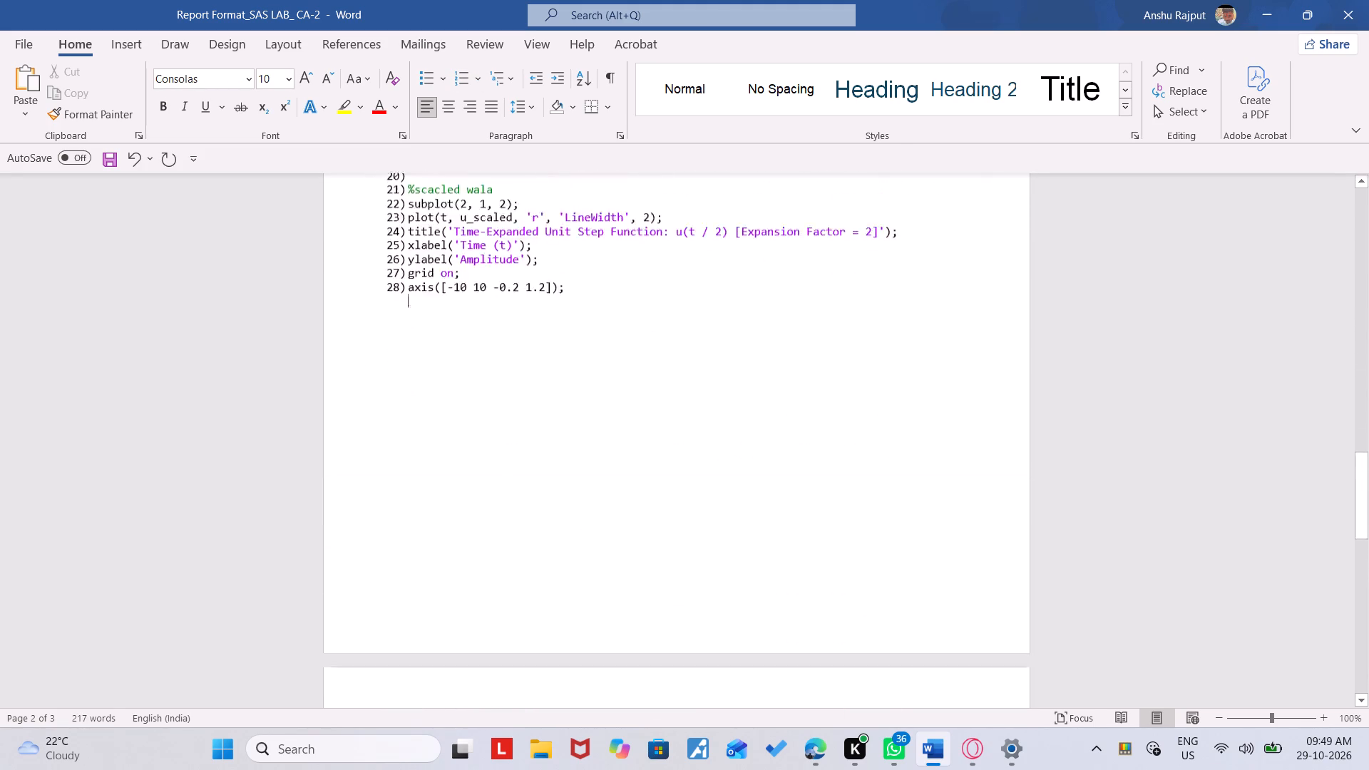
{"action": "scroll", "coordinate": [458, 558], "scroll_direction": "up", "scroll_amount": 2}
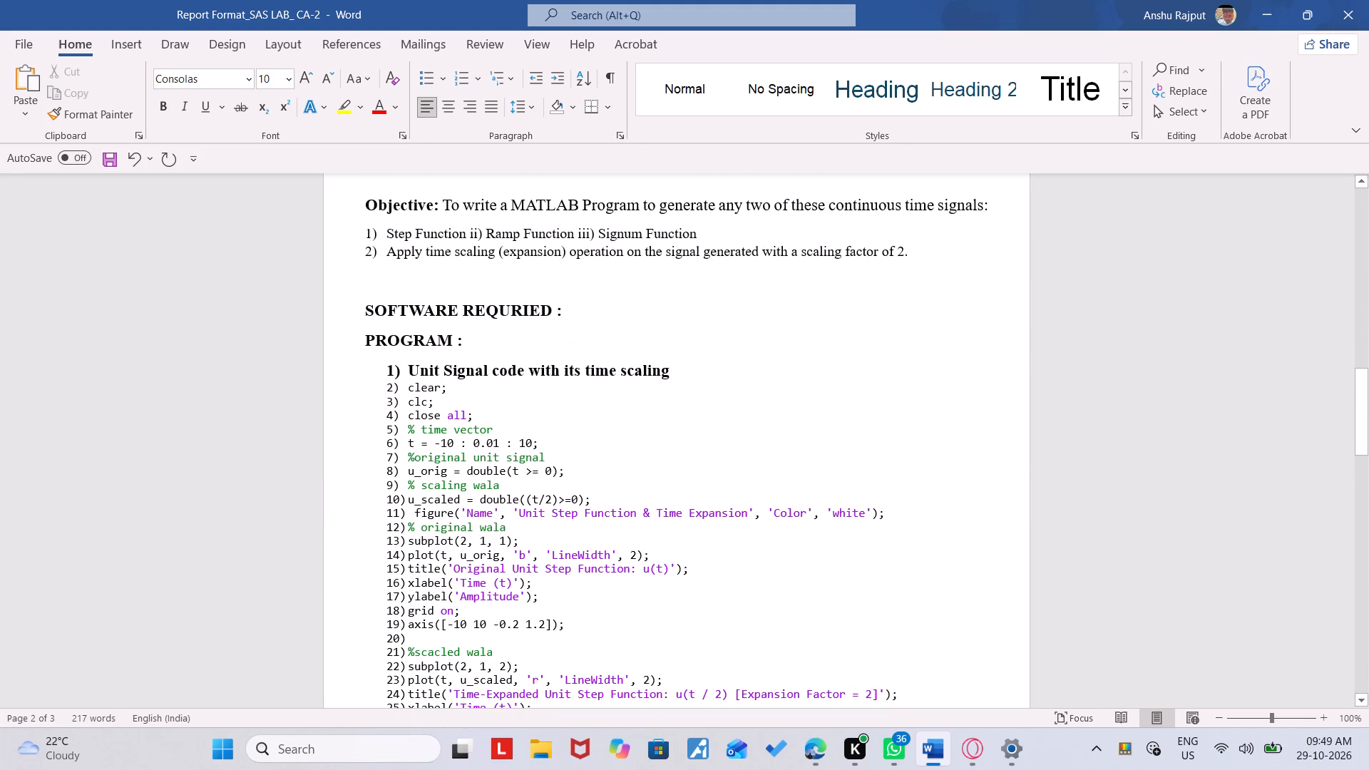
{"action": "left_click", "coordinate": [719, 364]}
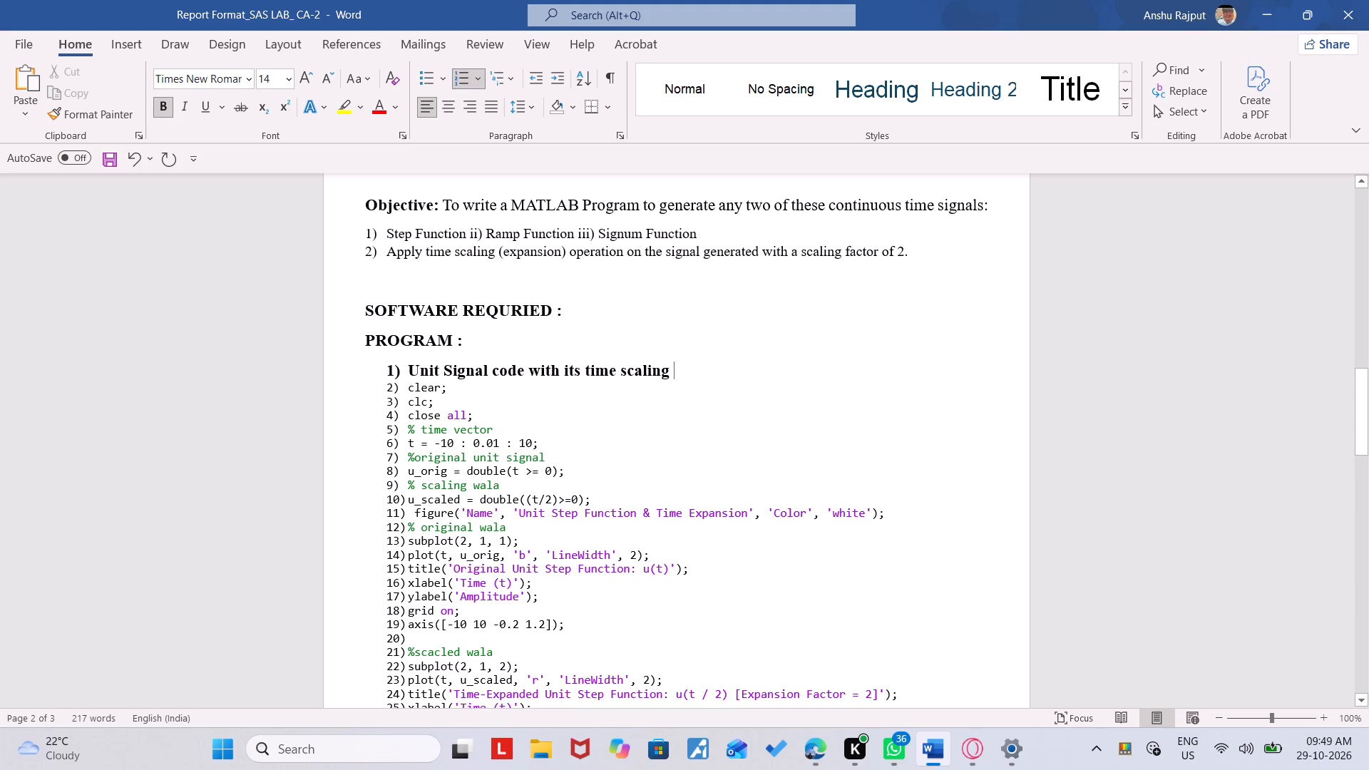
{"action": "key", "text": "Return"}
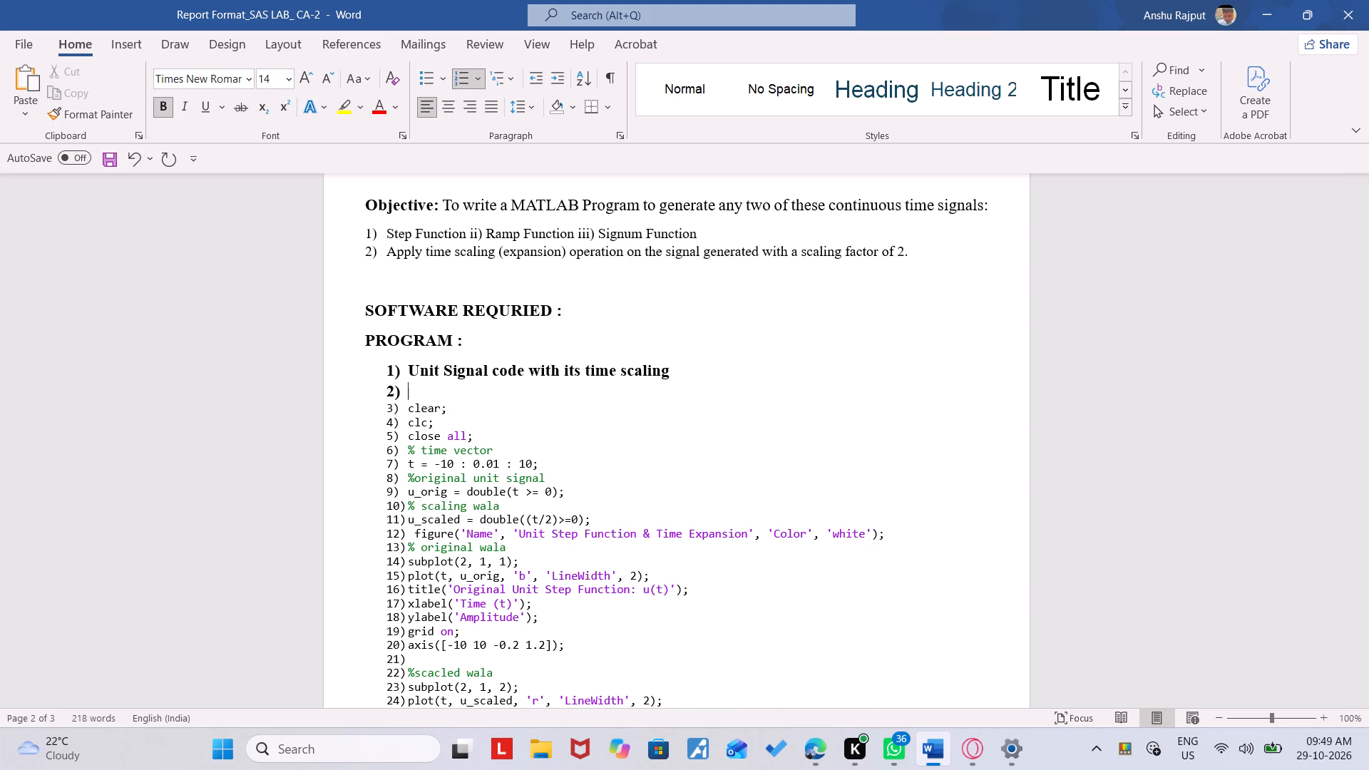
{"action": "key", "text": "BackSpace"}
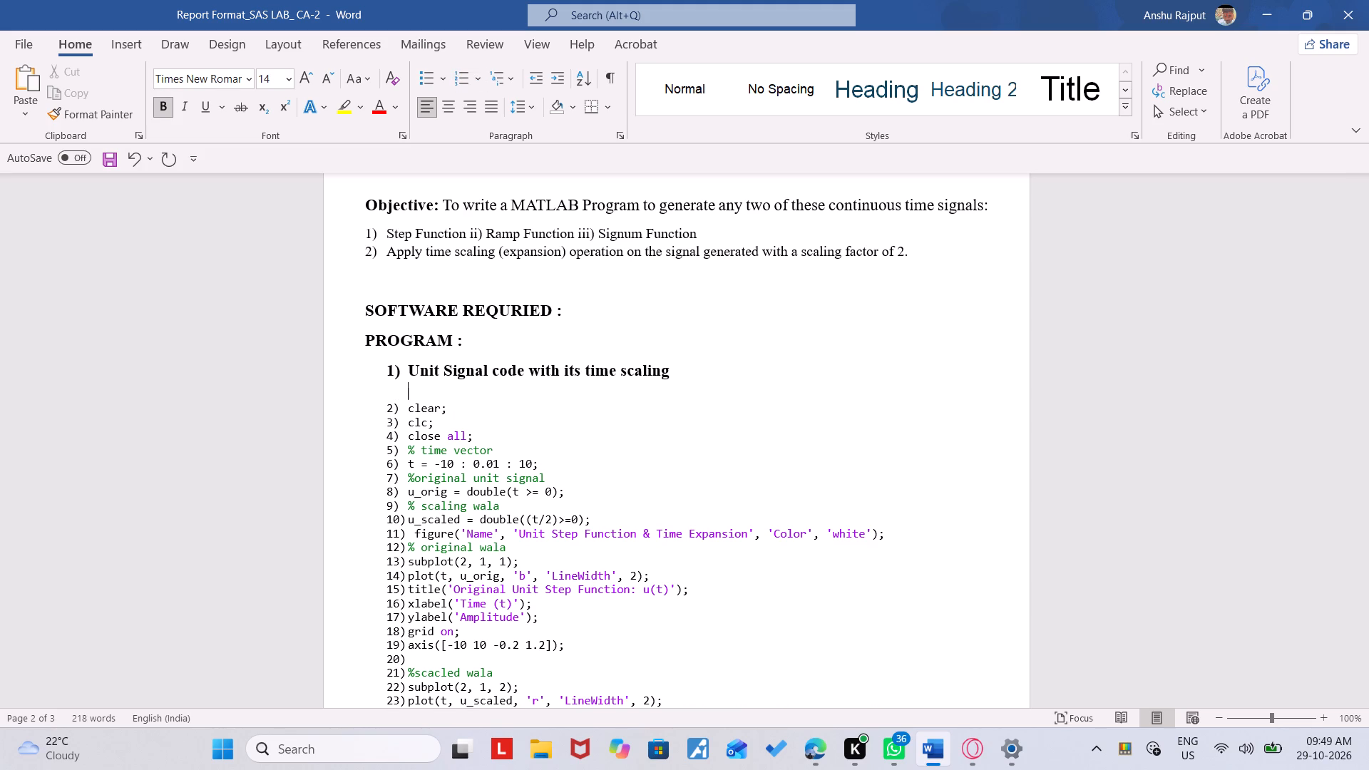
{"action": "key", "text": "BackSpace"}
End the numbered list after the last axis line, leaving a plain line at the page's left margin.
{"action": "scroll", "coordinate": [719, 364], "scroll_direction": "down", "scroll_amount": 1}
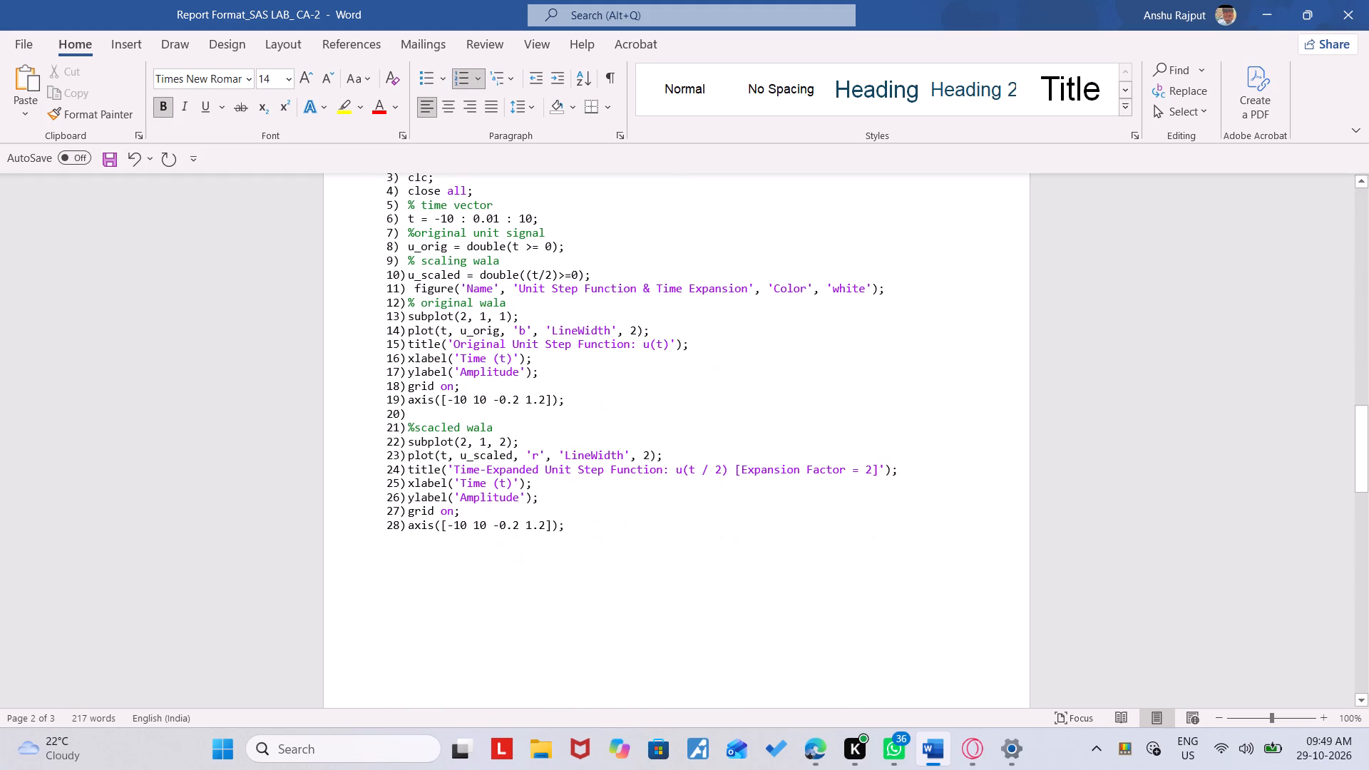
{"action": "left_click", "coordinate": [602, 525]}
{"action": "key", "text": "Return"}
{"action": "key", "text": "BackSpace"}
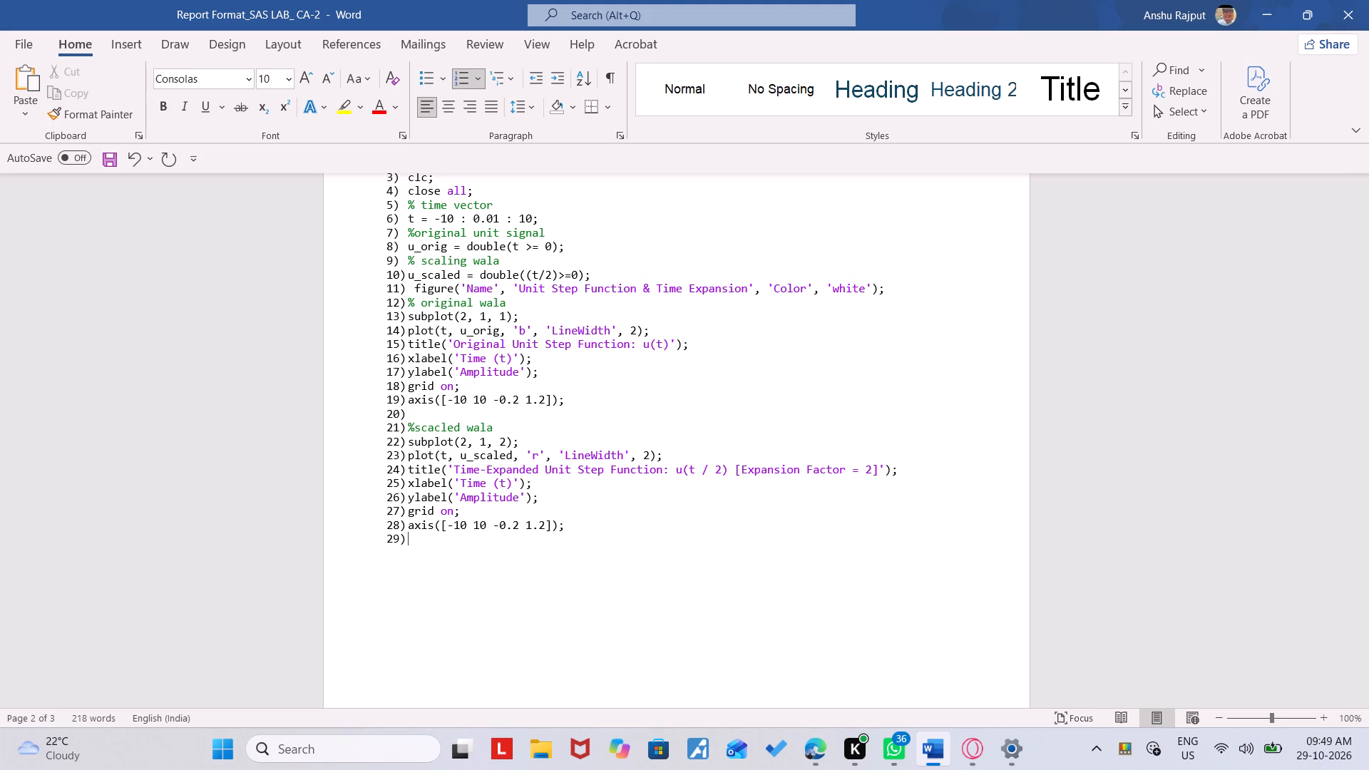
{"action": "key", "text": "BackSpace"}
{"action": "key", "text": "Return"}
{"action": "key", "text": "Return"}
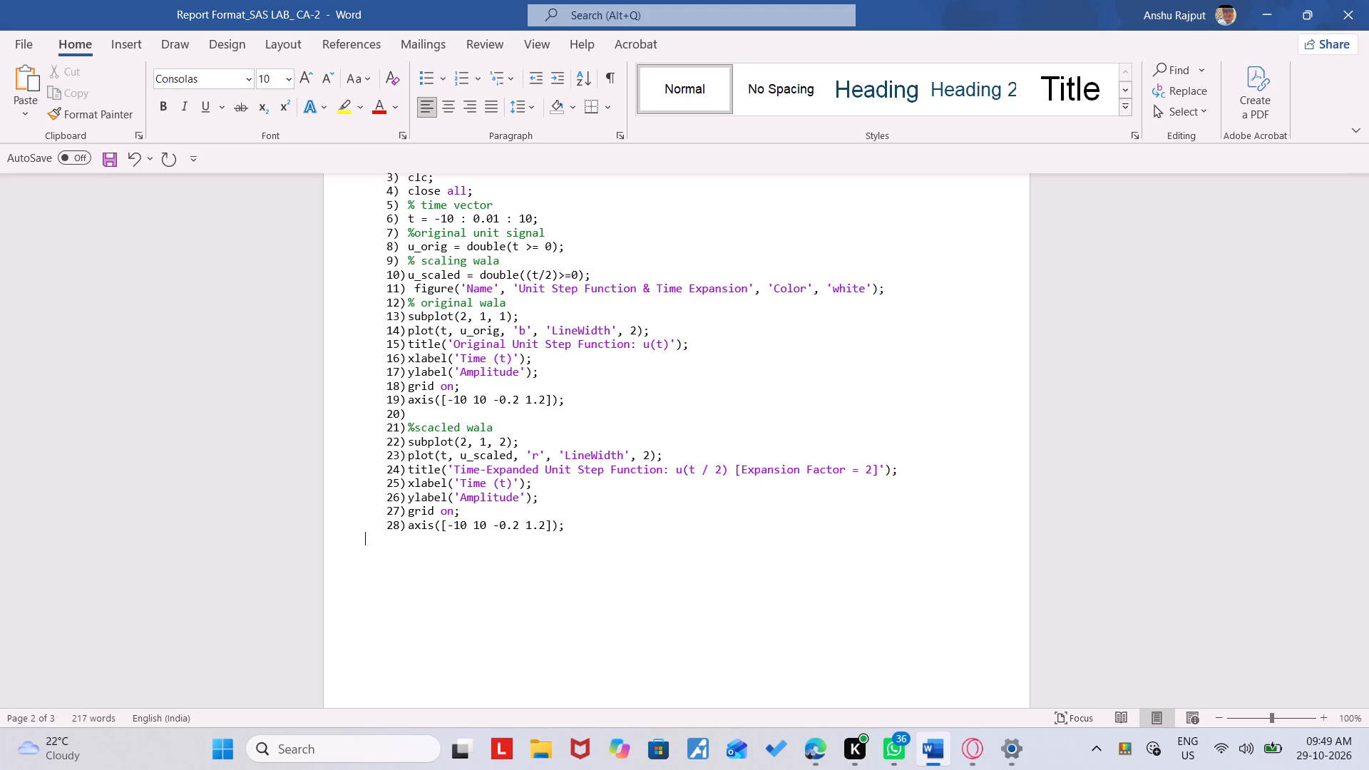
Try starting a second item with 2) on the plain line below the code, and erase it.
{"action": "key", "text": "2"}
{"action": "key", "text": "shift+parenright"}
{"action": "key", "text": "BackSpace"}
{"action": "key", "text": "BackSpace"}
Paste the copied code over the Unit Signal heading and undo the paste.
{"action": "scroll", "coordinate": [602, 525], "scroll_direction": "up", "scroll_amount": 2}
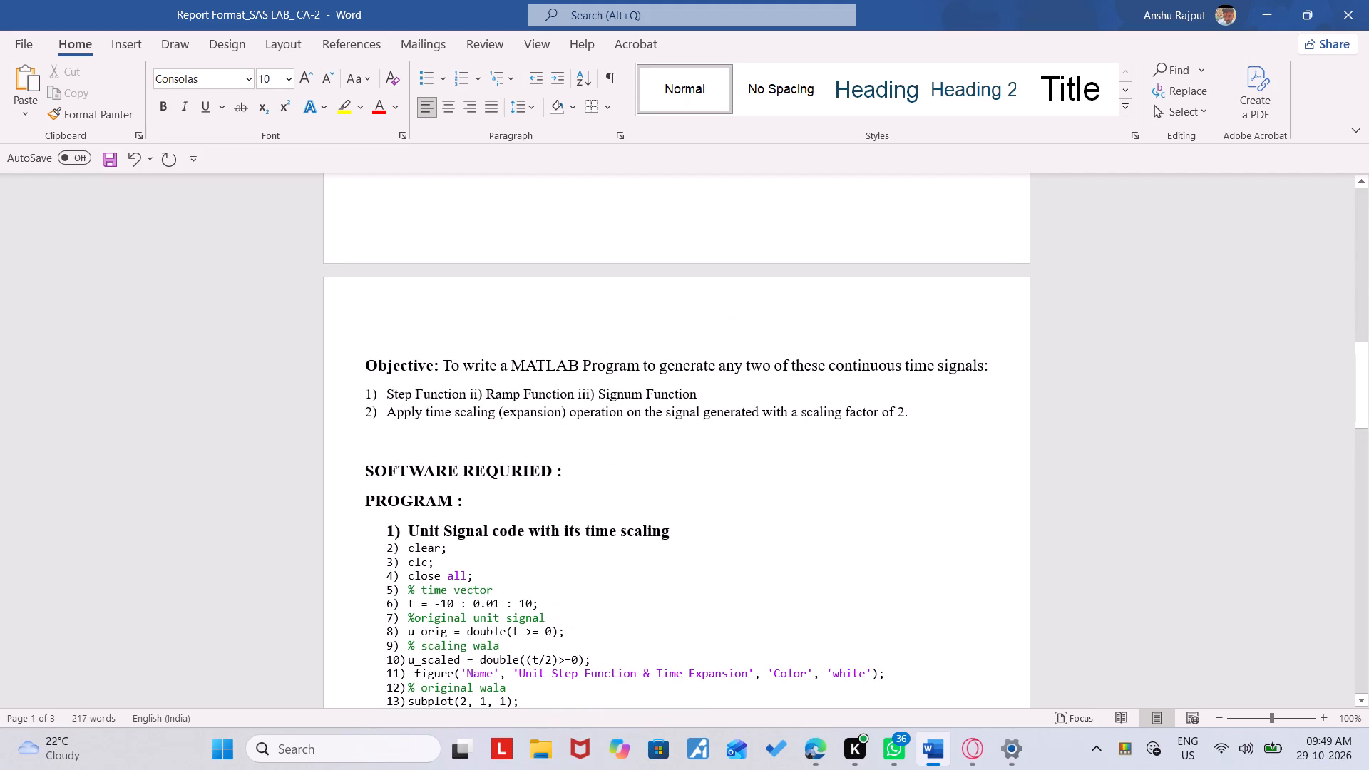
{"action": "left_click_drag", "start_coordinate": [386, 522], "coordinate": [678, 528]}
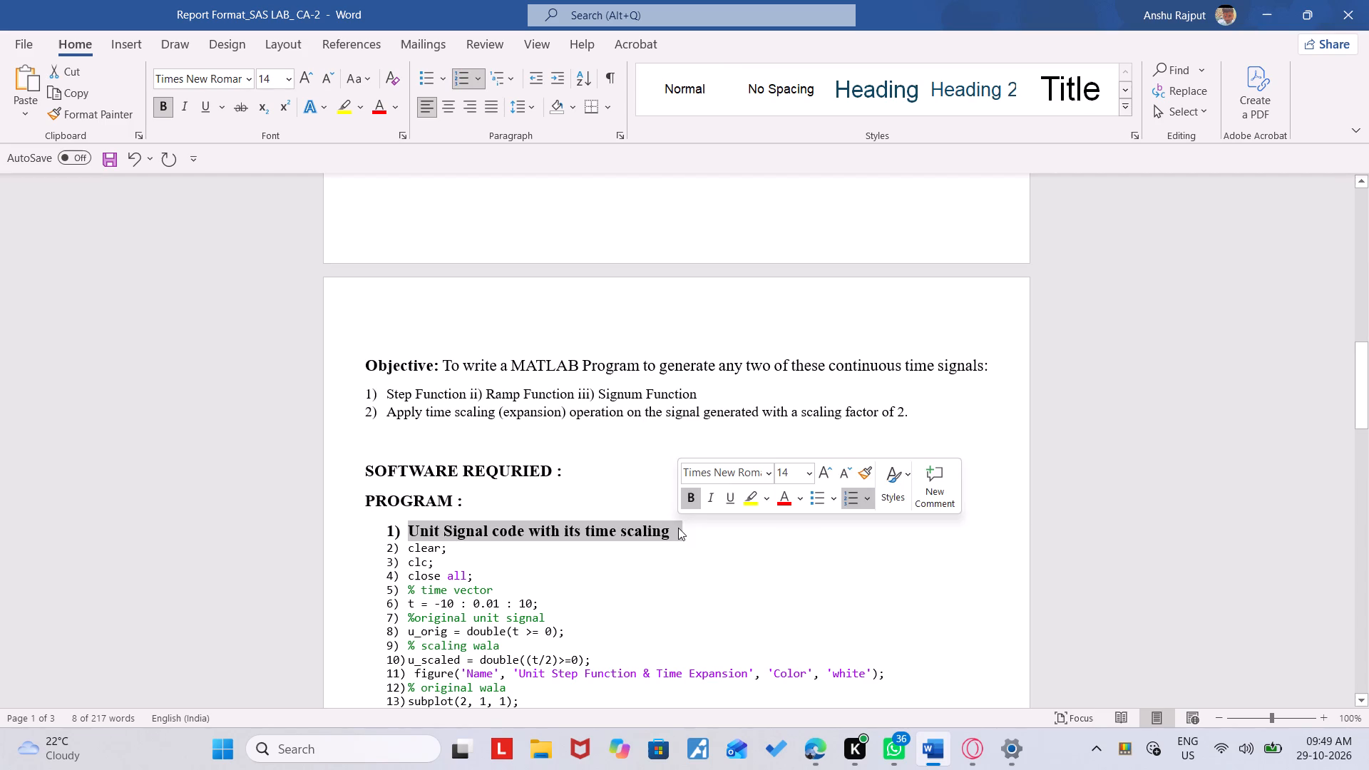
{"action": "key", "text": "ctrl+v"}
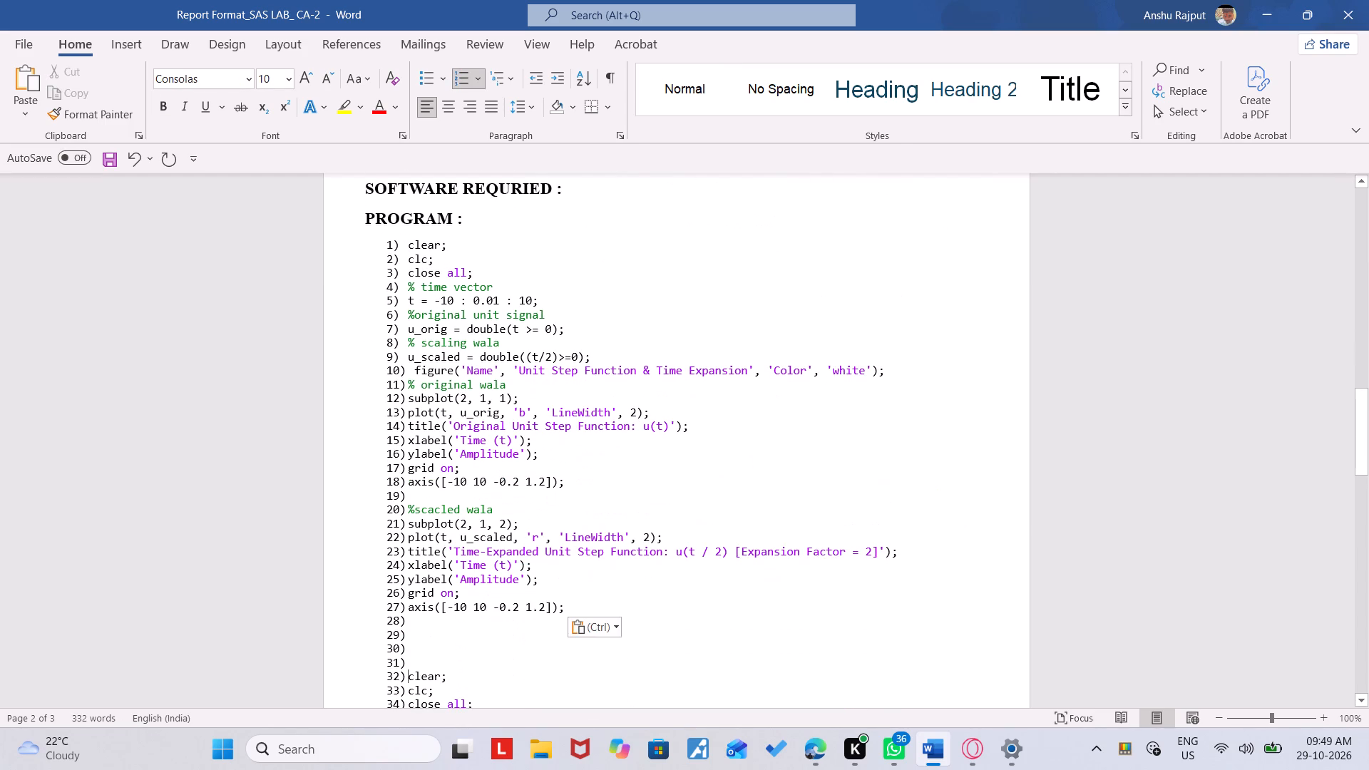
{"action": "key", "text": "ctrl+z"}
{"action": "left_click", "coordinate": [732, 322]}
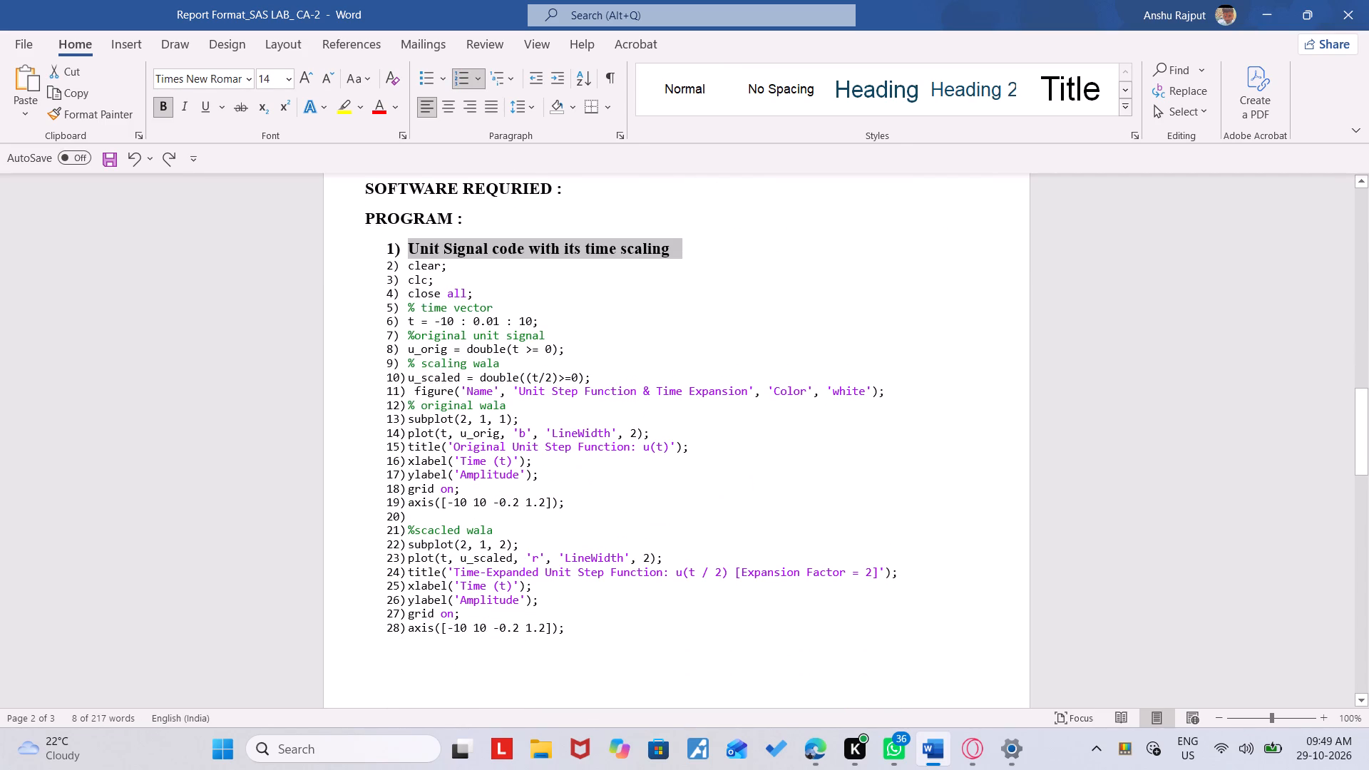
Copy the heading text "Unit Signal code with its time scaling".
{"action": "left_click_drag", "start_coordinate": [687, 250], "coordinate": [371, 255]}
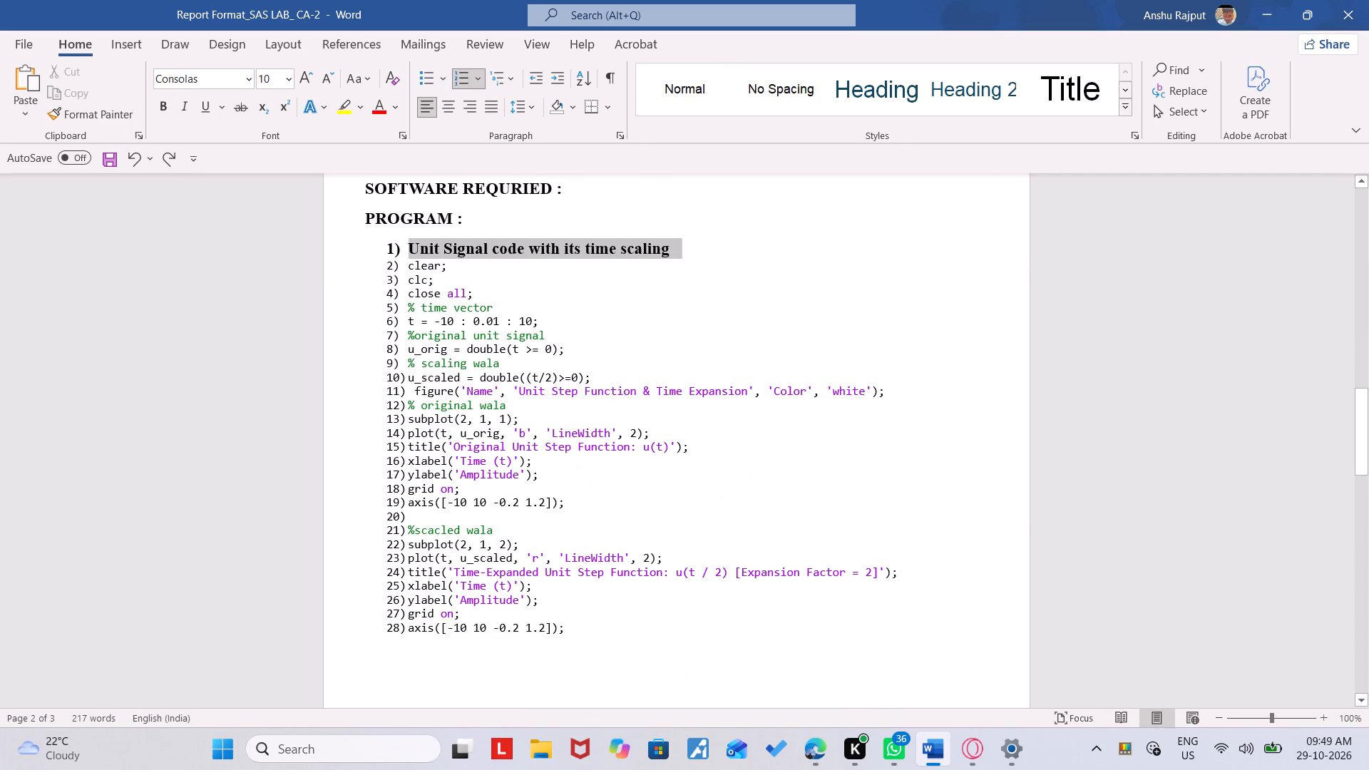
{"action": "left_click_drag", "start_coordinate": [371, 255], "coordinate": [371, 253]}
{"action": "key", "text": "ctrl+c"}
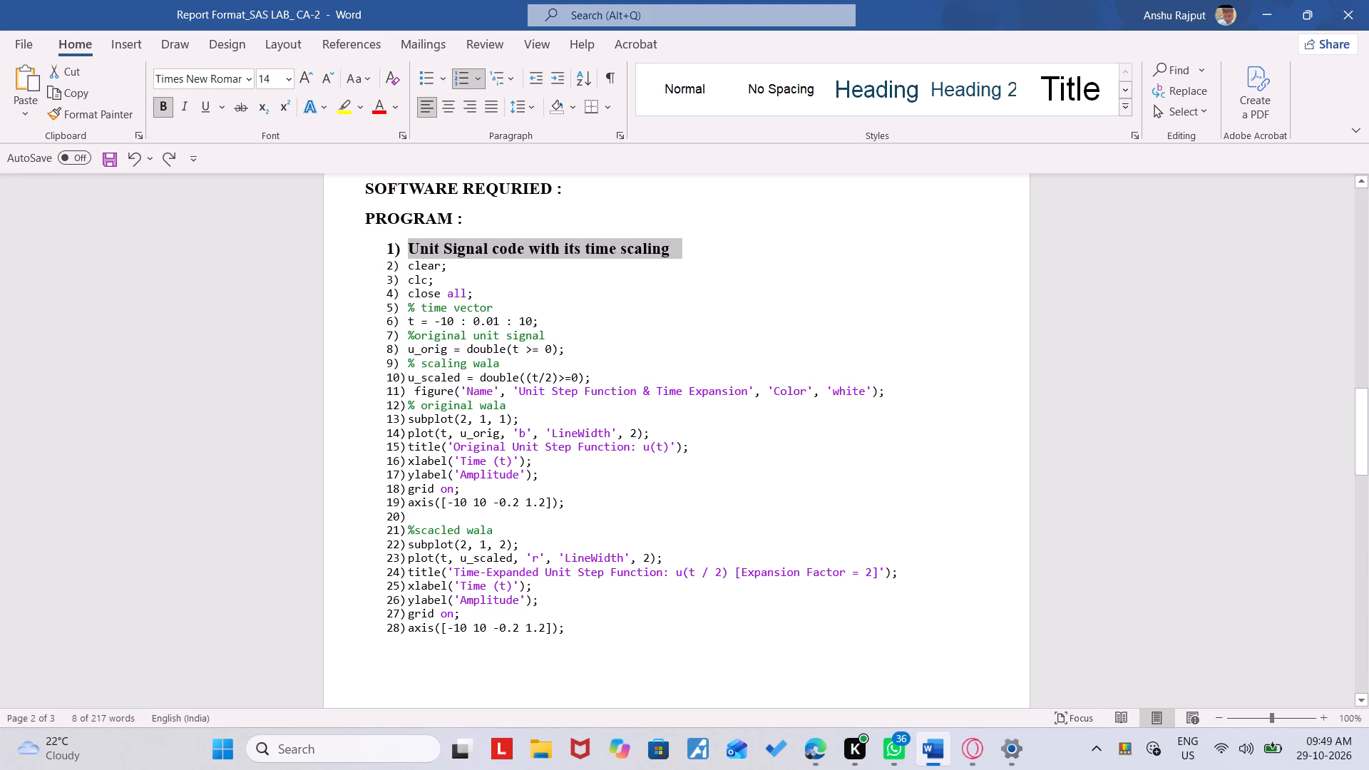
Remove the extra blank space below the last axis line of the unit step code.
{"action": "scroll", "coordinate": [679, 617], "scroll_direction": "down", "scroll_amount": 1}
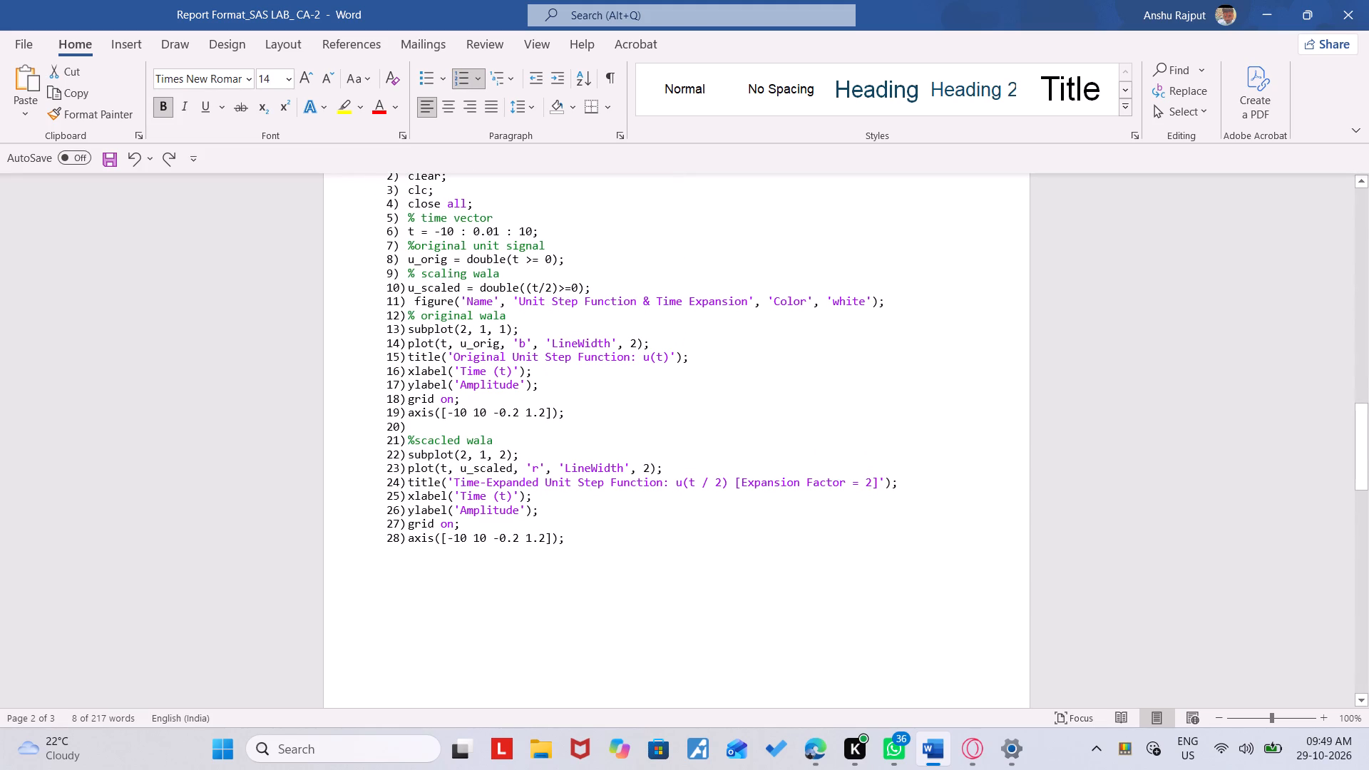
{"action": "left_click", "coordinate": [387, 593]}
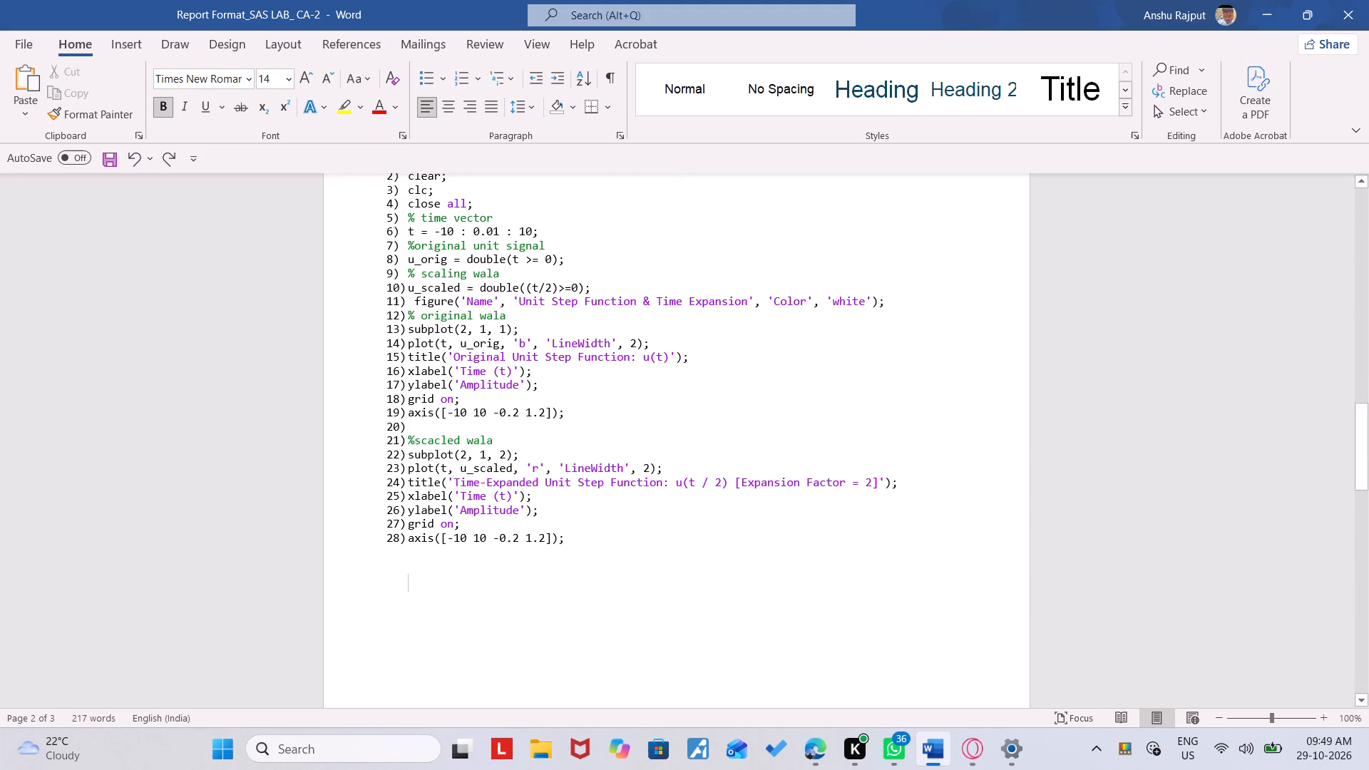
{"action": "left_click", "coordinate": [388, 600]}
{"action": "key", "text": "BackSpace"}
{"action": "key", "text": "BackSpace"}
Enter MATLAB after the SOFTWARE REQURIED label.
{"action": "scroll", "coordinate": [388, 600], "scroll_direction": "right", "scroll_amount": 1}
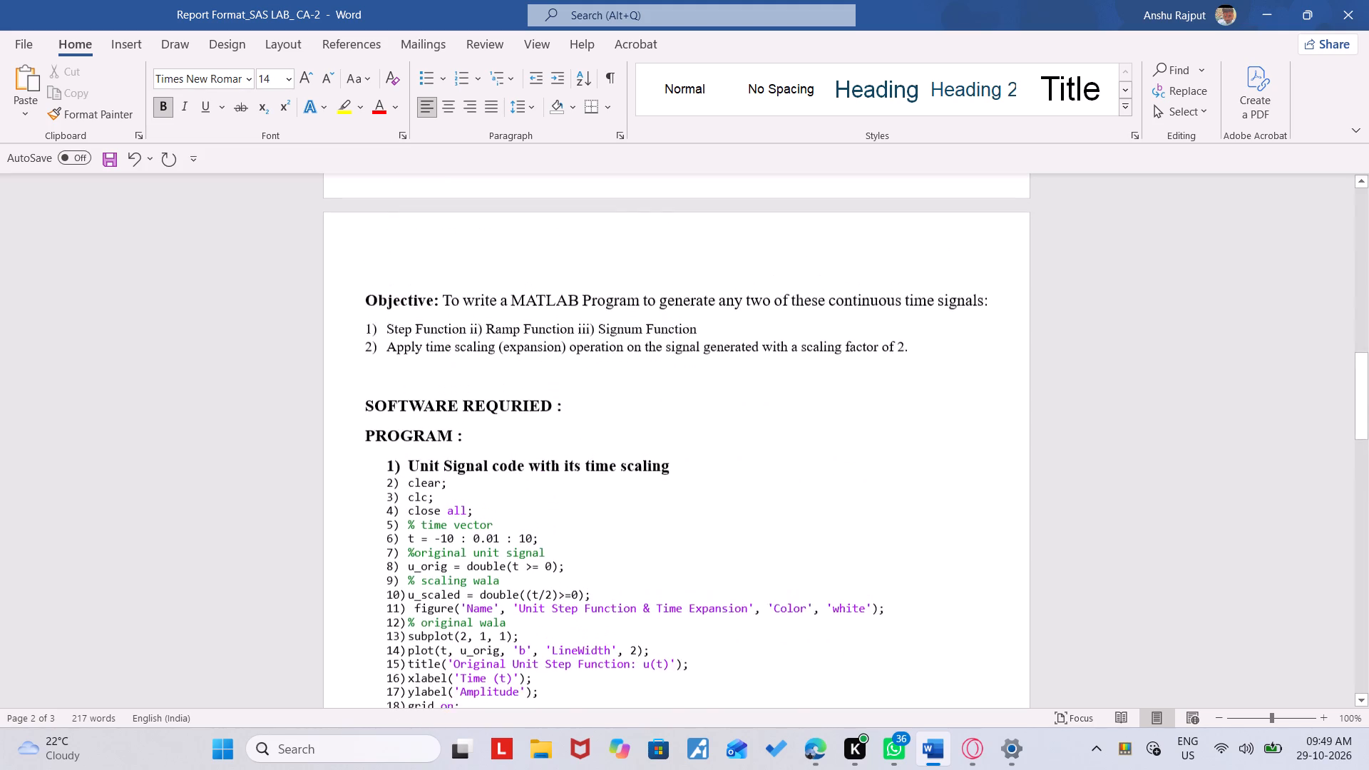
{"action": "scroll", "coordinate": [388, 600], "scroll_direction": "right", "scroll_amount": 1}
{"action": "left_click", "coordinate": [605, 241]}
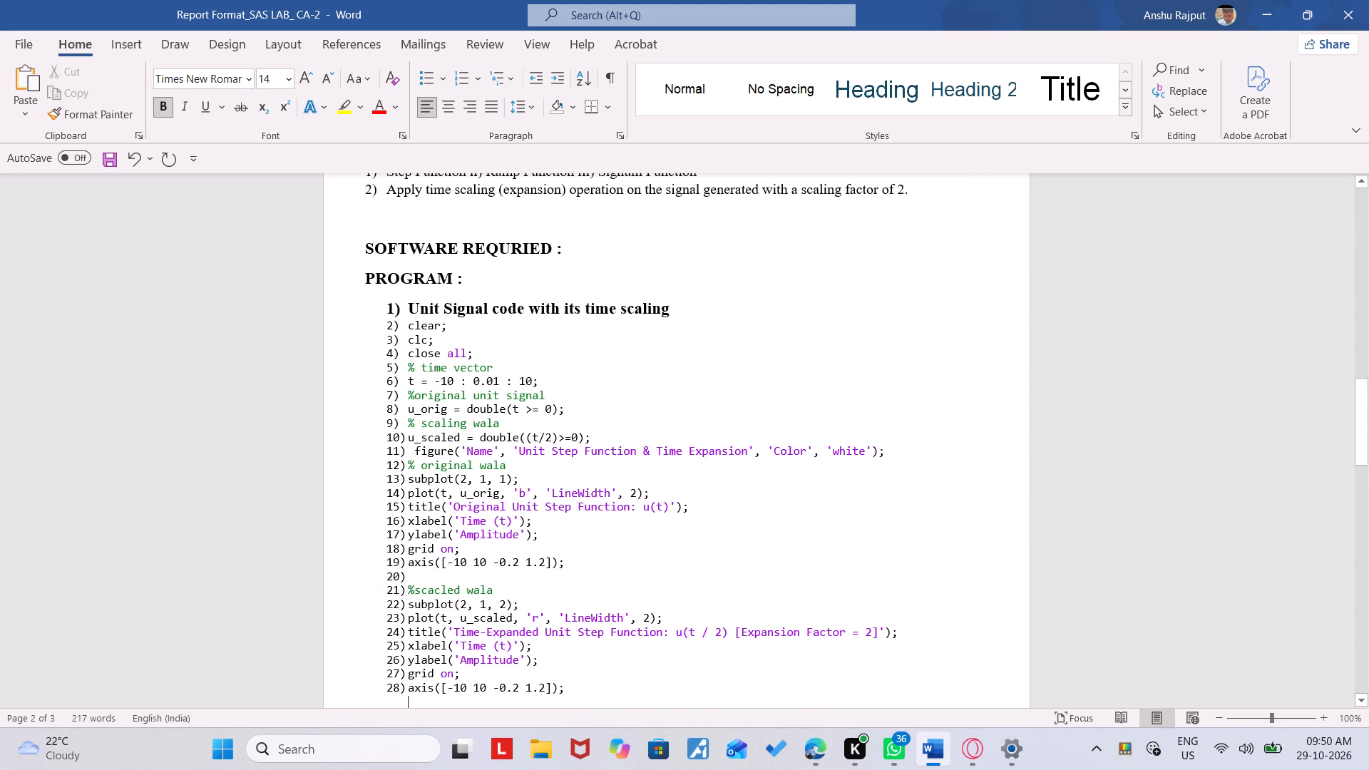
{"action": "type", "text": "mat"}
{"action": "key", "text": "BackSpace"}
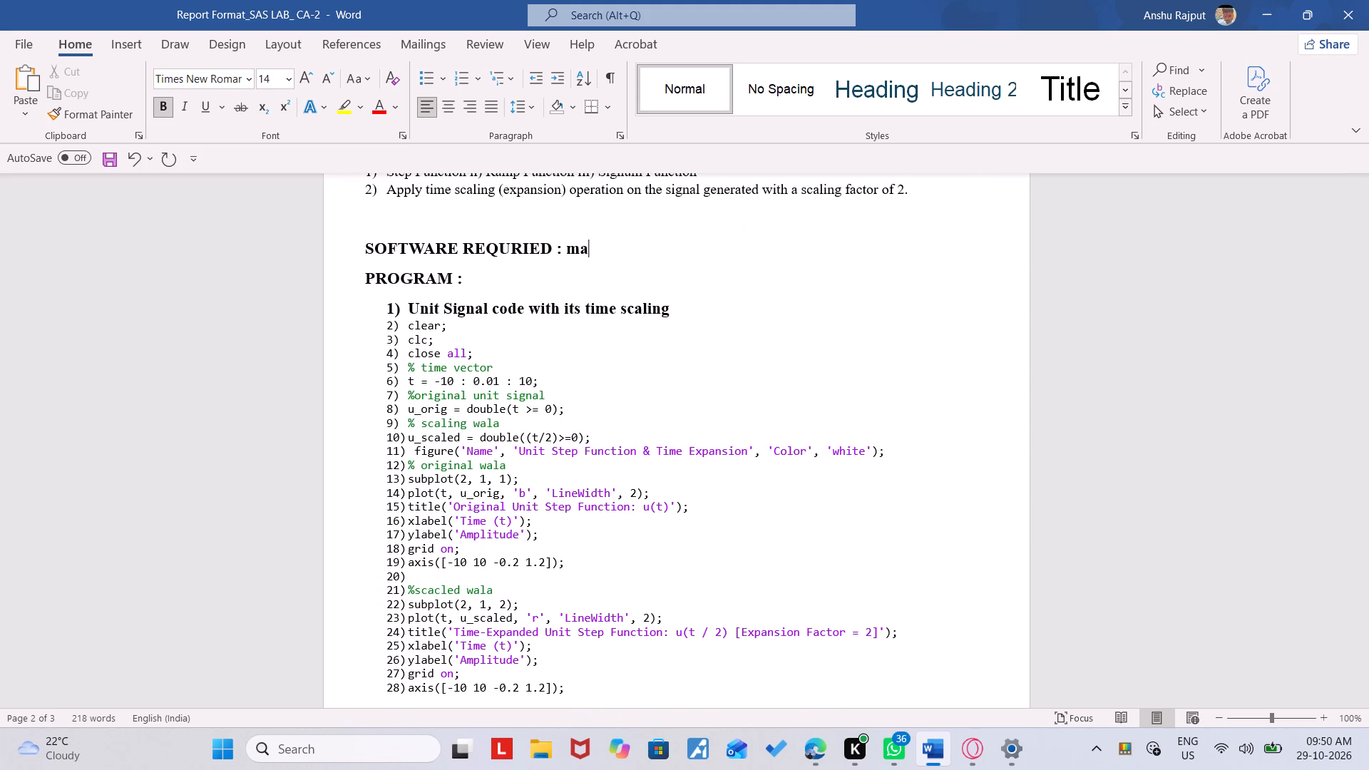
{"action": "key", "text": "BackSpace"}
{"action": "key", "text": "BackSpace"}
{"action": "type", "text": "MA"}
{"action": "type", "text": "TLAN"}
{"action": "key", "text": "shift+BackSpace"}
{"action": "key", "text": "shift+b"}
Start a new numbered list item on the empty line above Curve / Figure on page 3, entering 2) as its number.
{"action": "scroll", "coordinate": [605, 241], "scroll_direction": "down", "scroll_amount": 1}
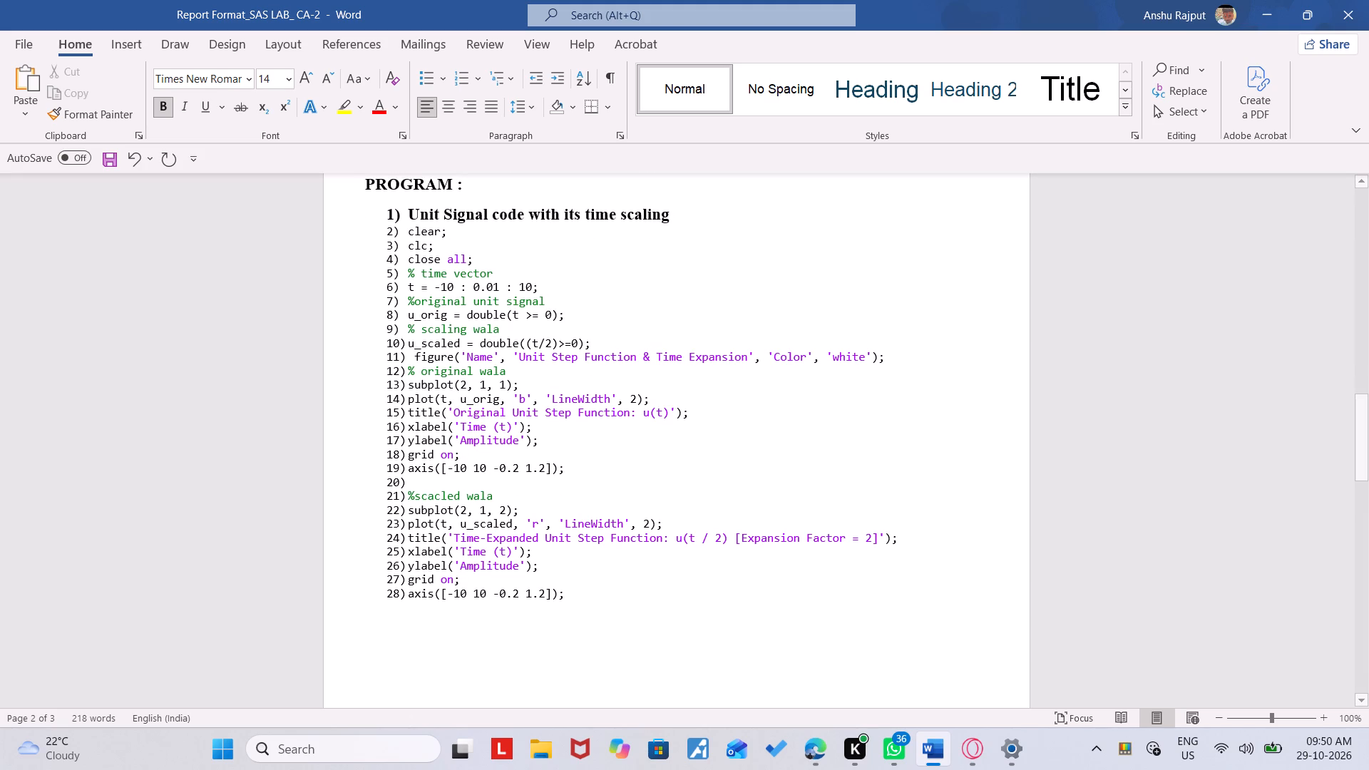
{"action": "scroll", "coordinate": [430, 652], "scroll_direction": "down", "scroll_amount": 5}
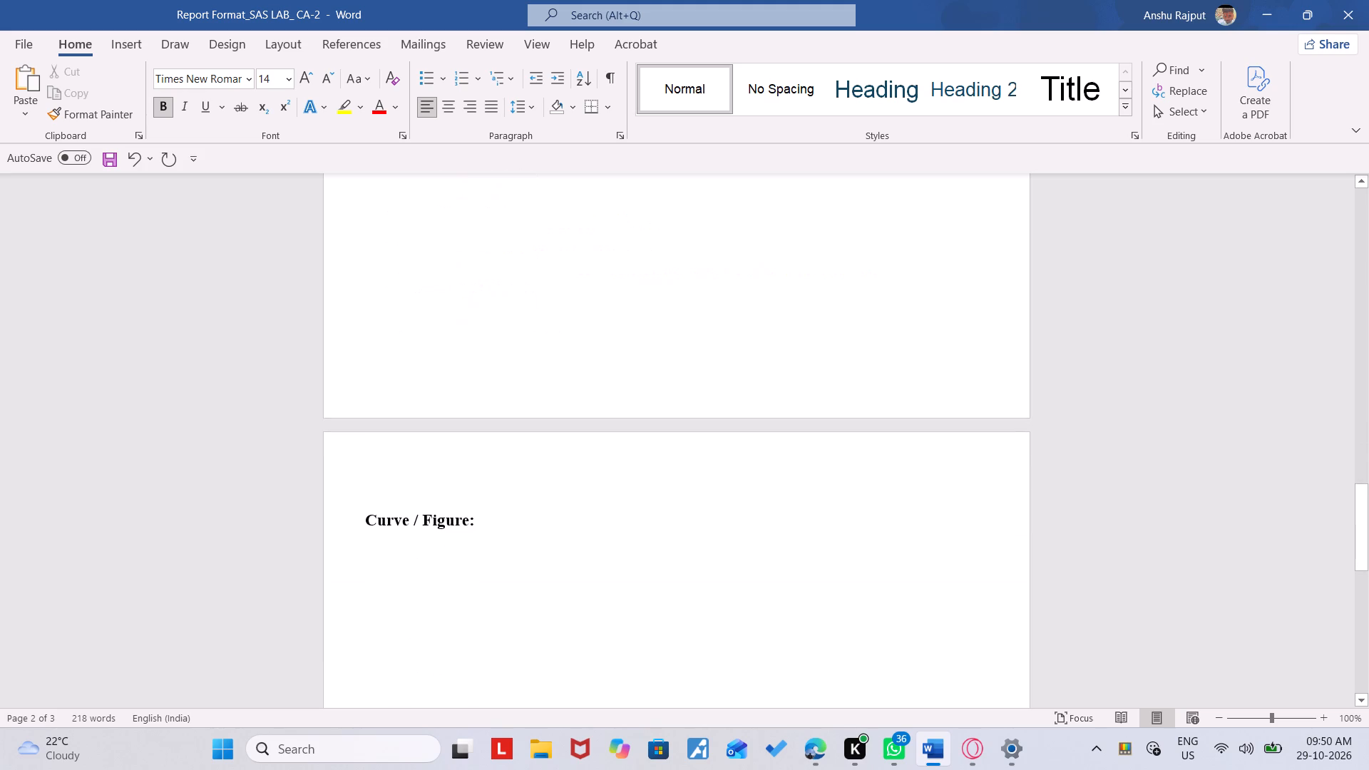
{"action": "left_click", "coordinate": [411, 475]}
{"action": "left_click", "coordinate": [411, 475]}
{"action": "key", "text": "2"}
{"action": "type", "text": ")"}
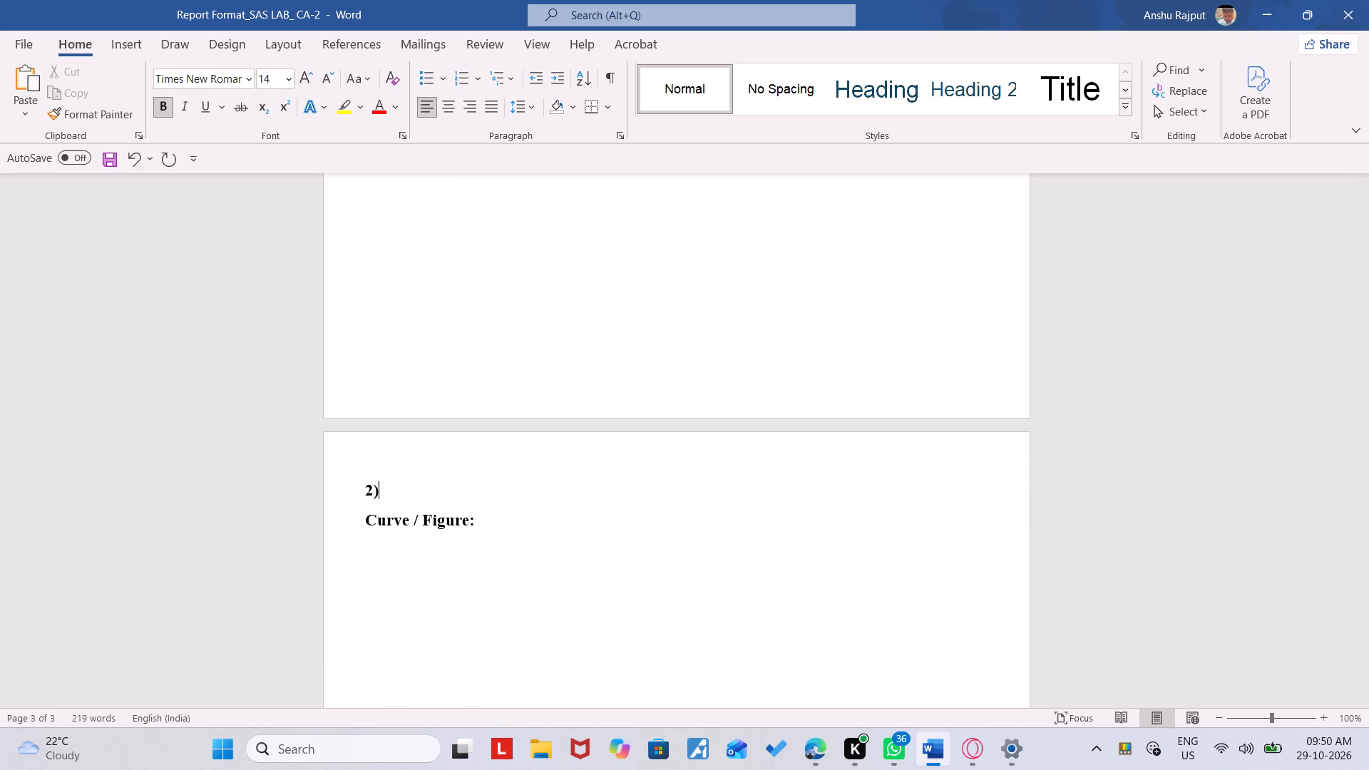
{"action": "key", "text": "space"}
{"action": "key", "text": "BackSpace"}
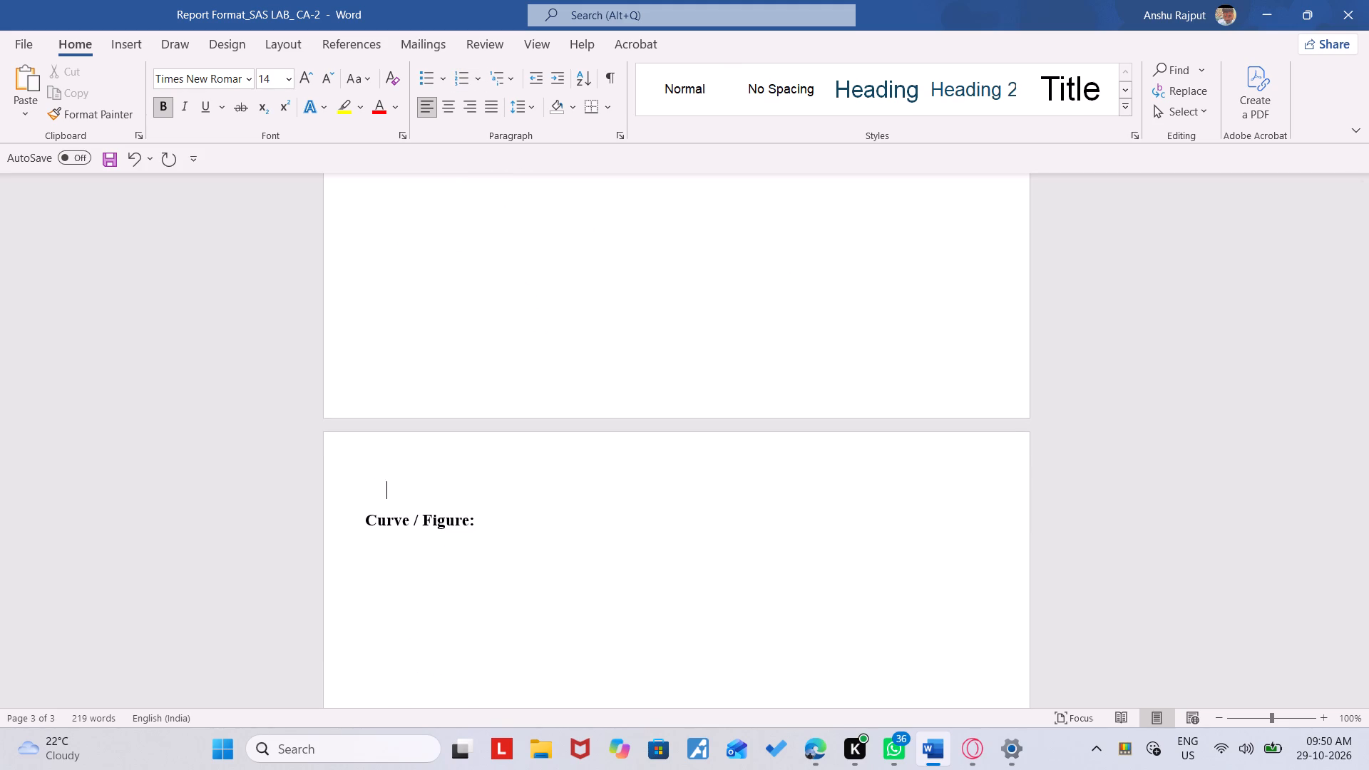
{"action": "key", "text": "shift+at"}
{"action": "key", "text": "BackSpace"}
{"action": "type", "text": "2)"}
{"action": "key", "text": "space"}
Review the objective, the numbered program code and the new list item above Curve / Figure.
{"action": "scroll", "coordinate": [411, 475], "scroll_direction": "up", "scroll_amount": 6}
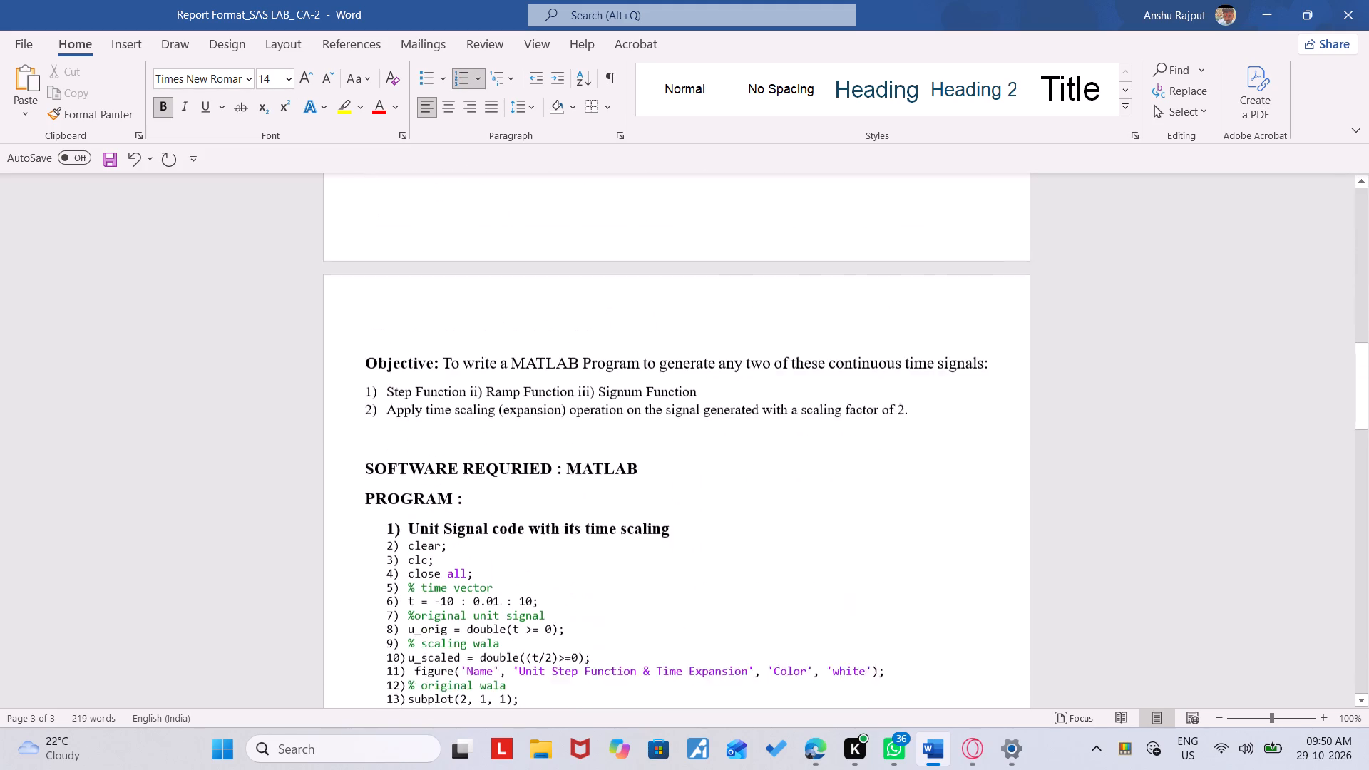
{"action": "scroll", "coordinate": [411, 475], "scroll_direction": "up", "scroll_amount": 1}
{"action": "scroll", "coordinate": [411, 475], "scroll_direction": "down", "scroll_amount": 9}
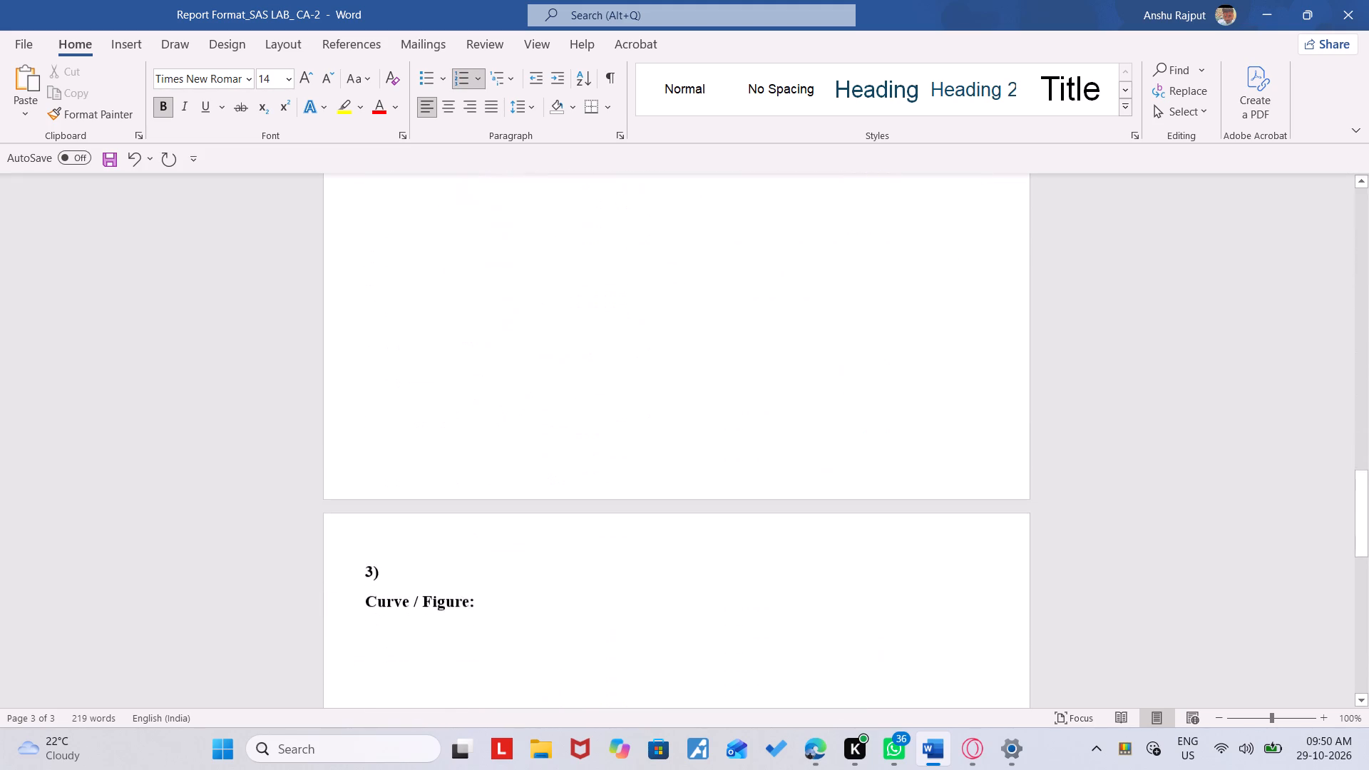
{"action": "scroll", "coordinate": [411, 475], "scroll_direction": "down", "scroll_amount": 1}
{"action": "scroll", "coordinate": [411, 475], "scroll_direction": "up", "scroll_amount": 4}
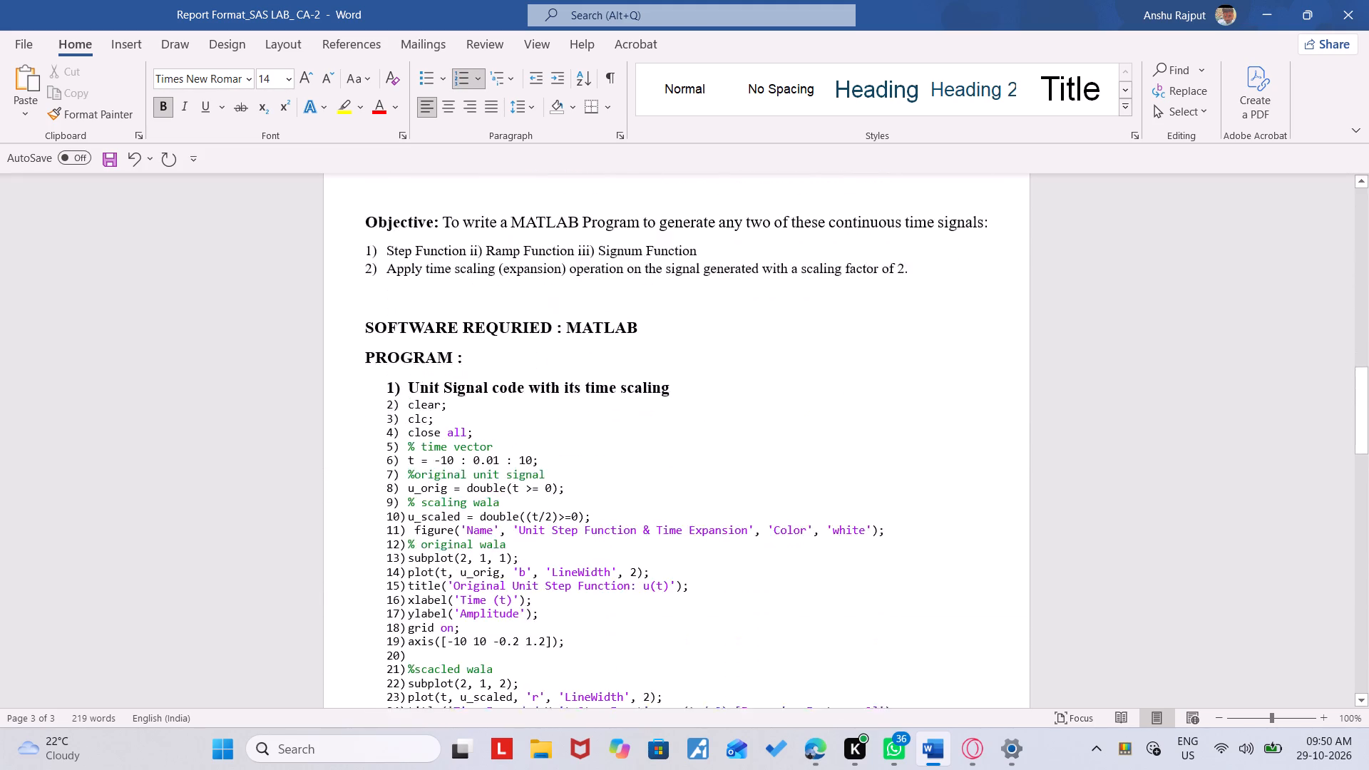
{"action": "scroll", "coordinate": [411, 475], "scroll_direction": "down", "scroll_amount": 2}
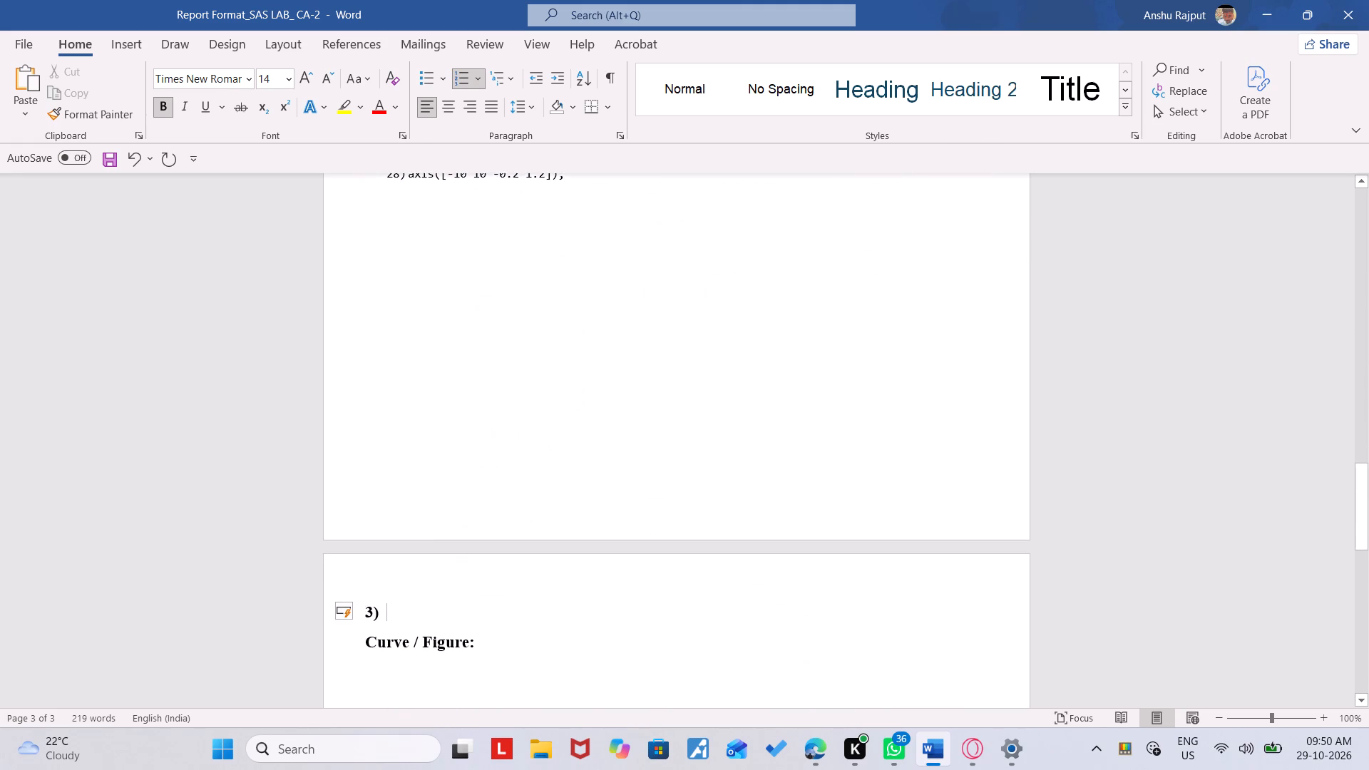
{"action": "left_click", "coordinate": [816, 761]}
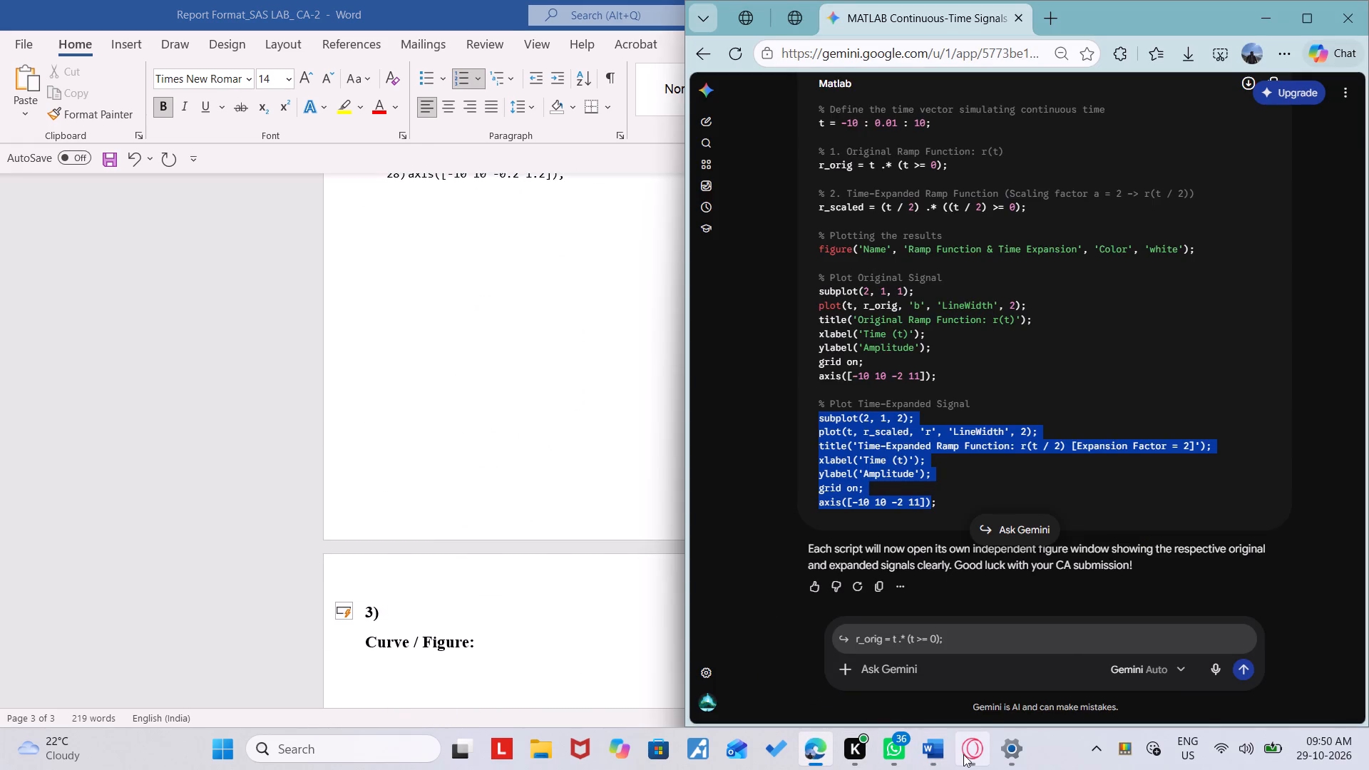
{"action": "left_click", "coordinate": [965, 754]}
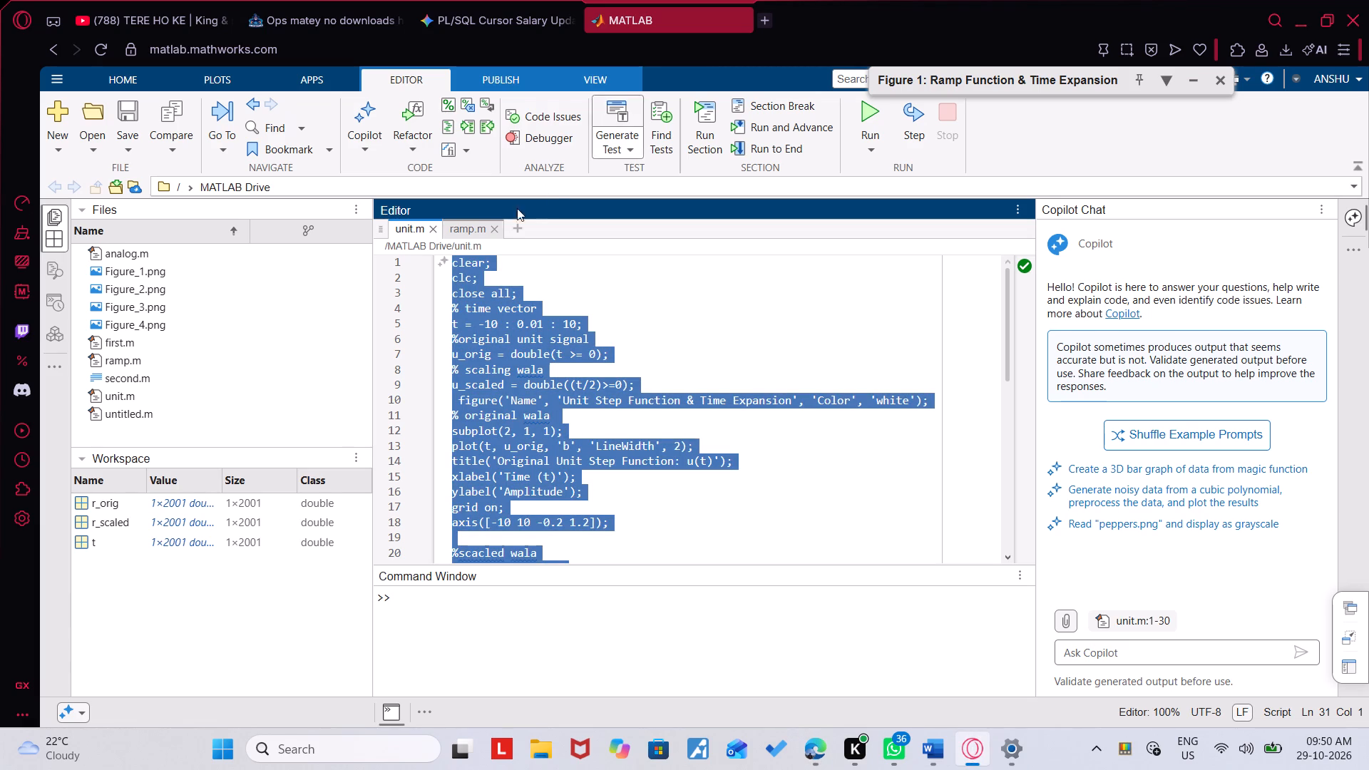
{"action": "left_click", "coordinate": [466, 225]}
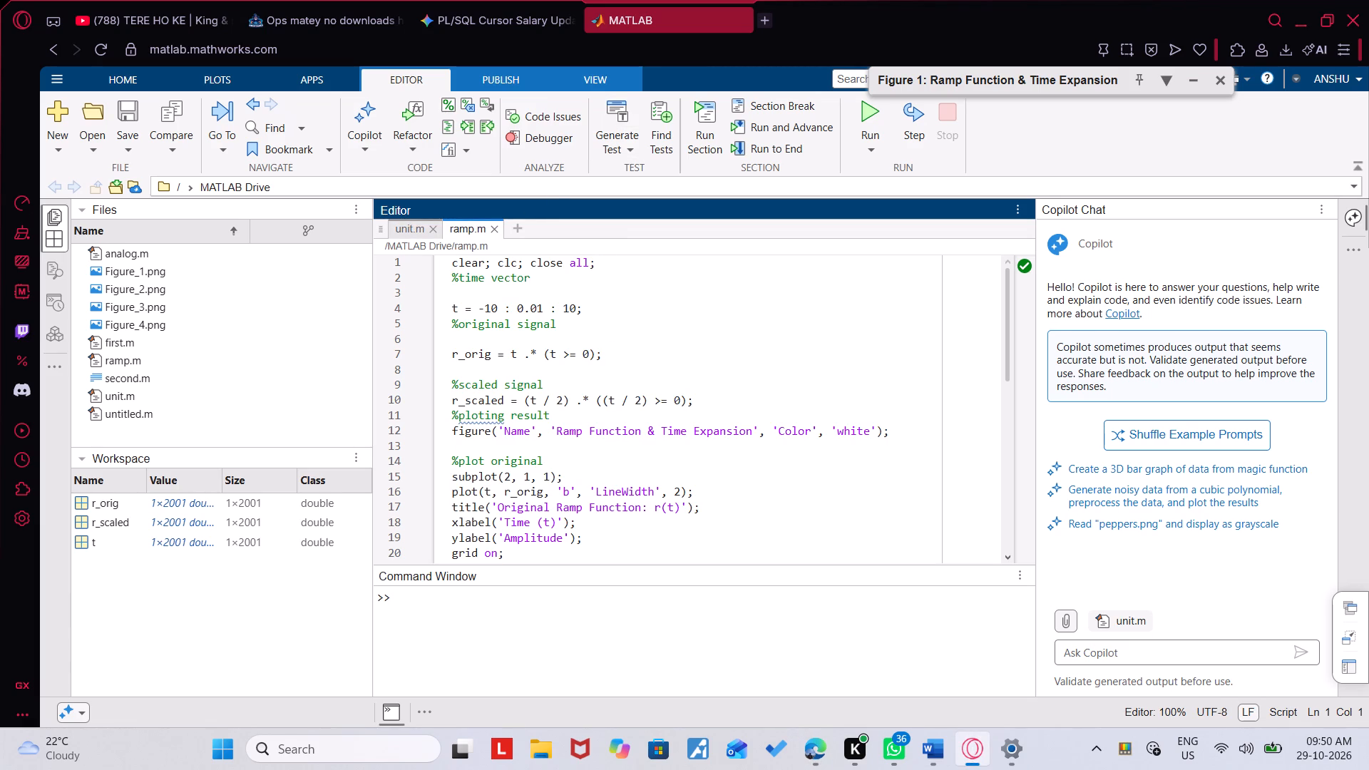
{"action": "key", "text": "ctrl+a"}
{"action": "key", "text": "ctrl+c"}
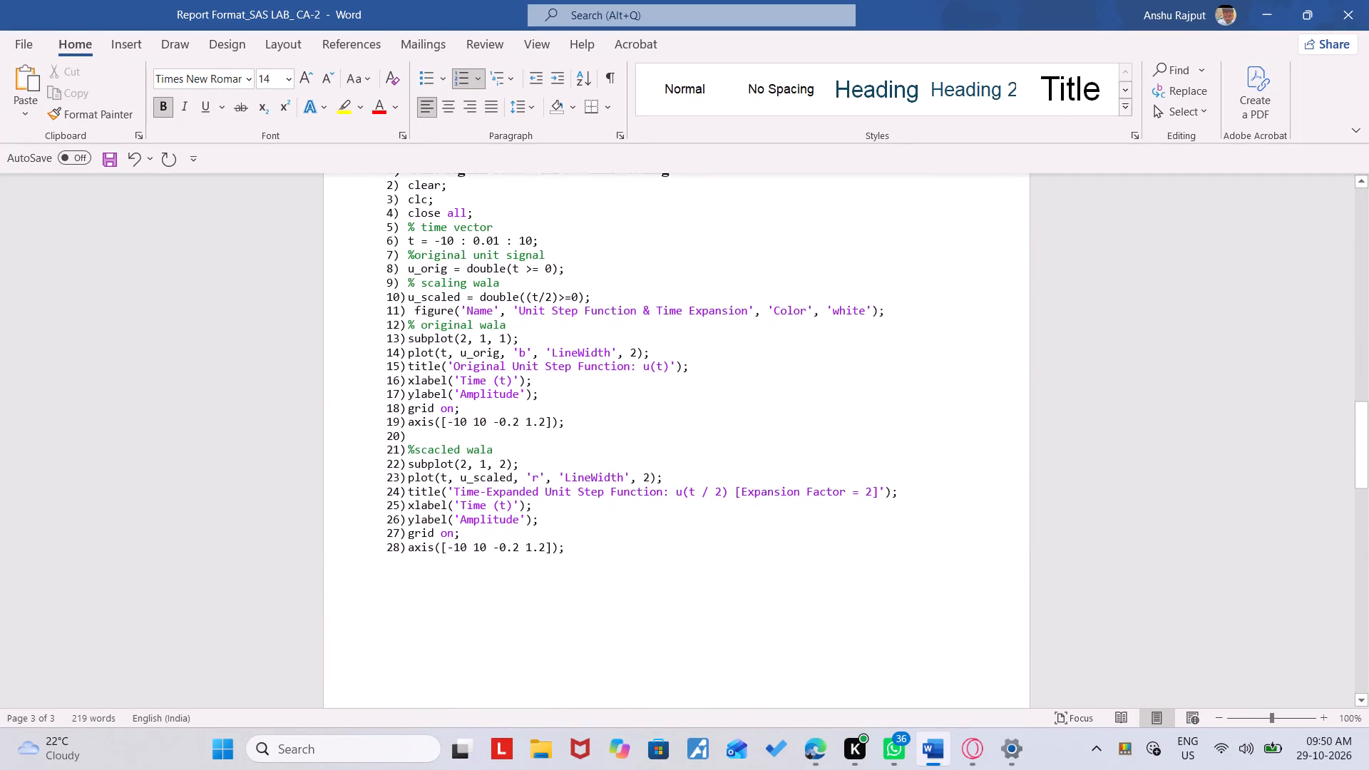
{"action": "scroll", "coordinate": [614, 428], "scroll_direction": "down", "scroll_amount": 1}
{"action": "scroll", "coordinate": [614, 428], "scroll_direction": "up", "scroll_amount": 1}
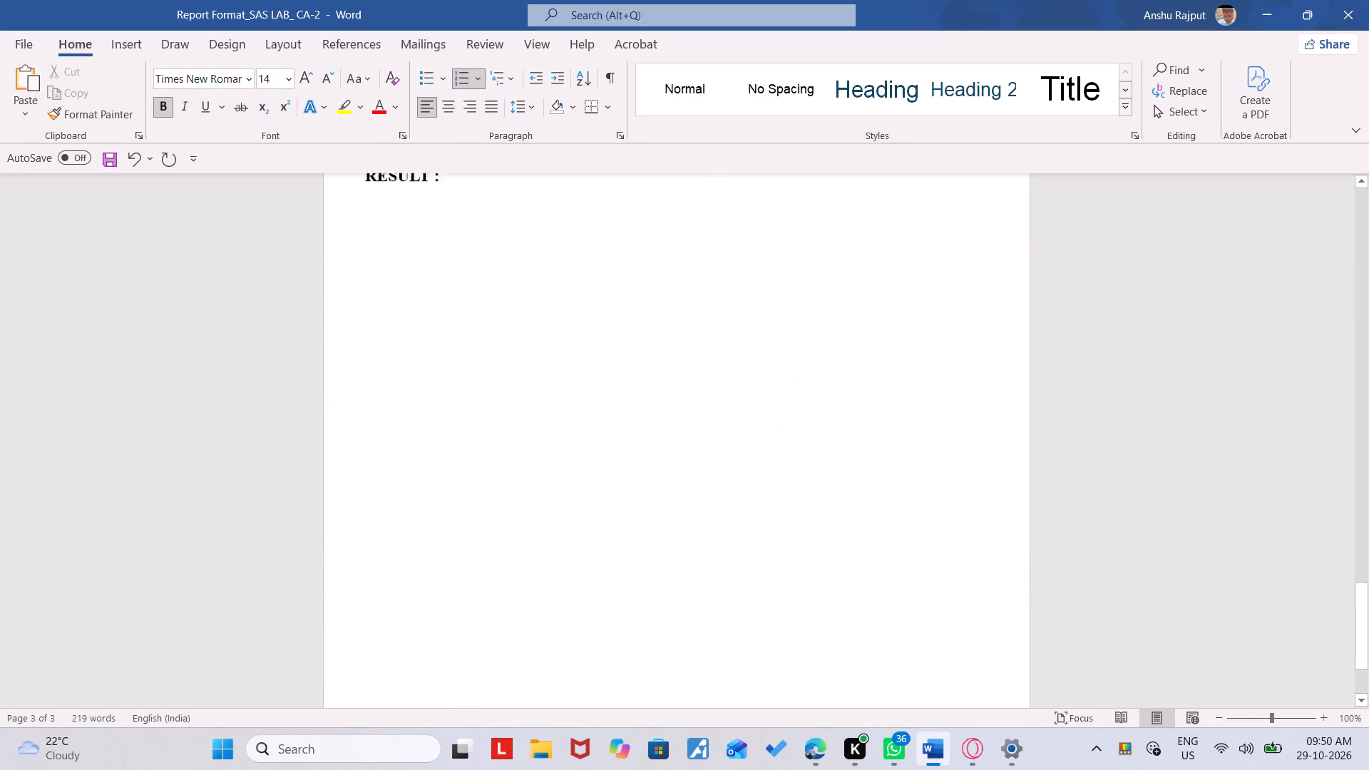
{"action": "scroll", "coordinate": [614, 428], "scroll_direction": "up", "scroll_amount": 3}
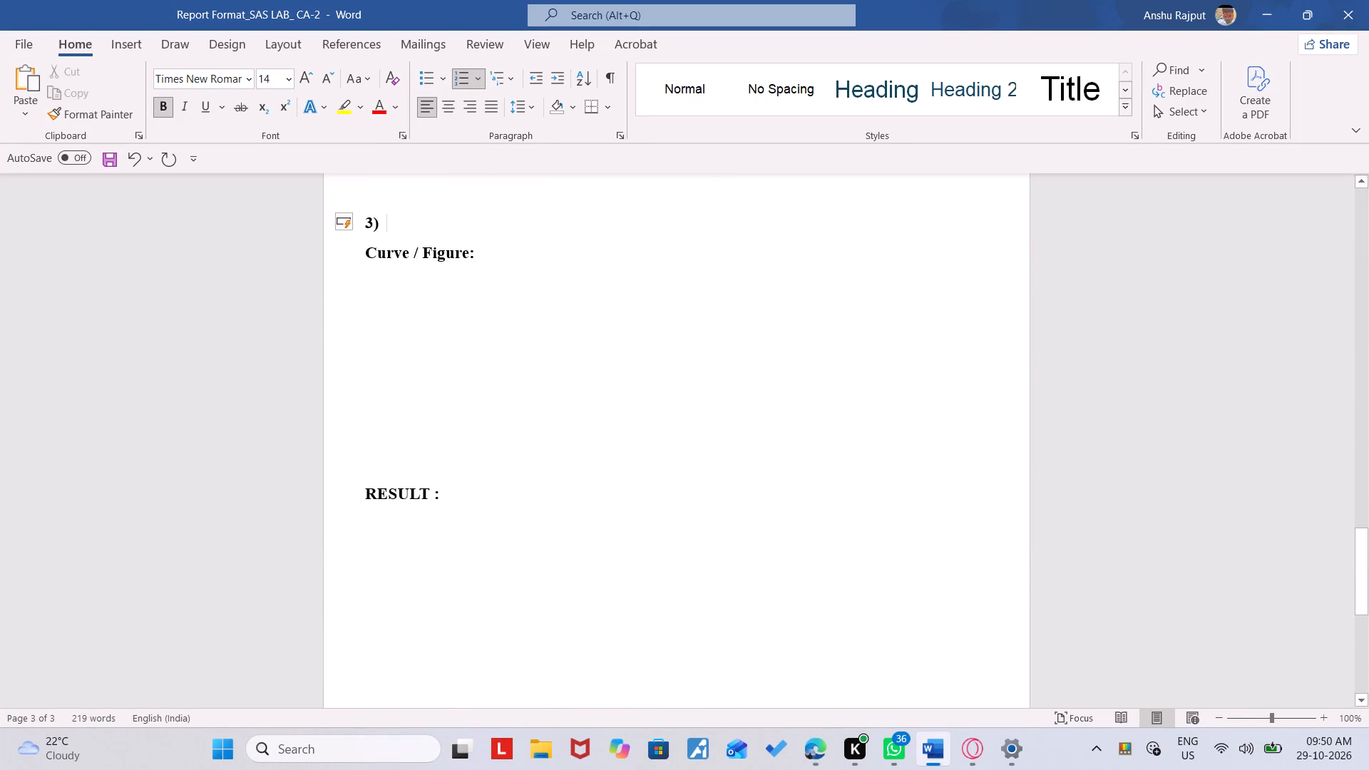
{"action": "type", "text": "RA"}
{"action": "key", "text": "BackSpace"}
{"action": "type", "text": "amp signal wait"}
{"action": "key", "text": "BackSpace"}
{"action": "key", "text": "BackSpace"}
{"action": "key", "text": "BackSpace"}
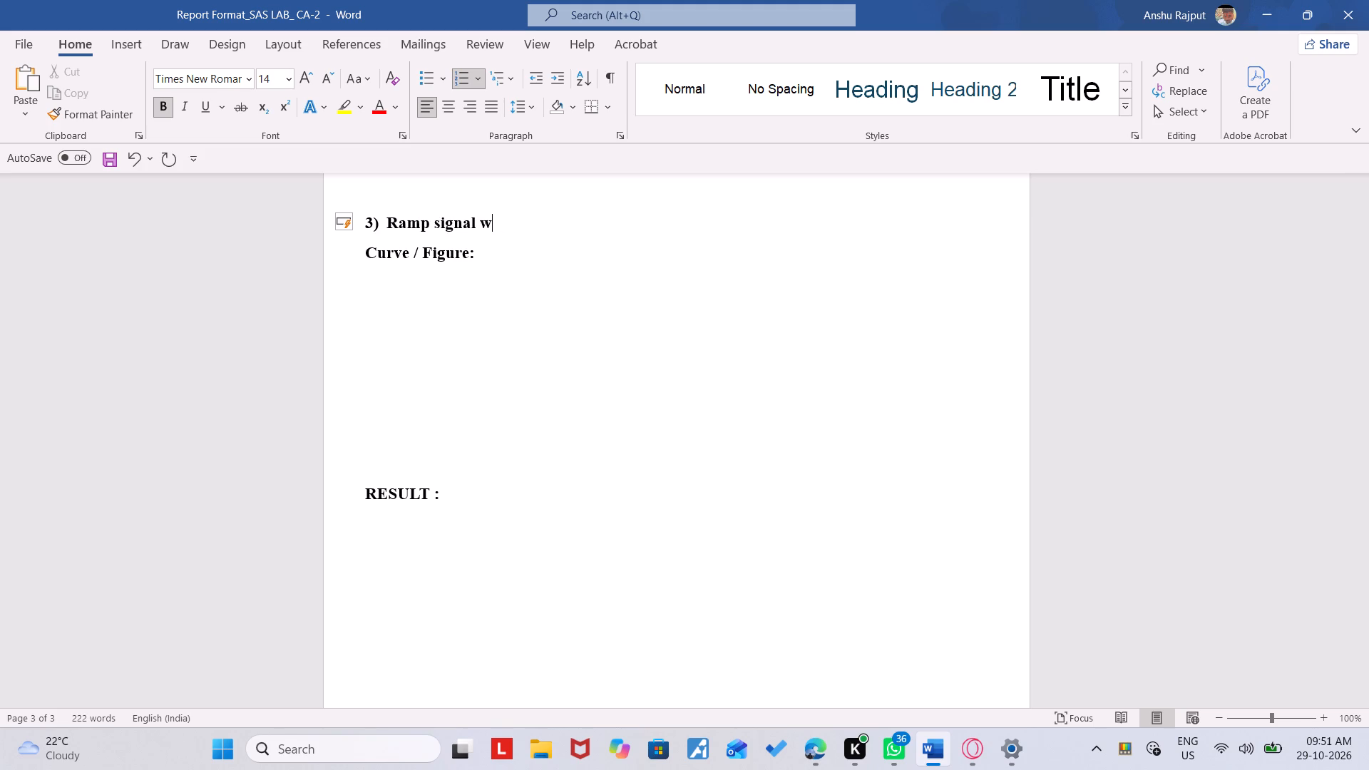
{"action": "type", "text": "t="}
{"action": "key", "text": "BackSpace"}
{"action": "type", "text": "ith"}
{"action": "key", "text": "space"}
{"action": "key", "text": "BackSpace"}
{"action": "key", "text": "BackSpace"}
{"action": "key", "text": "BackSpace"}
{"action": "key", "text": "BackSpace"}
{"action": "key", "text": "BackSpace"}
{"action": "type", "text": "ith its"}
{"action": "key", "text": "space"}
{"action": "key", "text": "t"}
{"action": "key", "text": "BackSpace"}
{"action": "type", "text": "sste"}
{"action": "key", "text": "BackSpace"}
{"action": "key", "text": "BackSpace"}
{"action": "key", "text": "BackSpace"}
{"action": "type", "text": "ste"}
{"action": "key", "text": "BackSpace"}
{"action": "key", "text": "BackSpace"}
{"action": "key", "text": "BackSpace"}
{"action": "type", "text": "caling signla"}
{"action": "key", "text": "BackSpace"}
{"action": "key", "text": "BackSpace"}
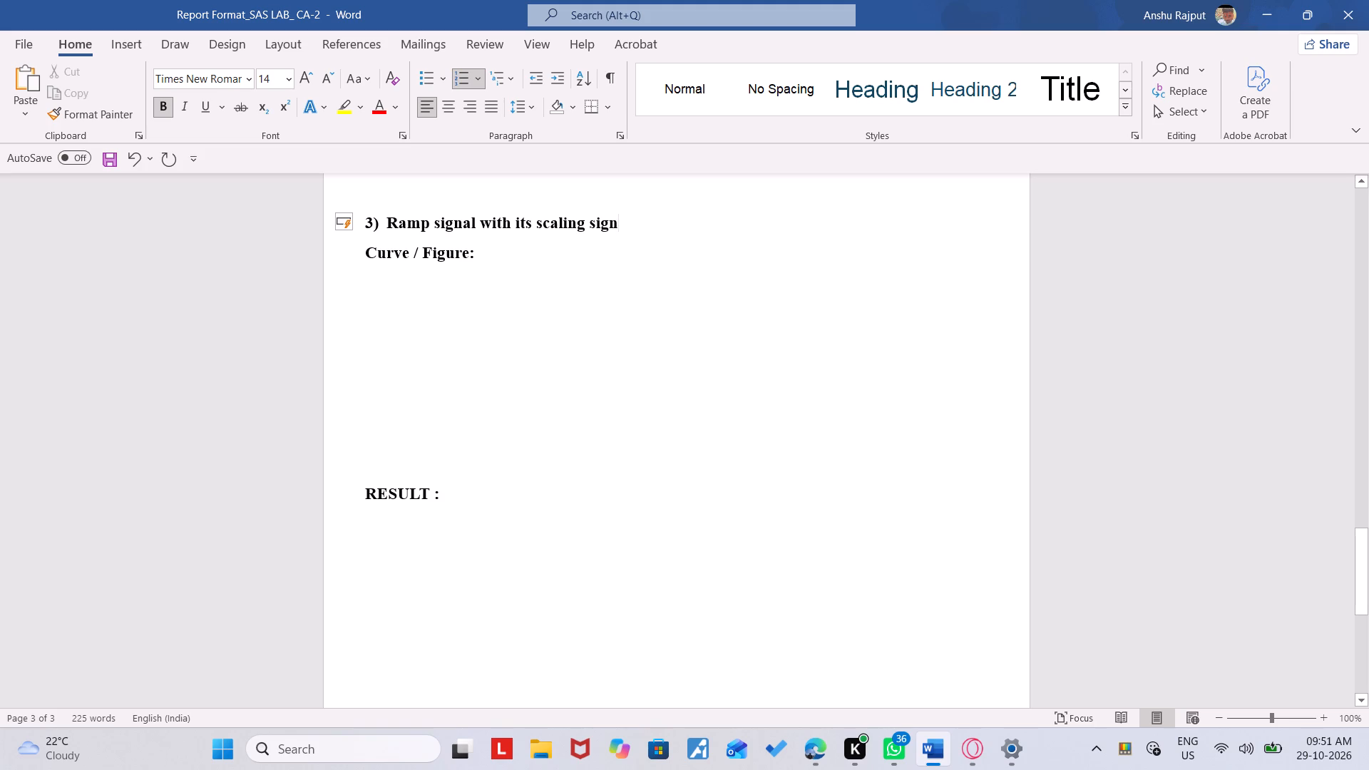
Insert "code" after "Ramp signal" in the heading and complete its last word as "signal:".
{"action": "left_click", "coordinate": [475, 212]}
{"action": "key", "text": "space"}
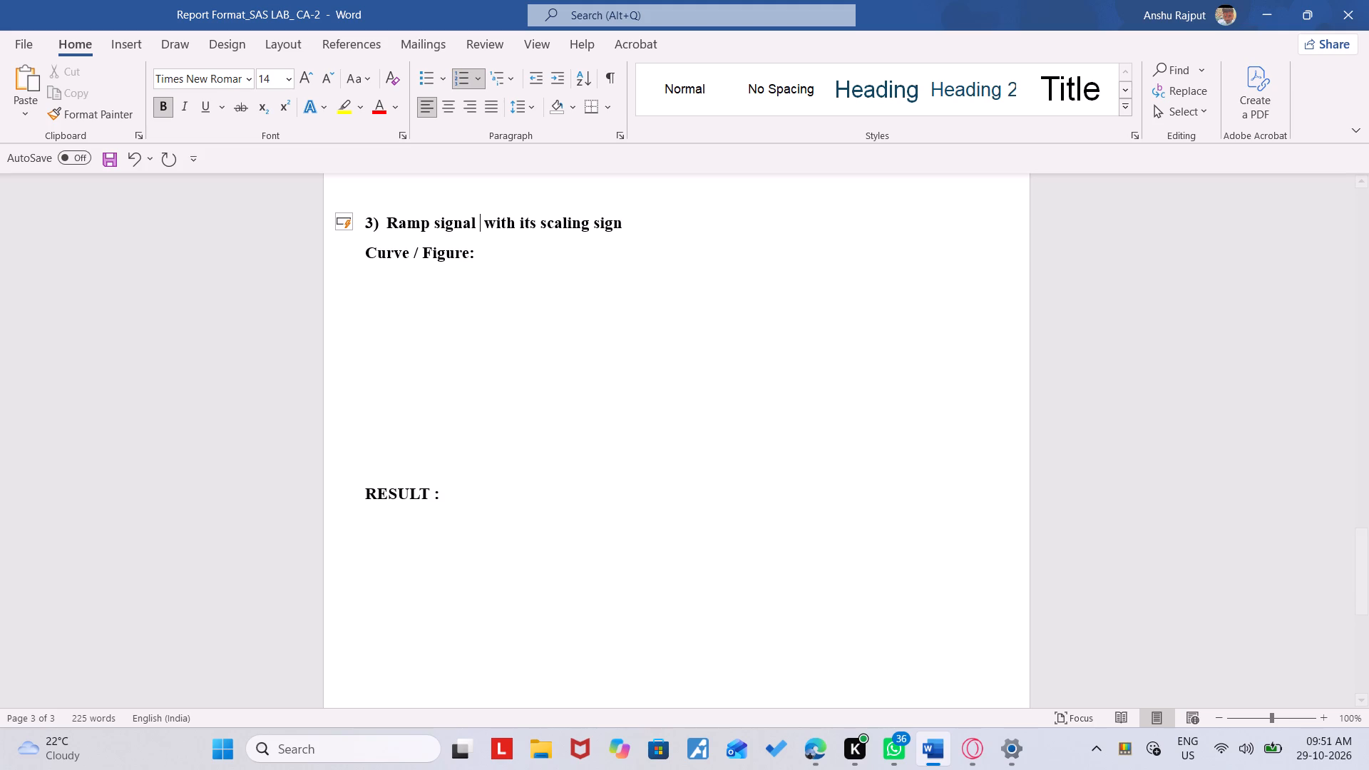
{"action": "type", "text": "cose"}
{"action": "key", "text": "BackSpace"}
{"action": "key", "text": "BackSpace"}
{"action": "type", "text": "de"}
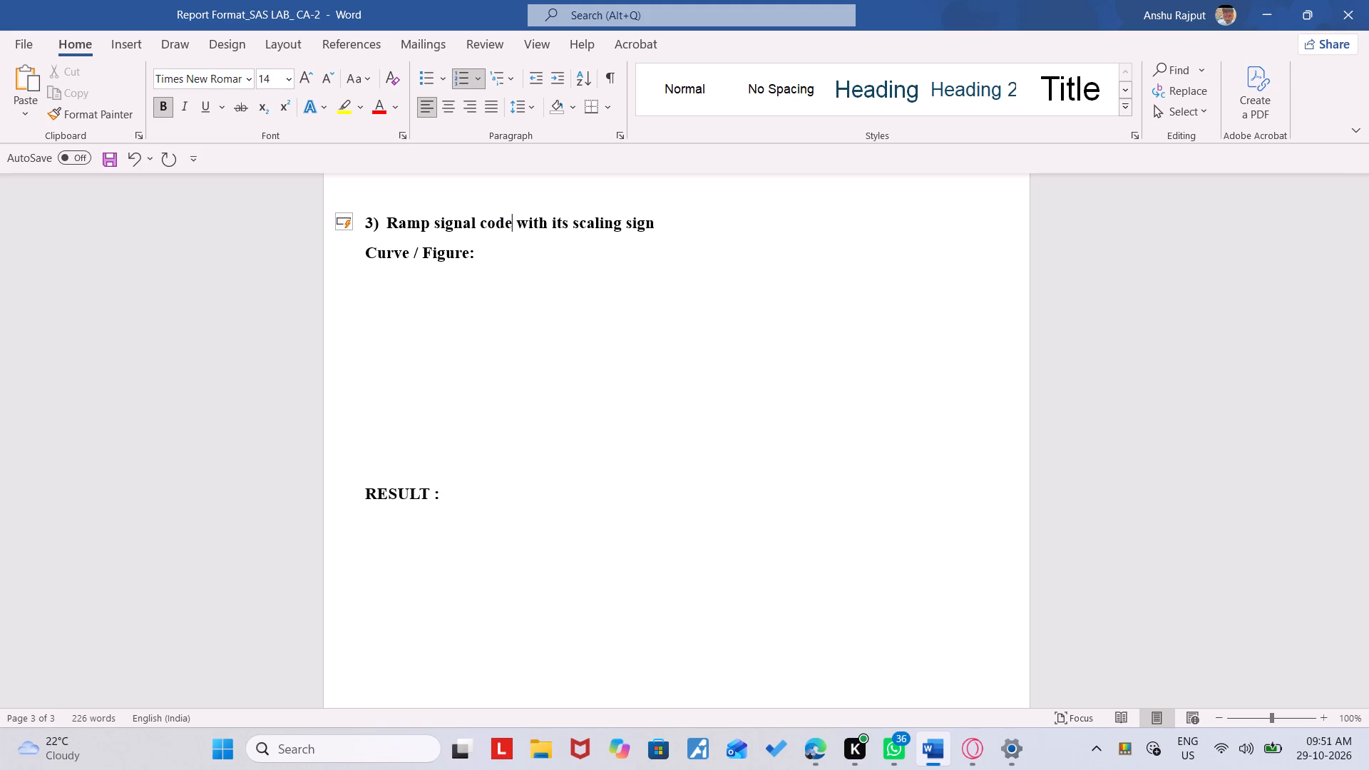
{"action": "left_click", "coordinate": [679, 233]}
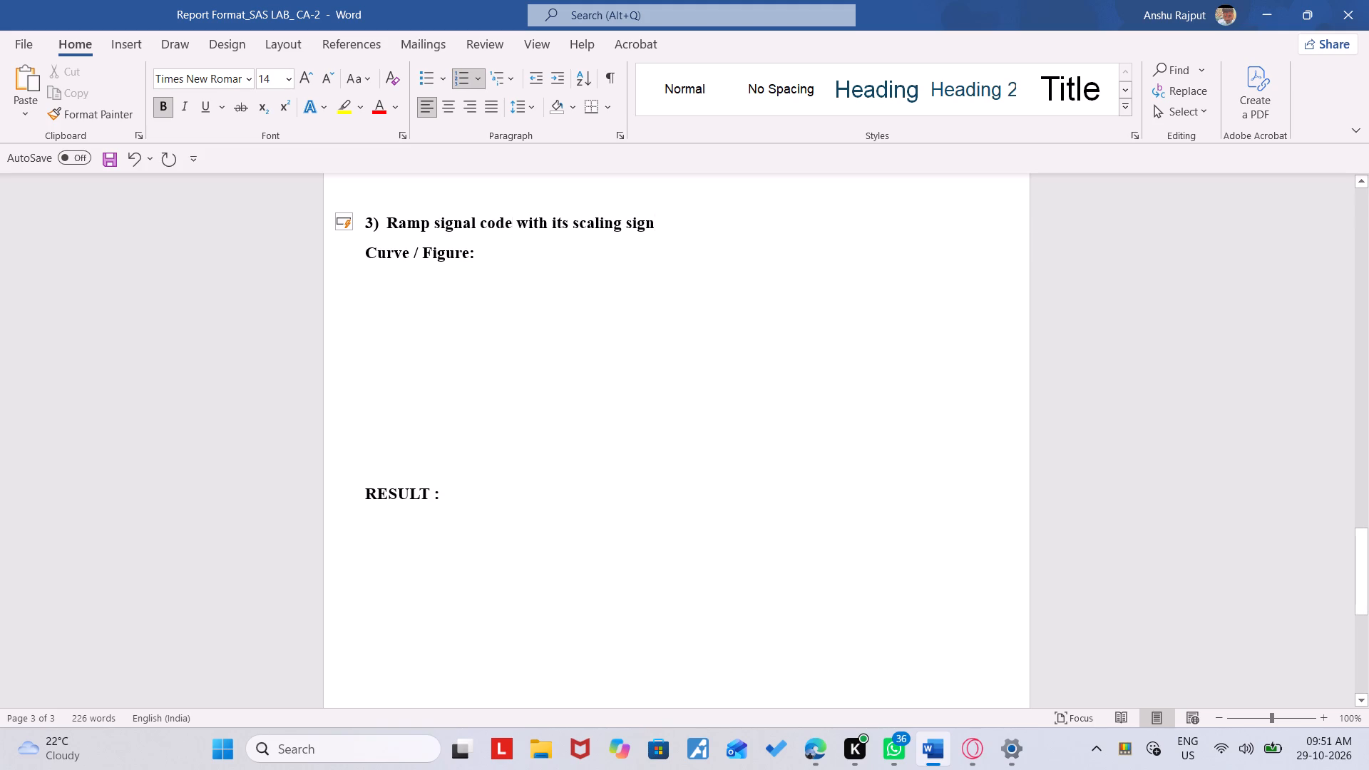
{"action": "type", "text": "al"}
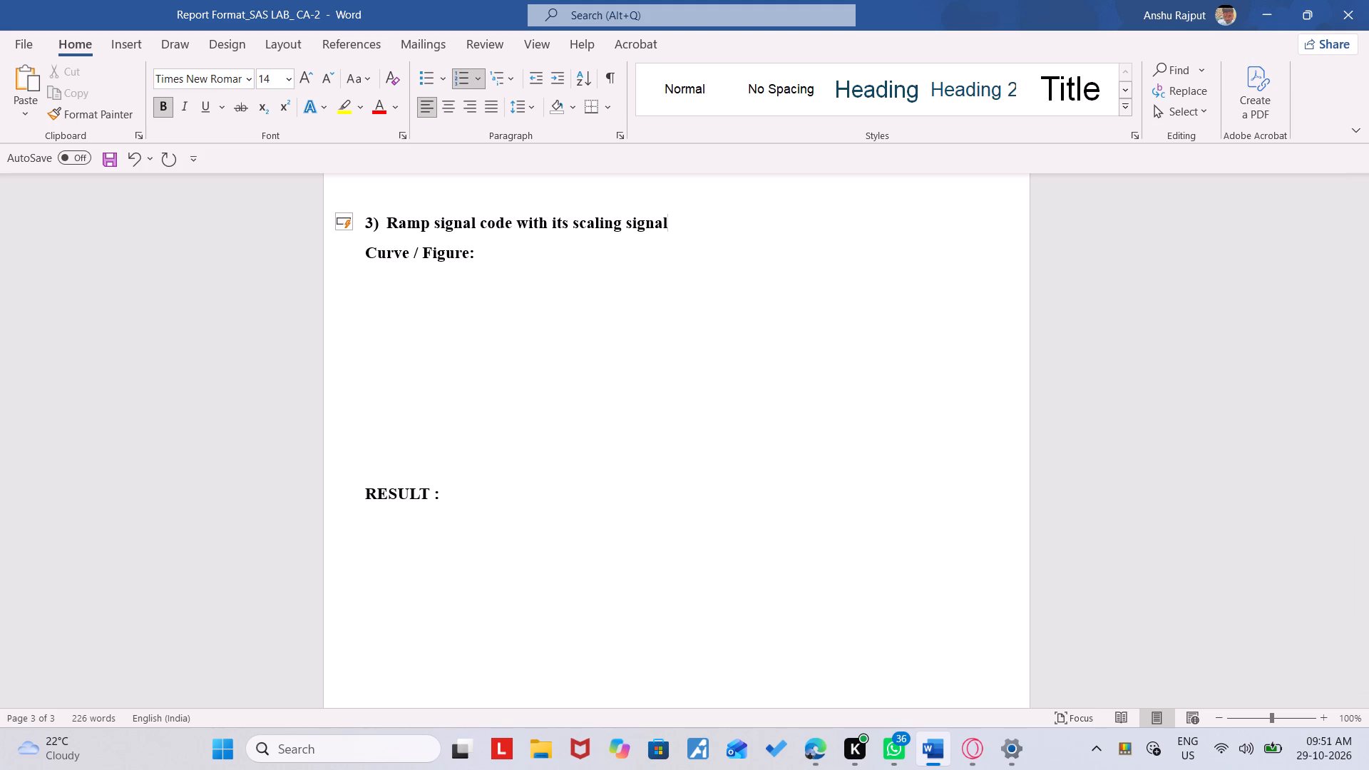
{"action": "key", "text": "shift+colon"}
Paste the copied ramp.m code on a new line directly below the ramp signal heading.
{"action": "key", "text": "Return"}
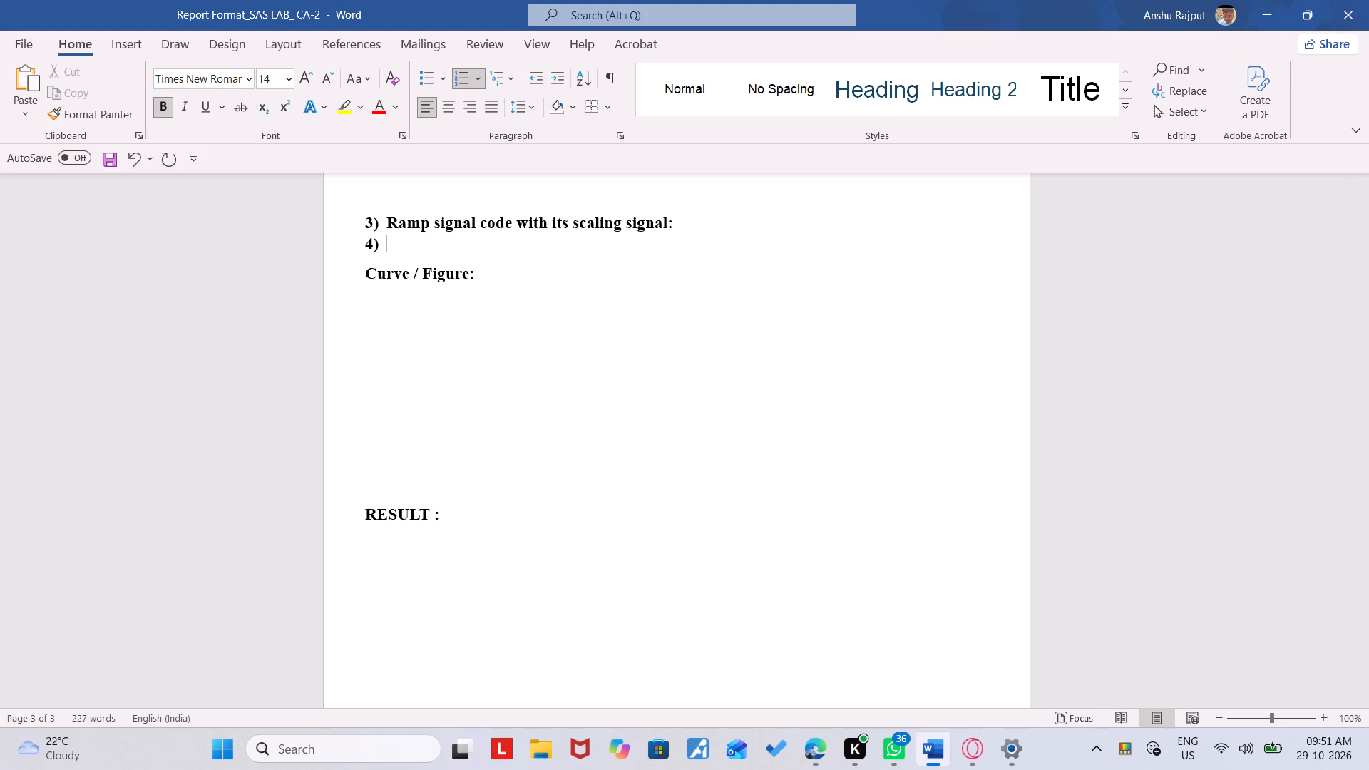
{"action": "key", "text": "BackSpace"}
{"action": "key", "text": "ctrl+v"}
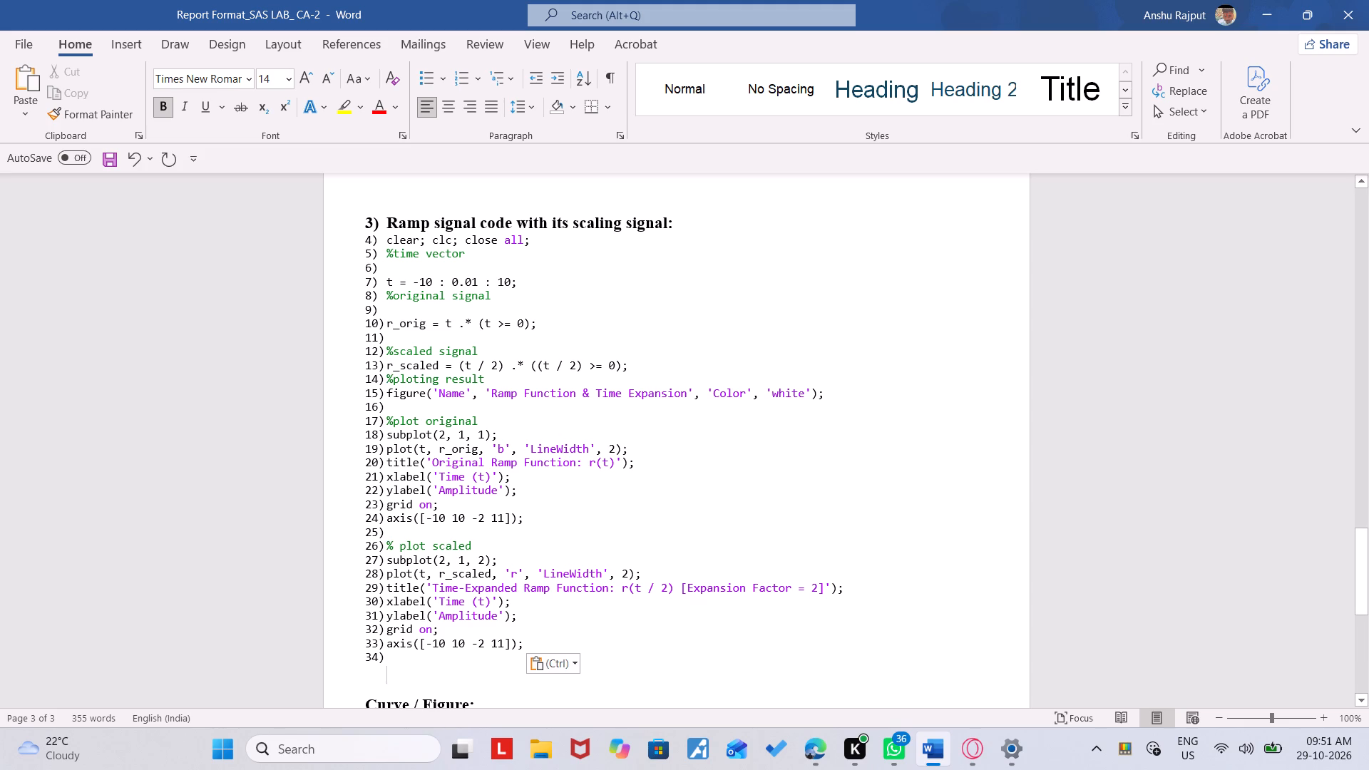
Start a numbered list item 1) on a new line directly under the Curve / Figure heading.
{"action": "scroll", "coordinate": [799, 432], "scroll_direction": "down", "scroll_amount": 2}
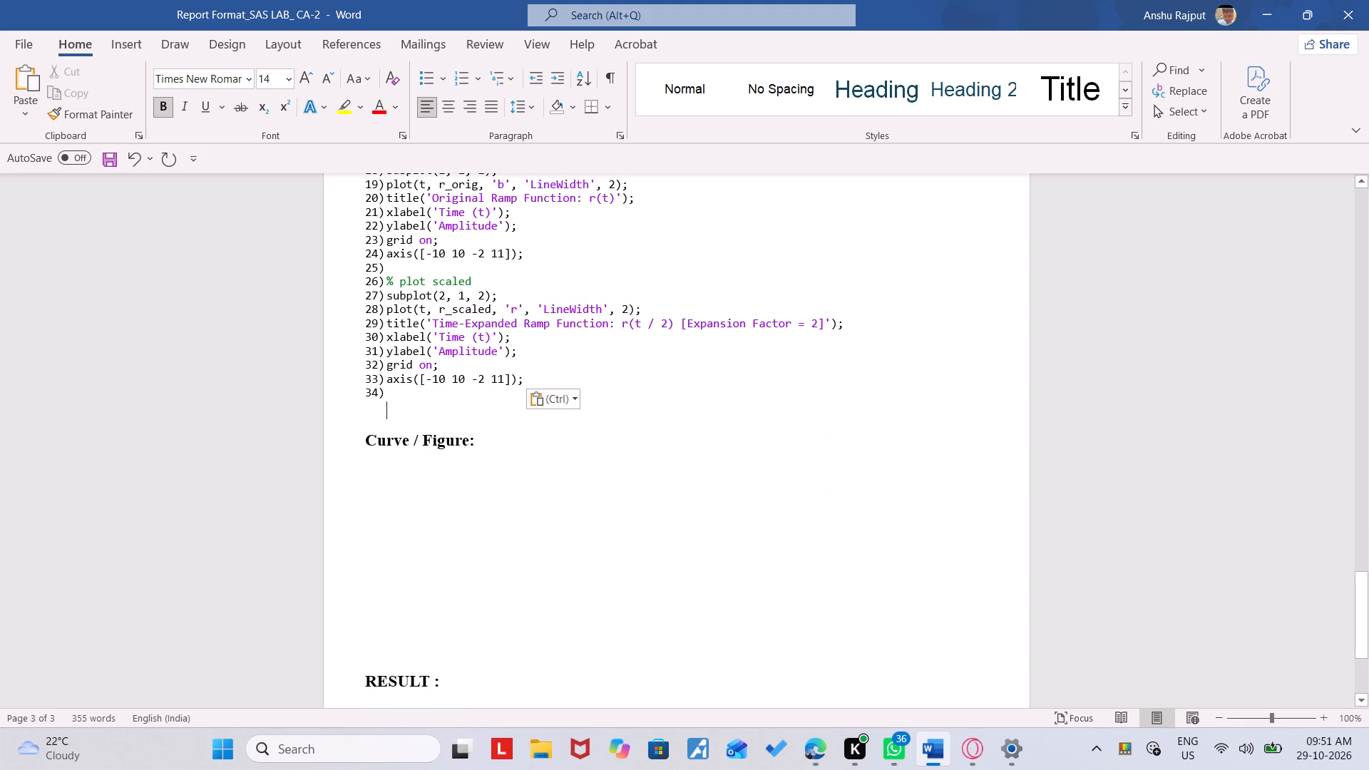
{"action": "left_click", "coordinate": [511, 434]}
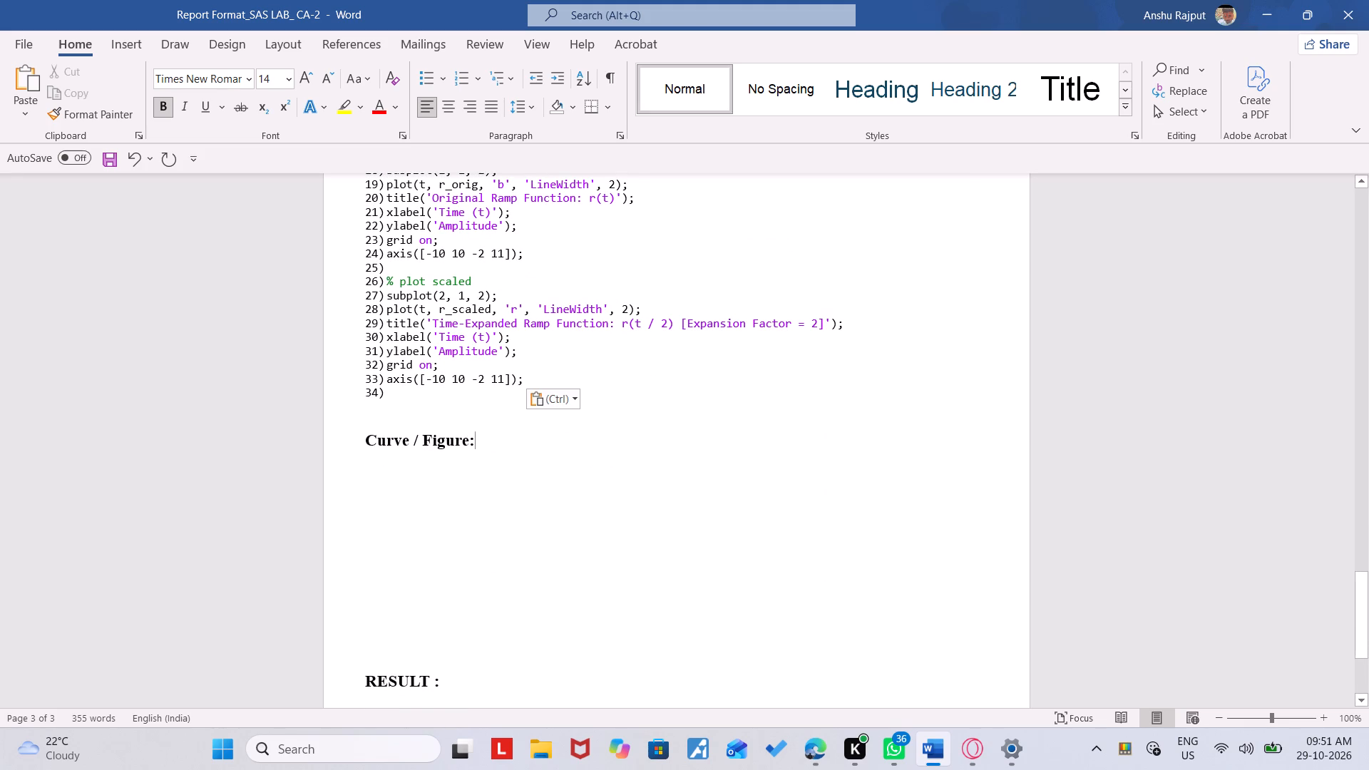
{"action": "key", "text": "Return"}
{"action": "key", "text": "1"}
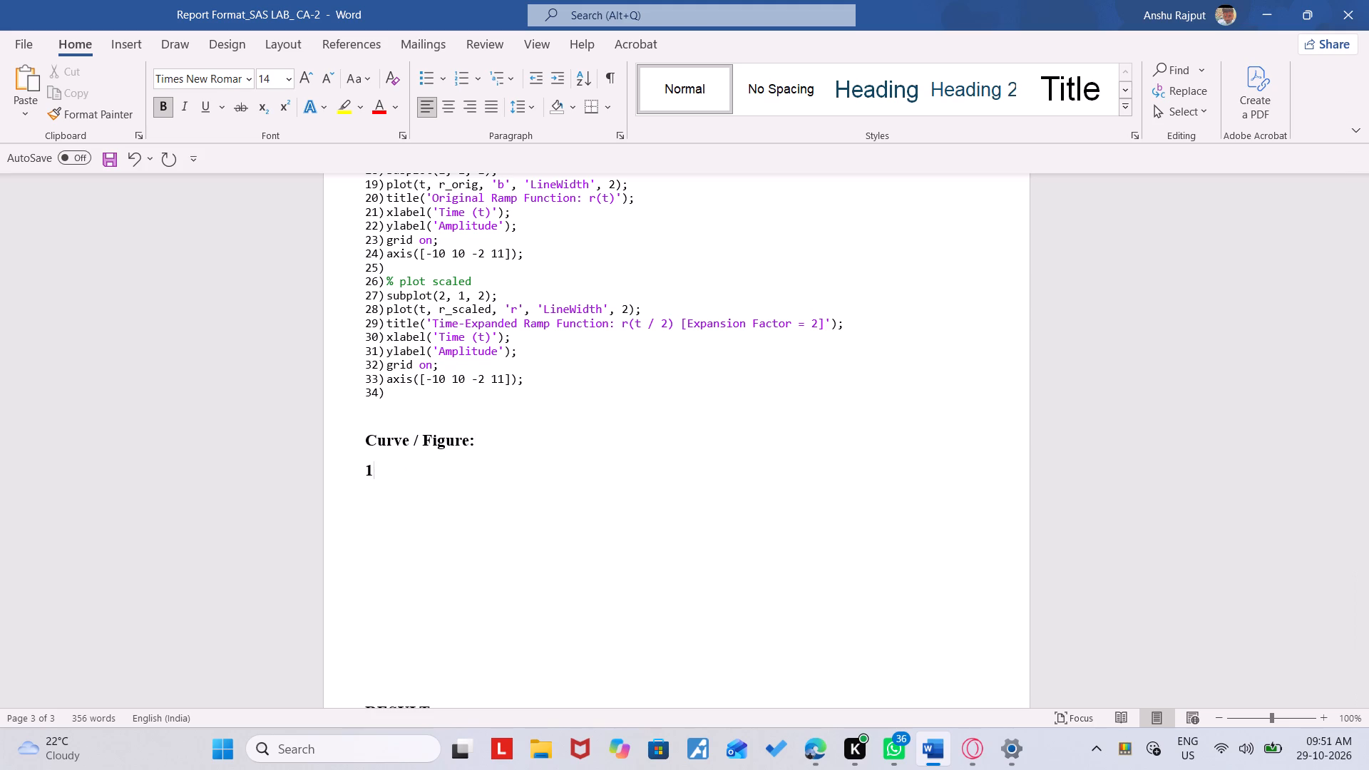
{"action": "key", "text": "space"}
{"action": "key", "text": "BackSpace"}
{"action": "type", "text": ")m"}
{"action": "key", "text": "BackSpace"}
{"action": "key", "text": "space"}
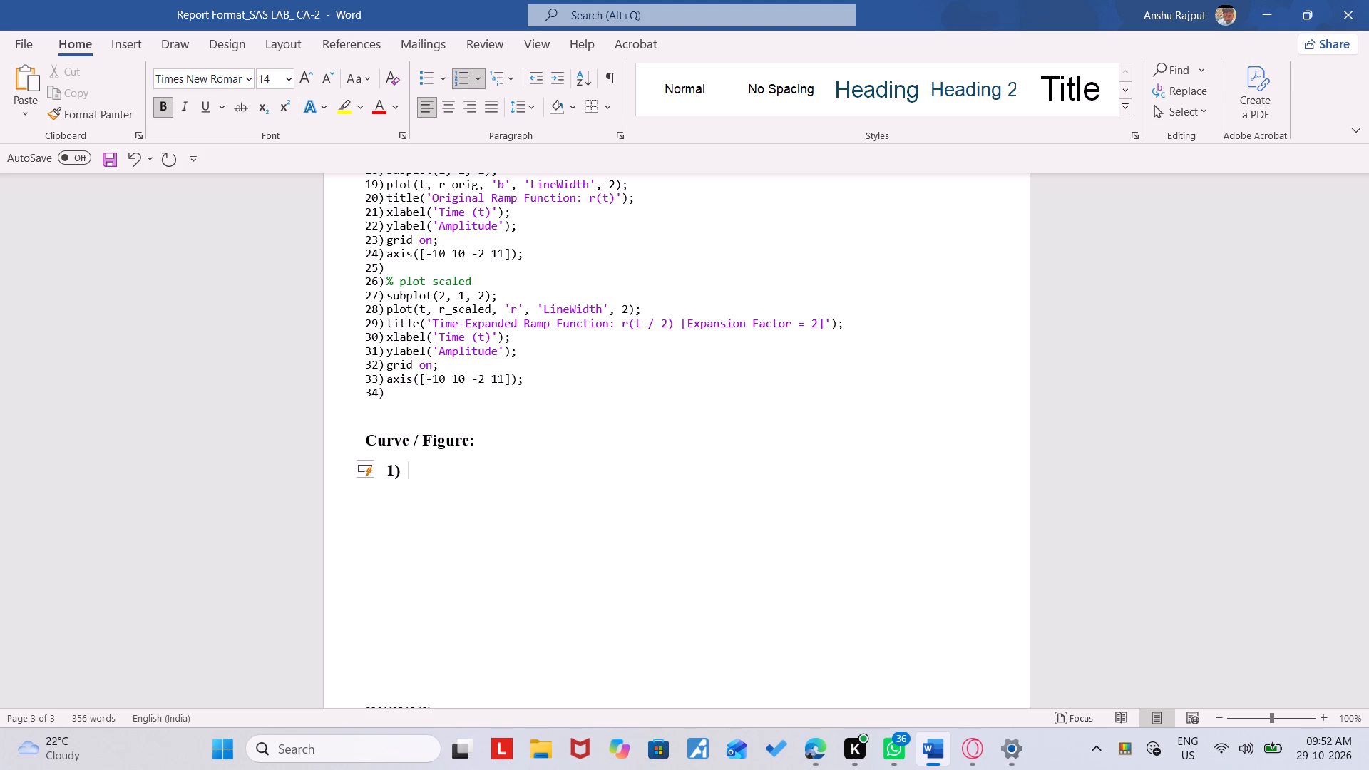
Enter "Unit signal and its Time Scaling :" as item 1) and add an unnumbered empty line below it.
{"action": "key", "text": "s"}
{"action": "type", "text": "te"}
{"action": "key", "text": "BackSpace"}
{"action": "key", "text": "BackSpace"}
{"action": "key", "text": "BackSpace"}
{"action": "type", "text": "unit"}
{"action": "key", "text": "space"}
{"action": "type", "text": "signal and itws"}
{"action": "key", "text": "BackSpace"}
{"action": "key", "text": "BackSpace"}
{"action": "type", "text": "s"}
{"action": "key", "text": "space"}
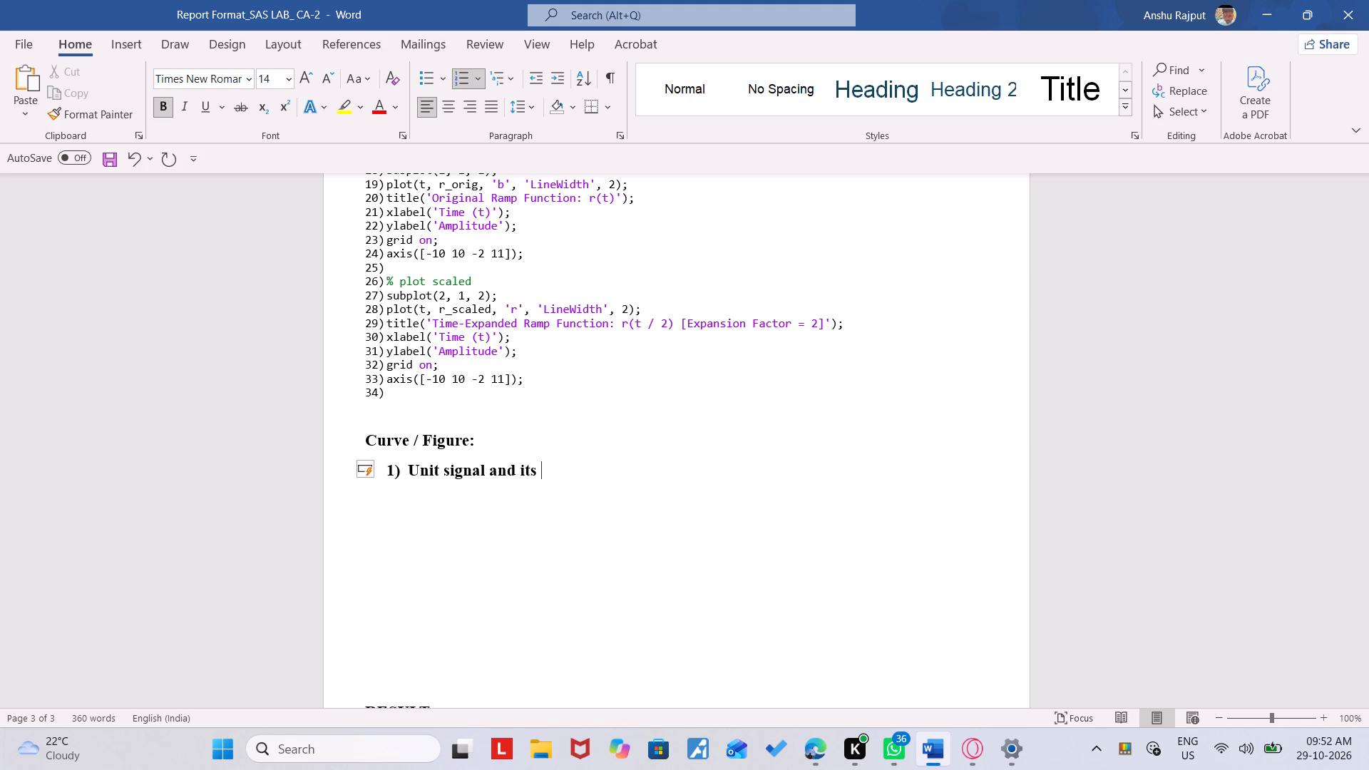
{"action": "type", "text": "time"}
{"action": "key", "text": "BackSpace"}
{"action": "key", "text": "BackSpace"}
{"action": "key", "text": "BackSpace"}
{"action": "key", "text": "BackSpace"}
{"action": "type", "text": "TIke"}
{"action": "key", "text": "BackSpace"}
{"action": "key", "text": "BackSpace"}
{"action": "key", "text": "BackSpace"}
{"action": "type", "text": "imne"}
{"action": "key", "text": "space"}
{"action": "type", "text": "Scaling /"}
{"action": "key", "text": "BackSpace"}
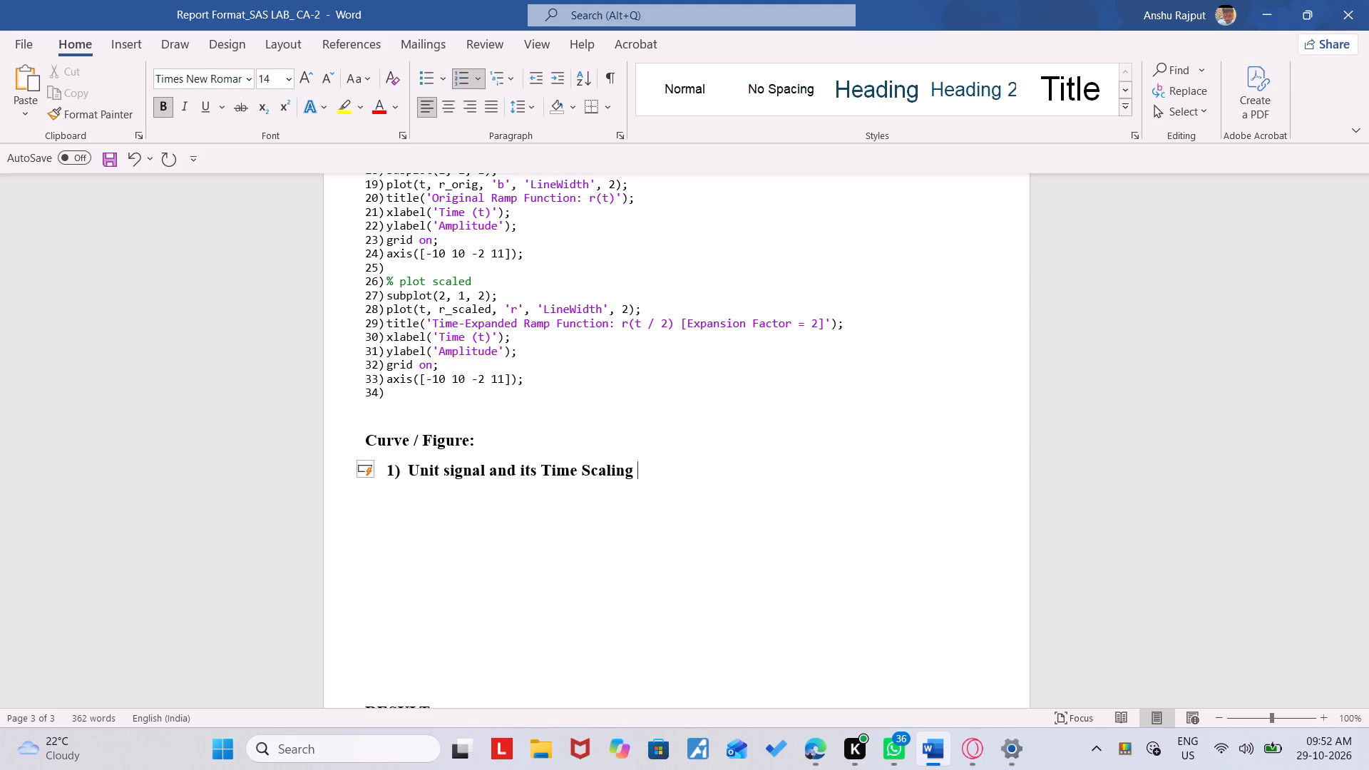
{"action": "key", "text": "shift+colon"}
{"action": "key", "text": "Return"}
{"action": "key", "text": "BackSpace"}
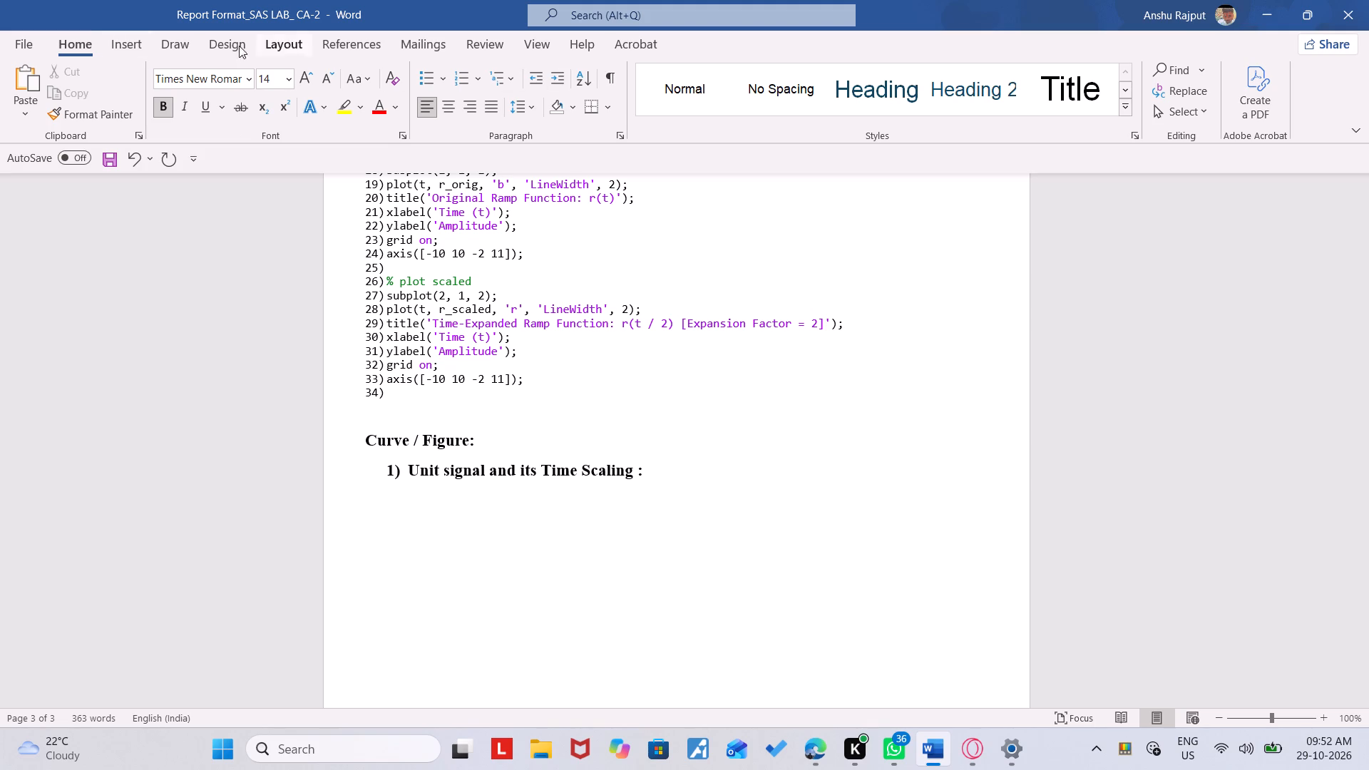
Insert a Simple Text Box below the unit signal figure heading and enlarge it to about 11.6 cm wide by 7 cm high.
{"action": "left_click", "coordinate": [141, 42]}
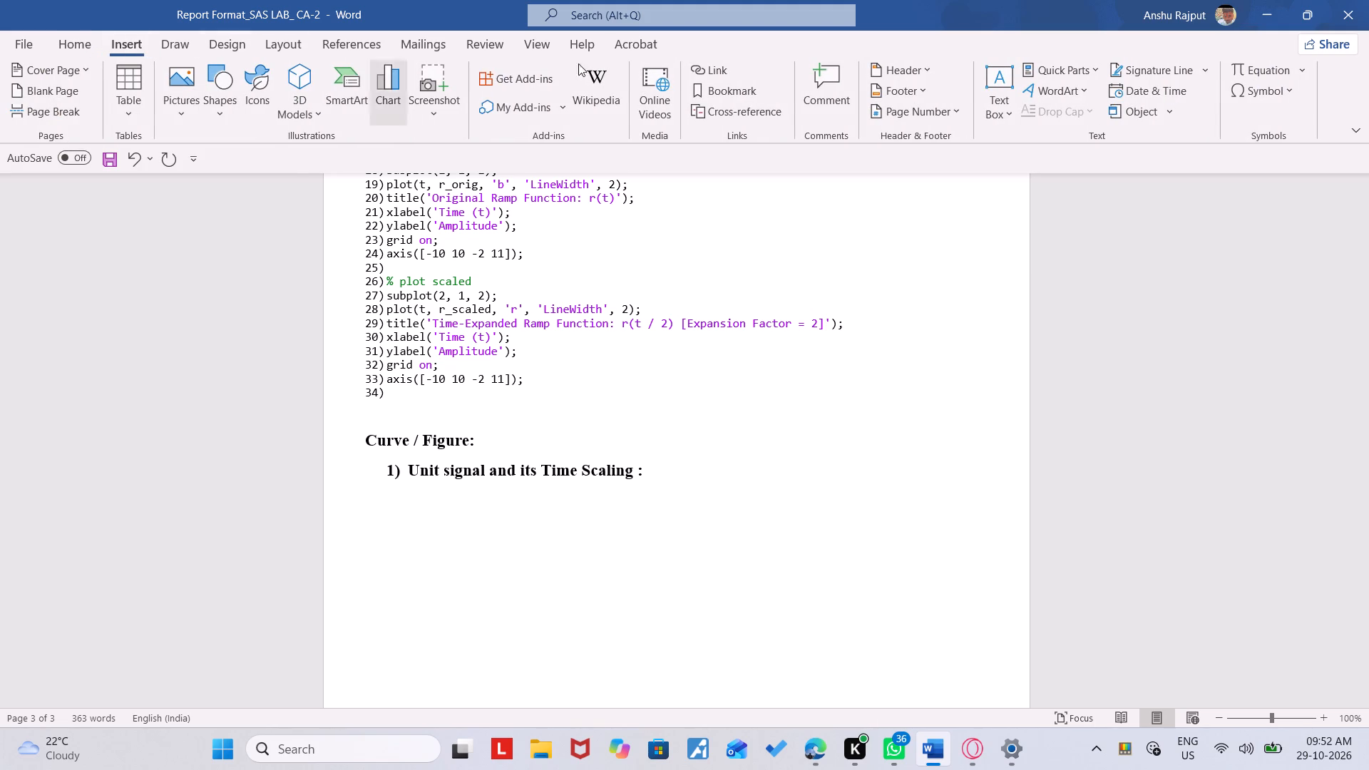
{"action": "left_click", "coordinate": [994, 71]}
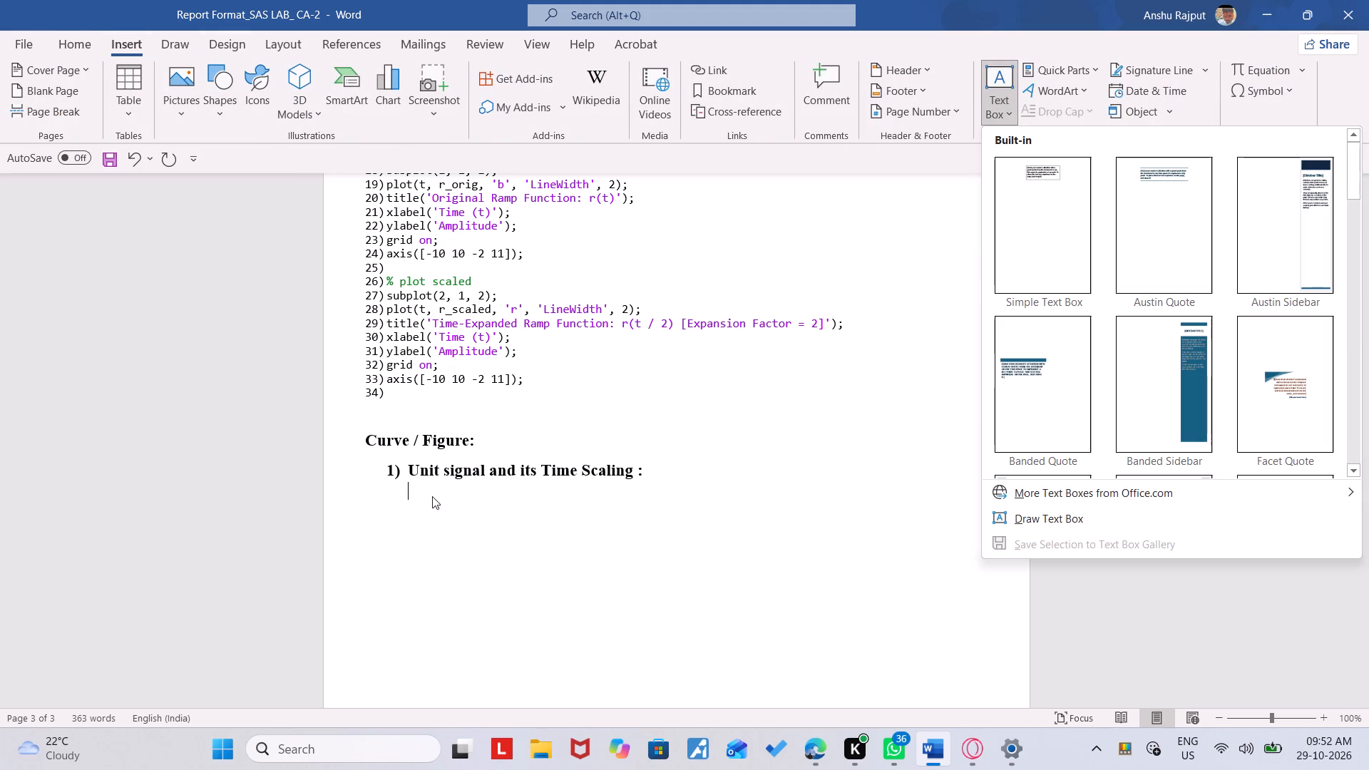
{"action": "left_click", "coordinate": [1036, 265]}
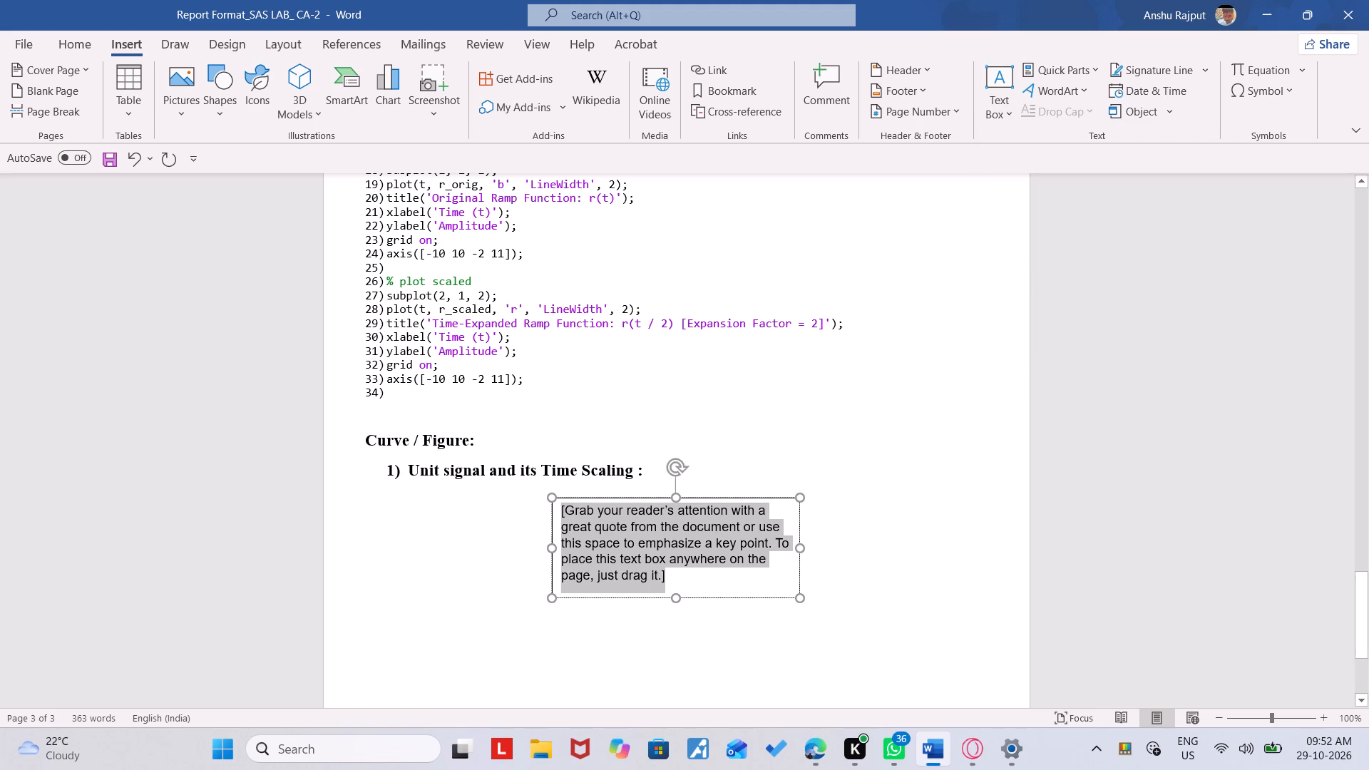
{"action": "left_click_drag", "start_coordinate": [548, 500], "coordinate": [540, 500]}
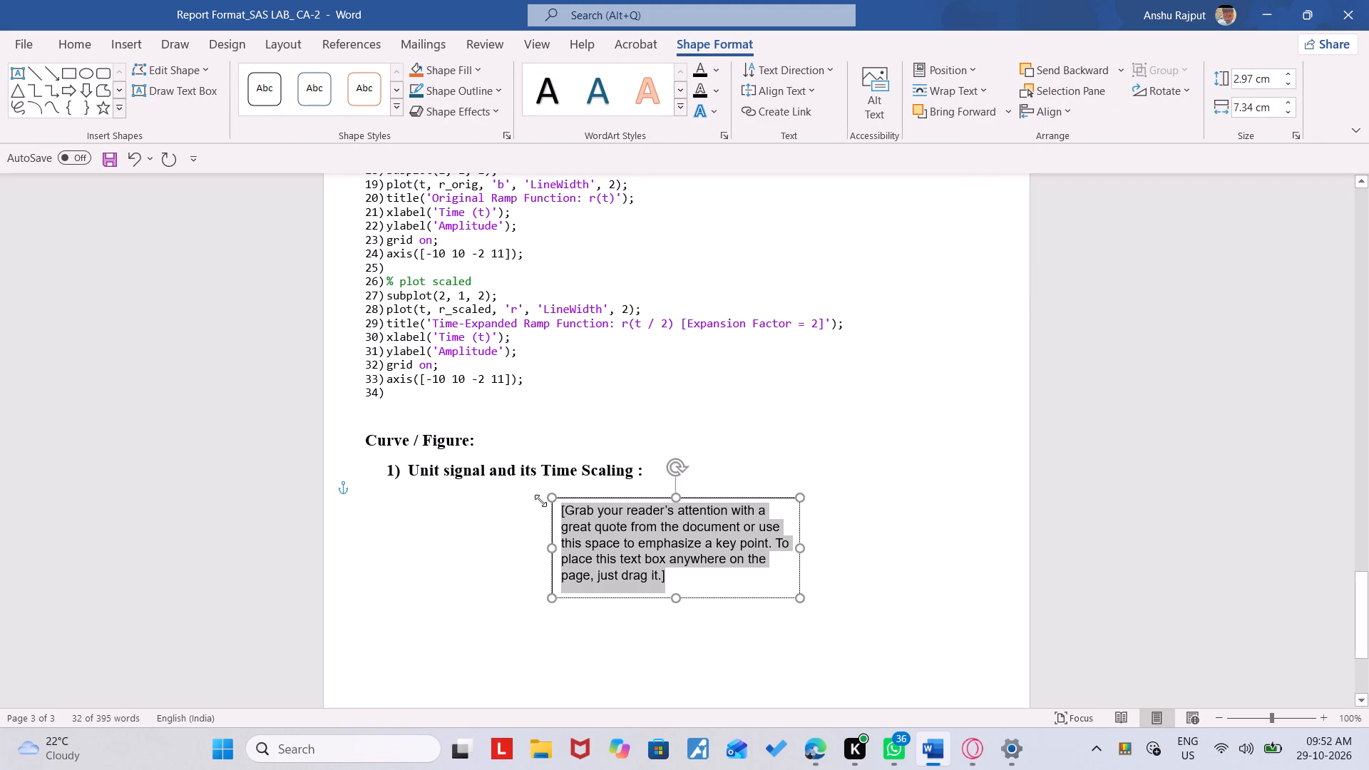
{"action": "left_click_drag", "start_coordinate": [540, 500], "coordinate": [407, 488]}
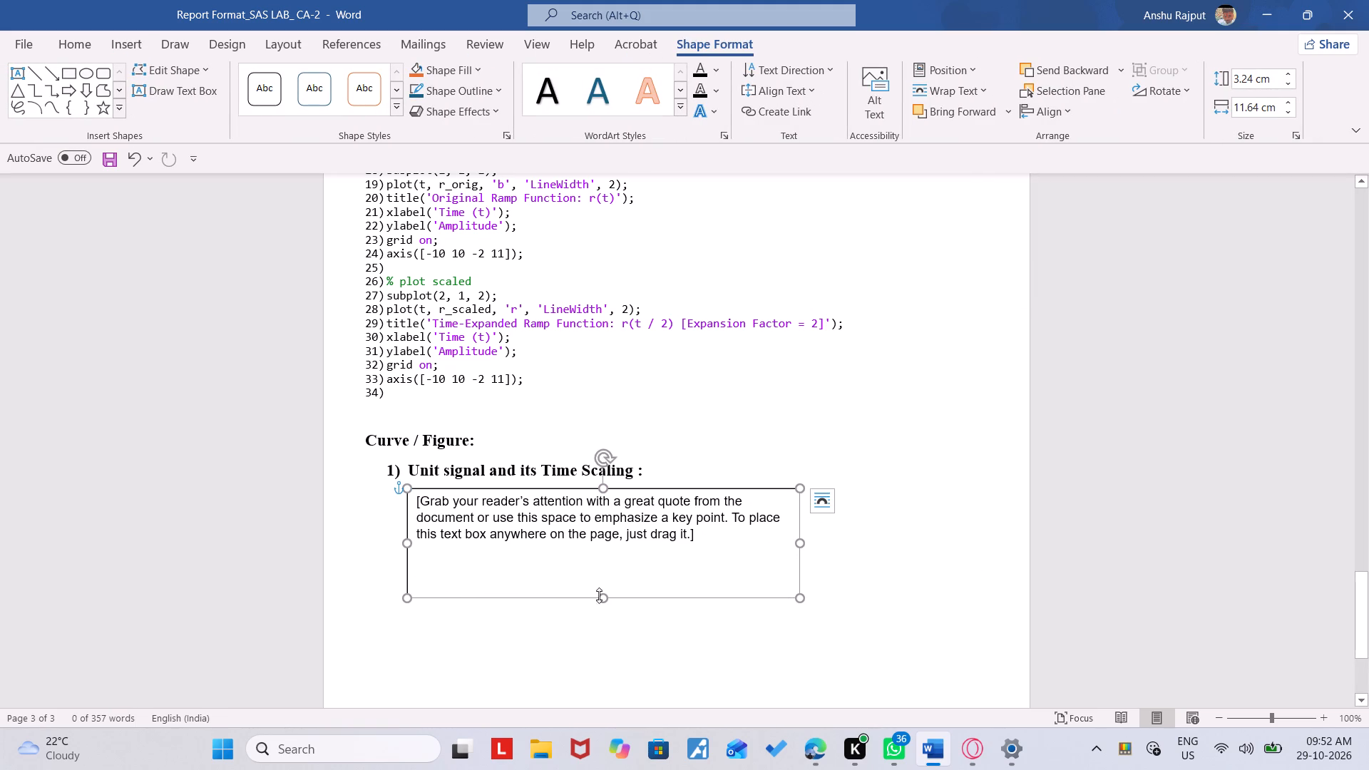
{"action": "left_click_drag", "start_coordinate": [605, 600], "coordinate": [632, 723]}
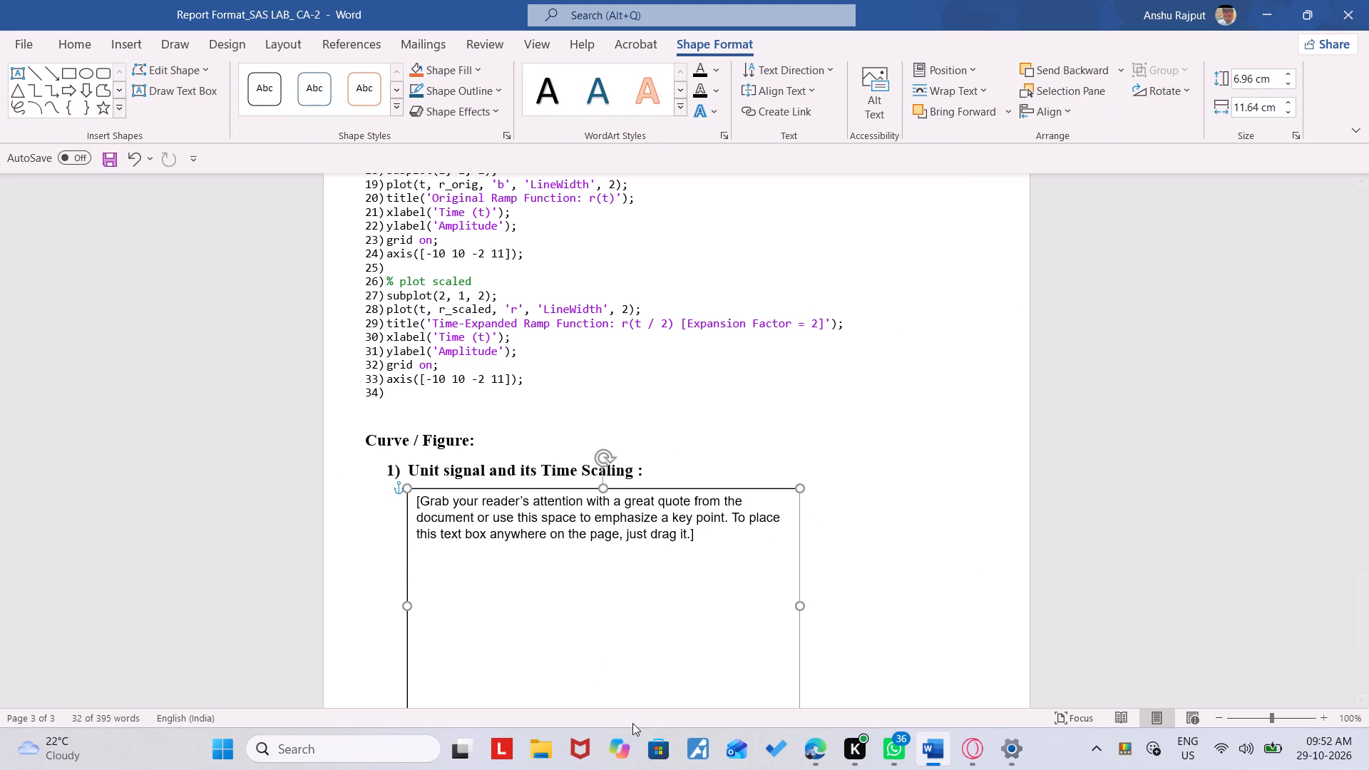
Insert four empty lines directly before the RESULT heading to make room below the unit signal text box.
{"action": "scroll", "coordinate": [1089, 511], "scroll_direction": "down", "scroll_amount": 3}
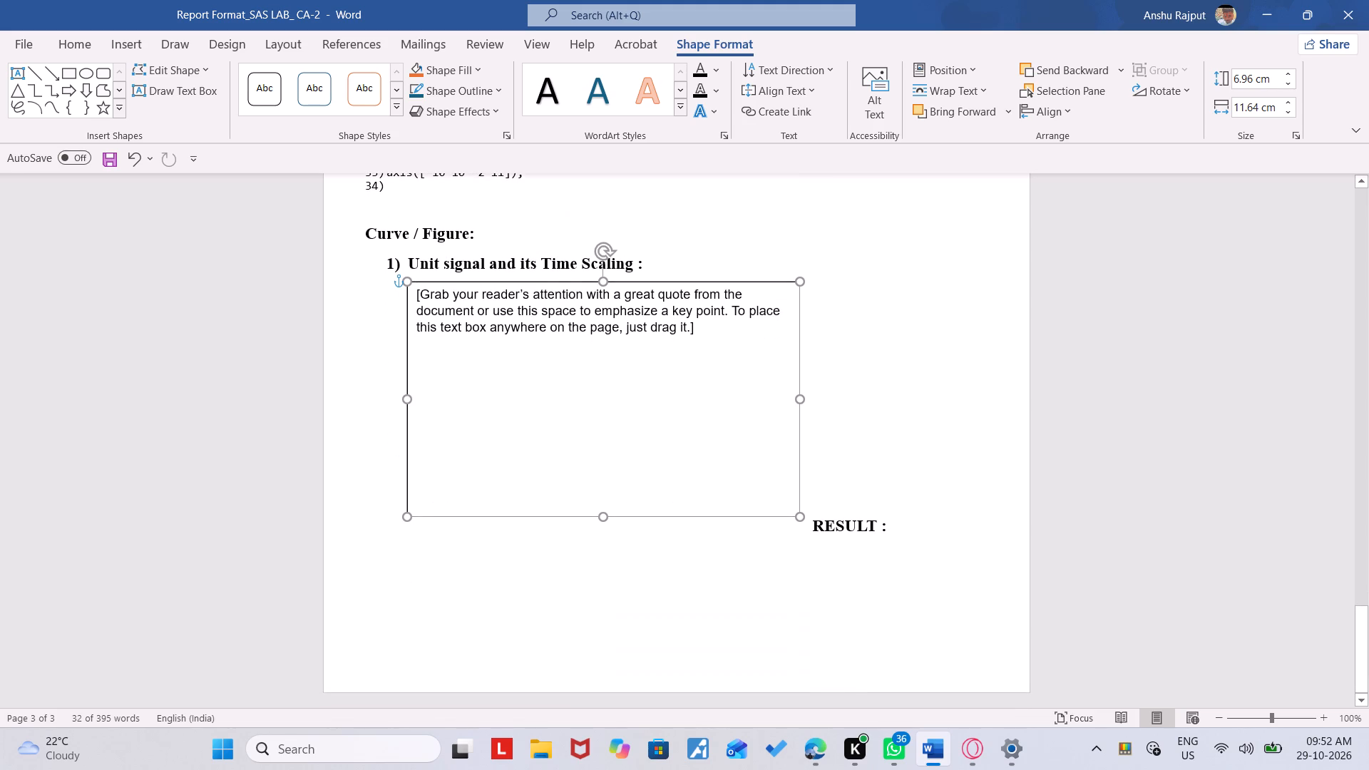
{"action": "left_click", "coordinate": [814, 521]}
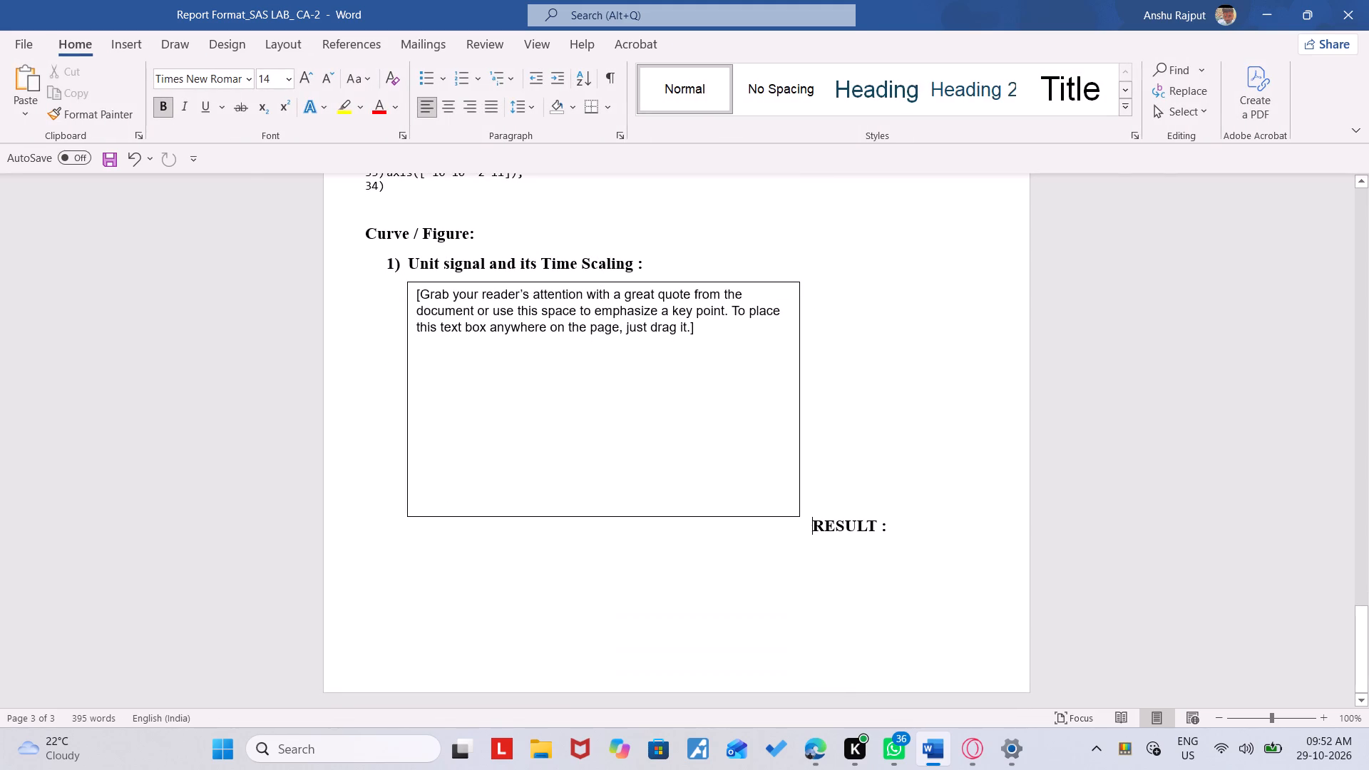
{"action": "key", "text": "Return"}
{"action": "key", "text": "Return"}
{"action": "key", "text": "Return"}
{"action": "key", "text": "Return"}
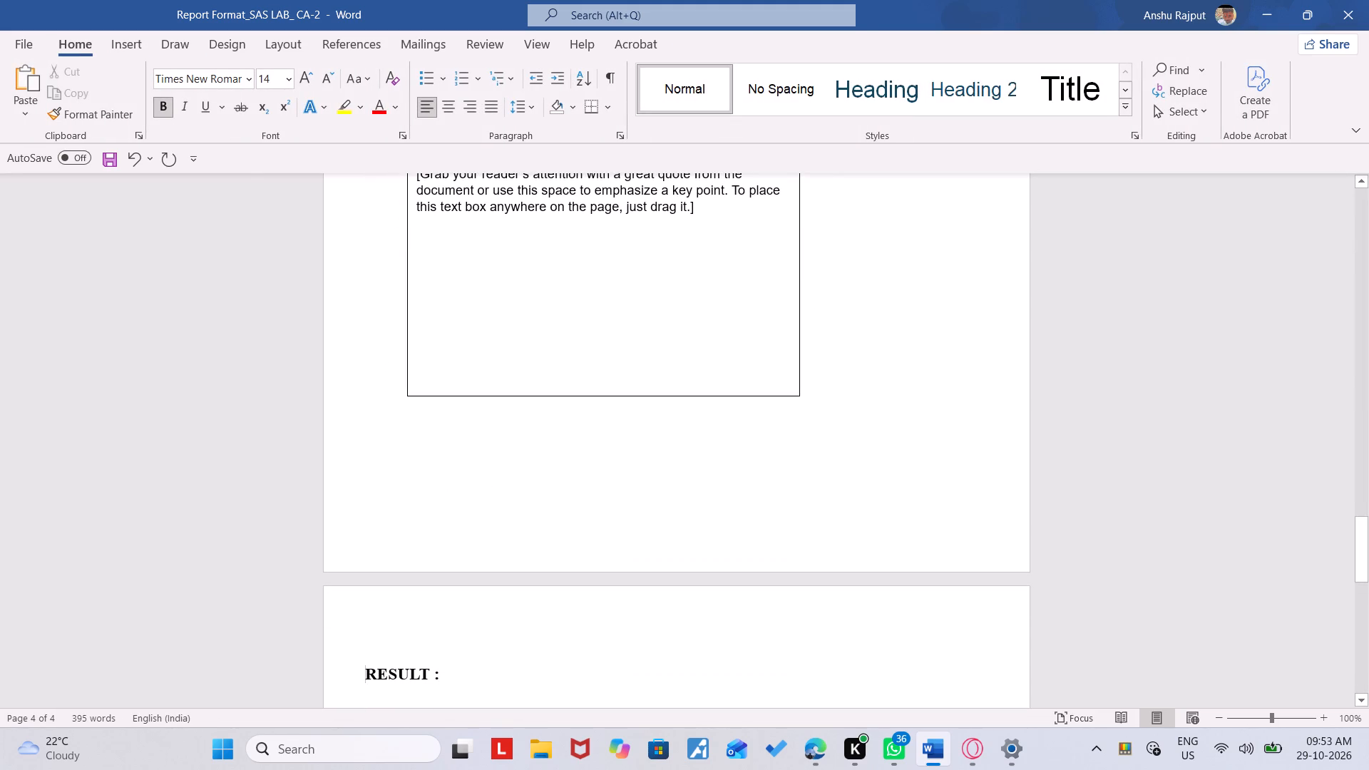
Enlarge the text box under the unit signal figure heading to about 17.2 cm wide by 9 cm high.
{"action": "left_click", "coordinate": [611, 397]}
{"action": "left_click", "coordinate": [611, 397]}
{"action": "left_click_drag", "start_coordinate": [603, 394], "coordinate": [619, 449]}
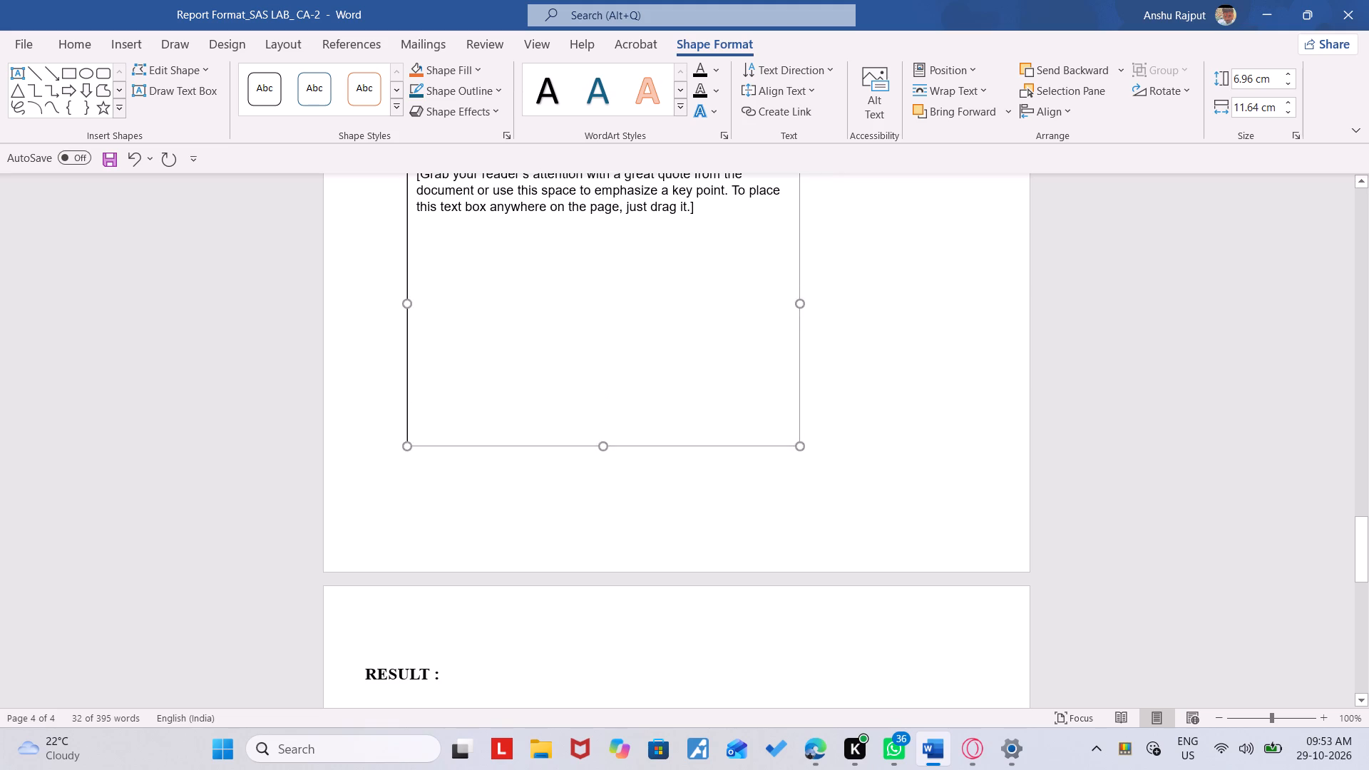
{"action": "left_click_drag", "start_coordinate": [619, 449], "coordinate": [622, 464]}
{"action": "left_click_drag", "start_coordinate": [799, 314], "coordinate": [950, 329]}
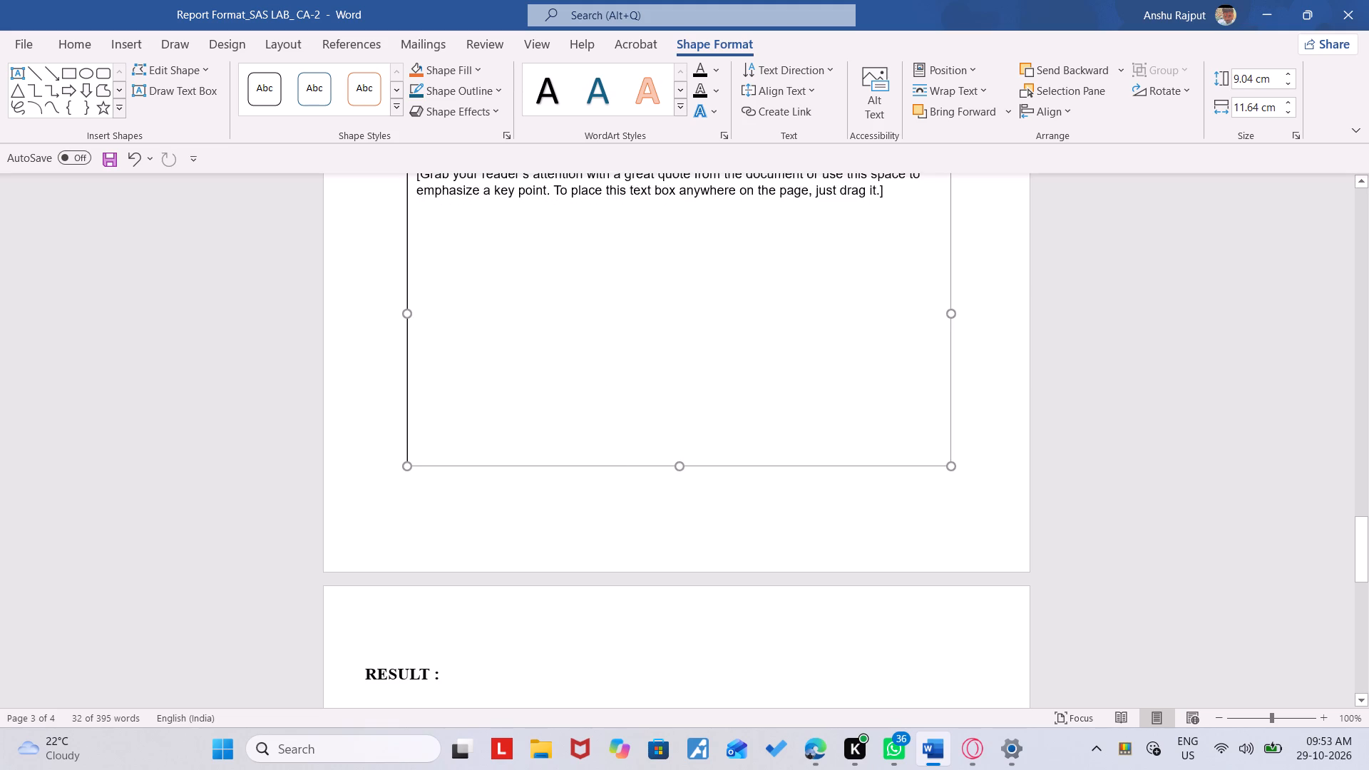
{"action": "left_click_drag", "start_coordinate": [950, 329], "coordinate": [998, 347]}
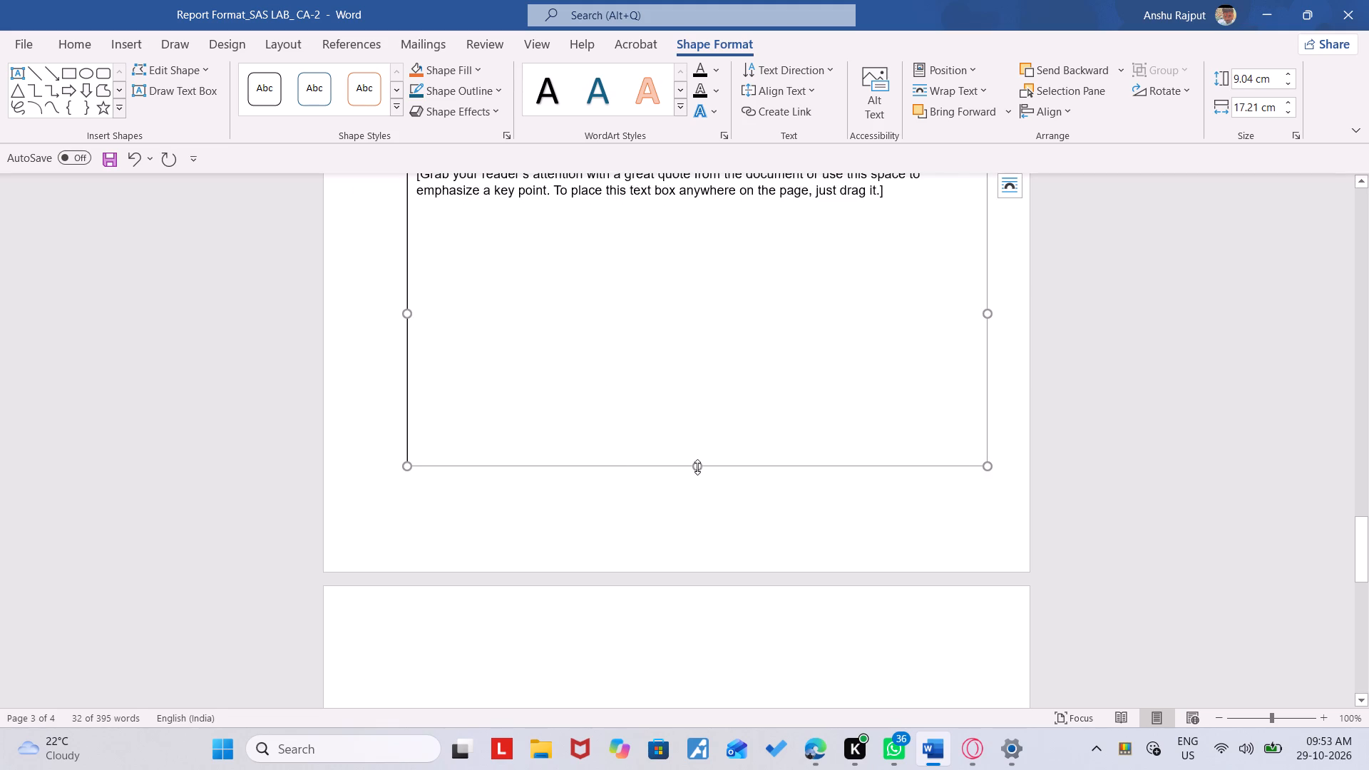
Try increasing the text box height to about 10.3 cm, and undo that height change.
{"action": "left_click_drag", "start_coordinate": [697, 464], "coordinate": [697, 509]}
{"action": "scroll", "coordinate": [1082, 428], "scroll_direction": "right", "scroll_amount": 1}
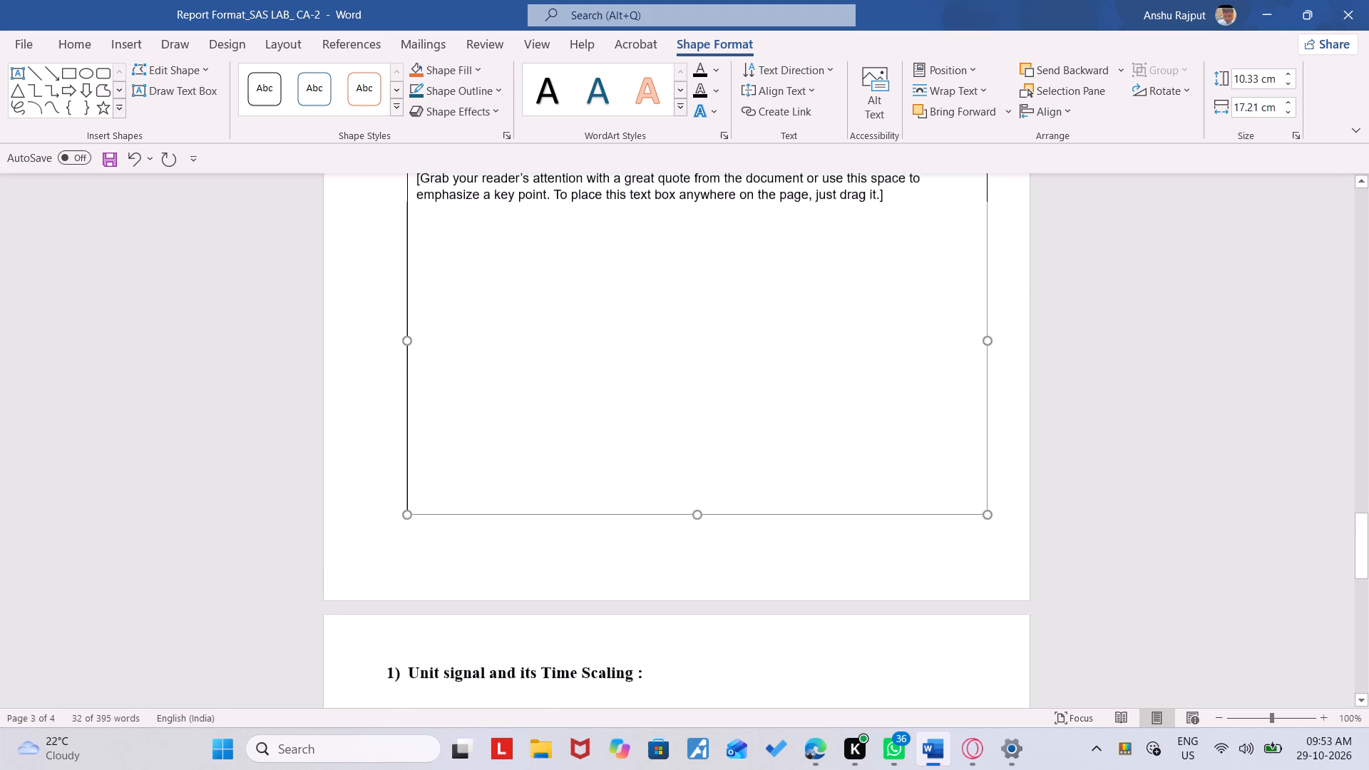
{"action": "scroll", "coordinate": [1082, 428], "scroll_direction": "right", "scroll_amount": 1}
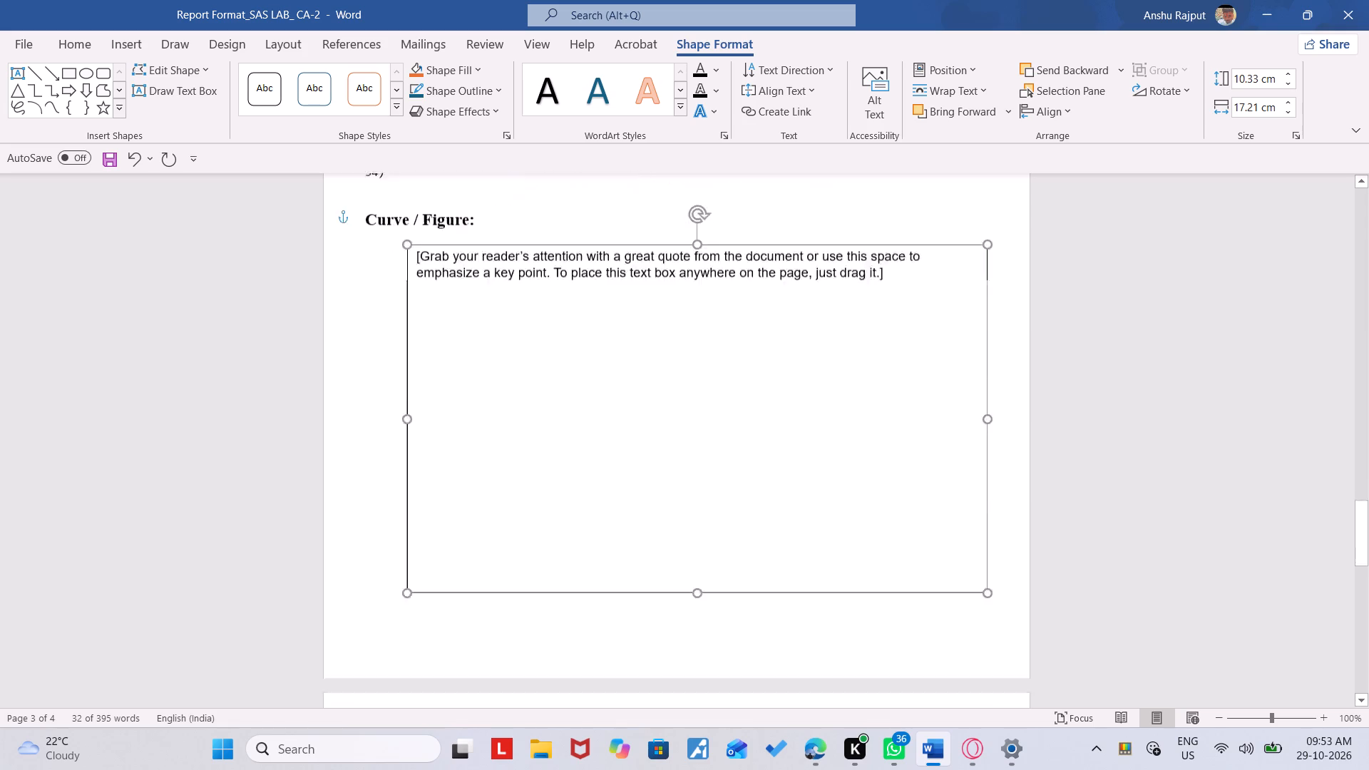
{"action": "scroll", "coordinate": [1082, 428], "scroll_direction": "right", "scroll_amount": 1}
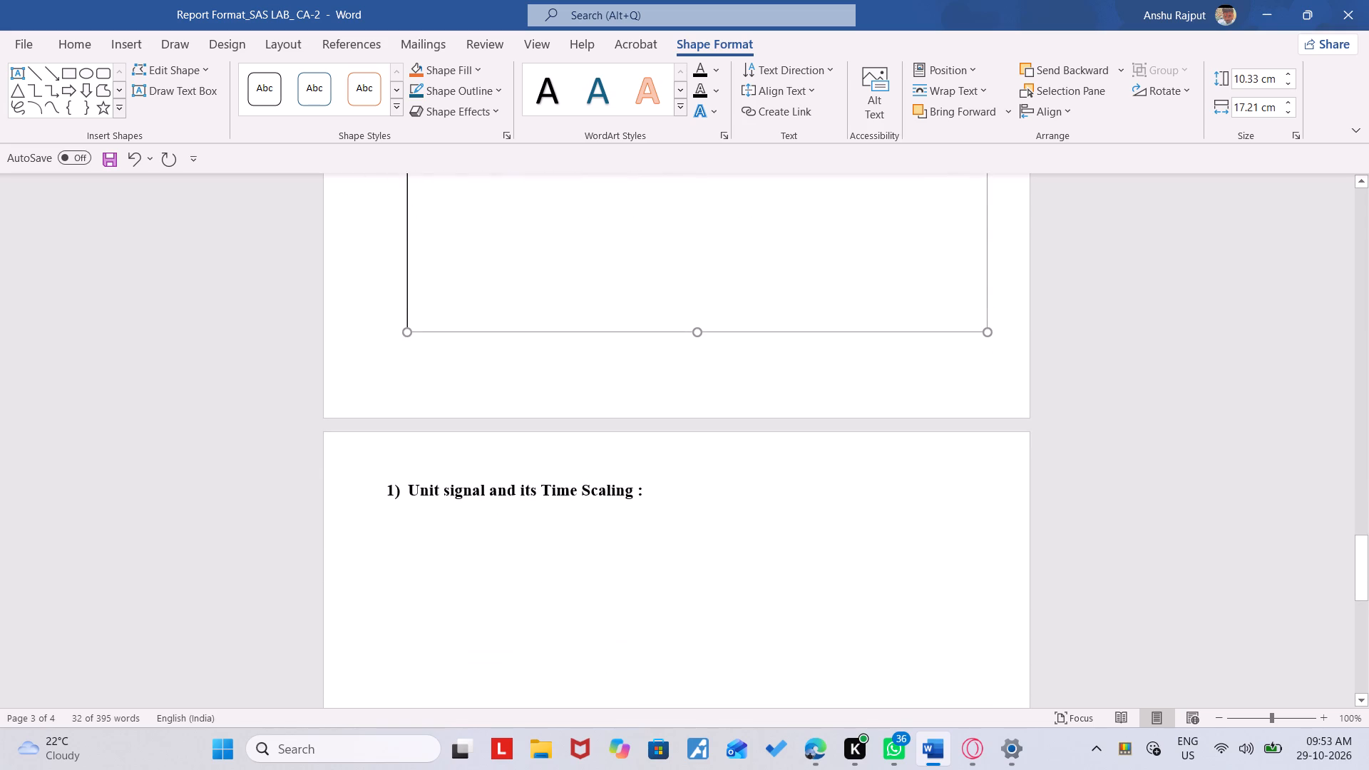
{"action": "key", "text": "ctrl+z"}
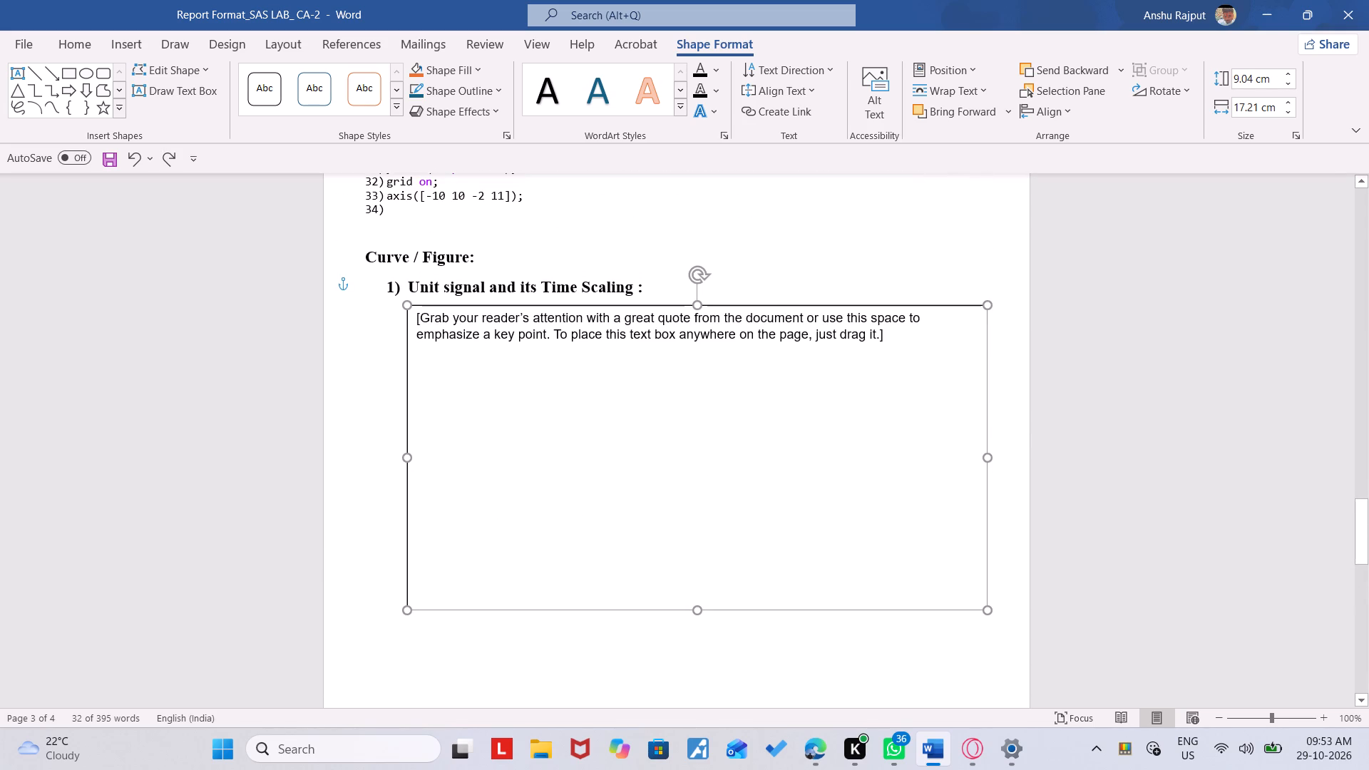
Move the text box slightly down and to the left under the unit signal figure heading and delete its placeholder text.
{"action": "left_click_drag", "start_coordinate": [863, 305], "coordinate": [839, 370]}
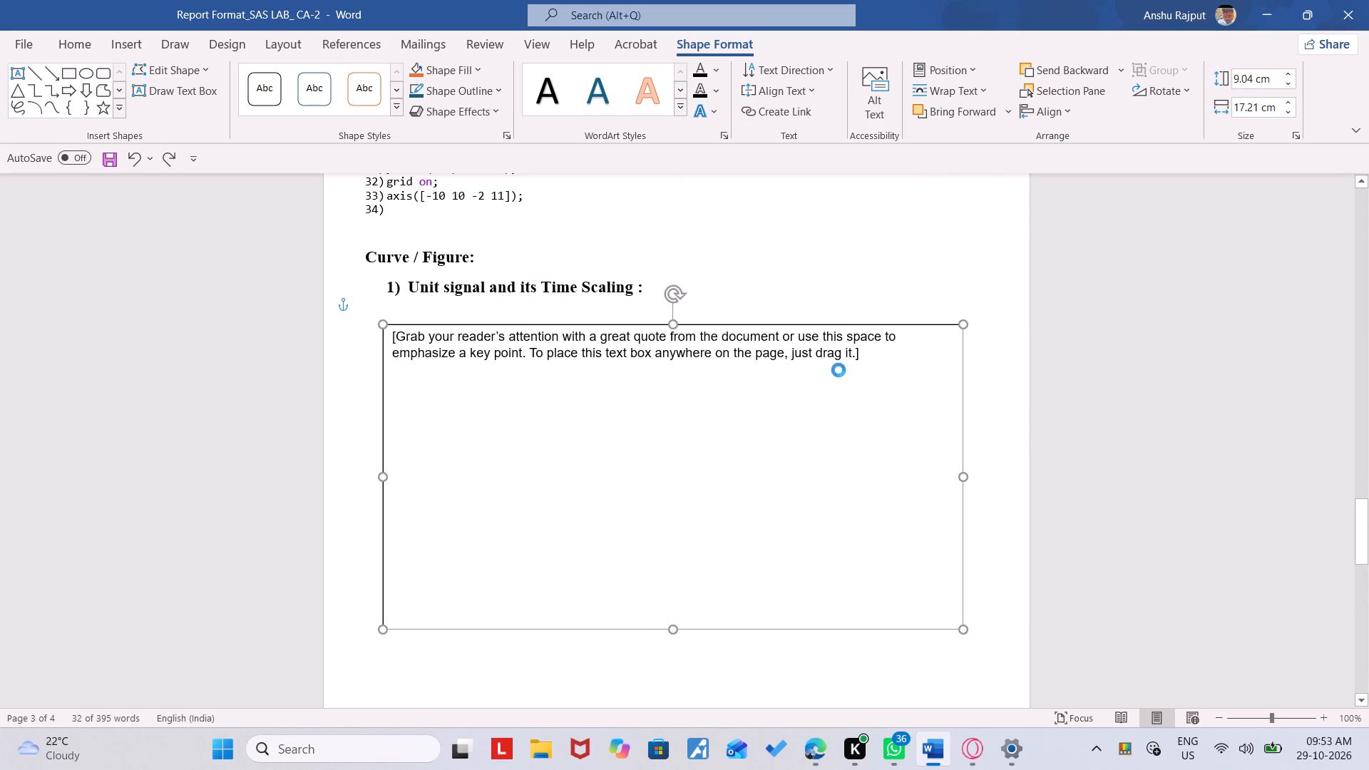
{"action": "left_click_drag", "start_coordinate": [839, 370], "coordinate": [839, 371]}
{"action": "left_click_drag", "start_coordinate": [872, 364], "coordinate": [622, 357]}
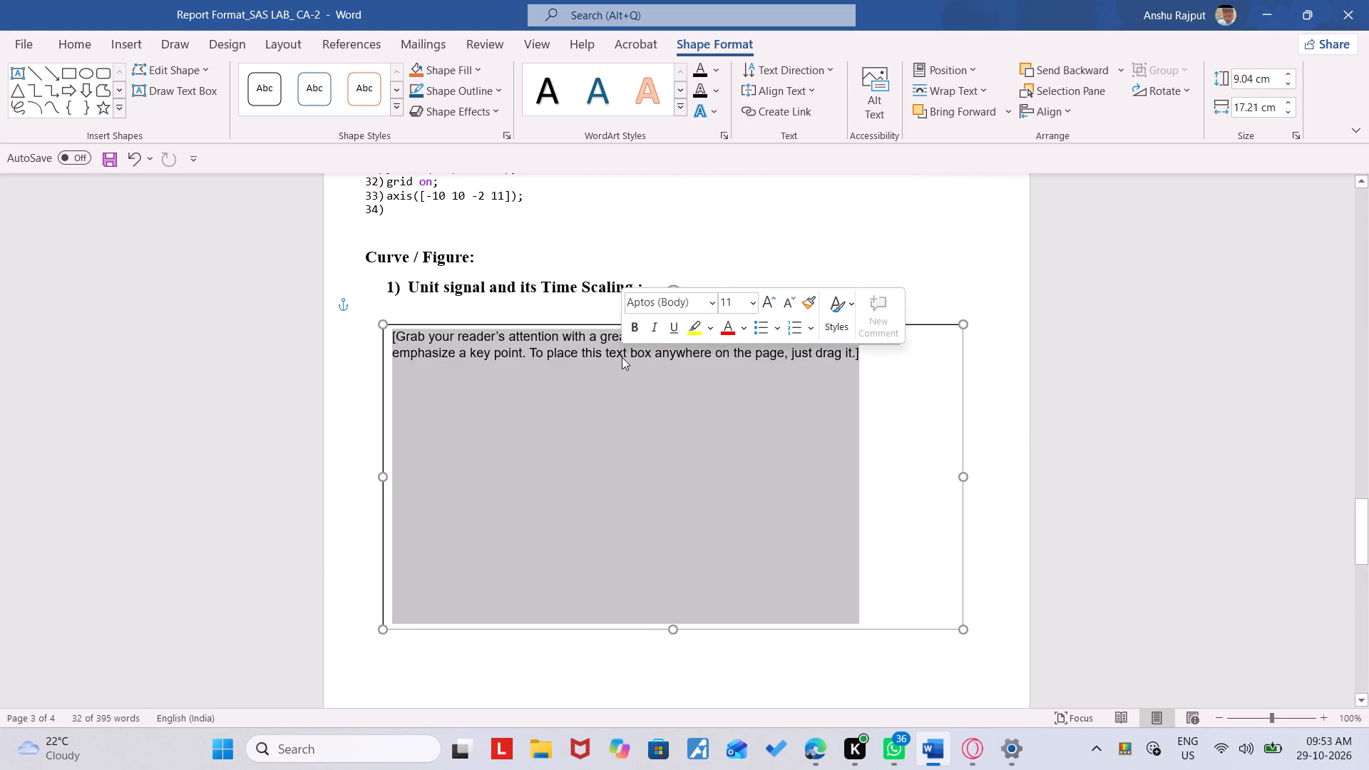
{"action": "key", "text": "BackSpace"}
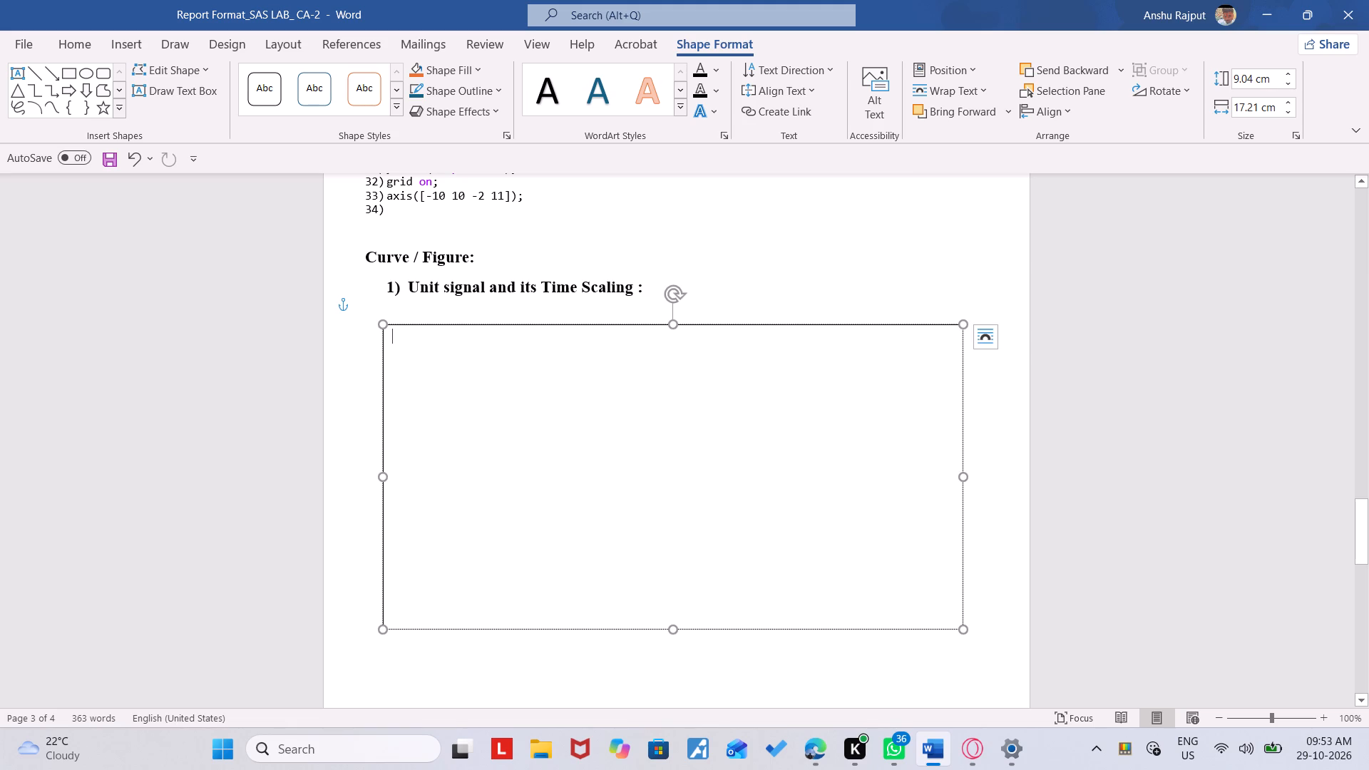
{"action": "left_click", "coordinate": [118, 49]}
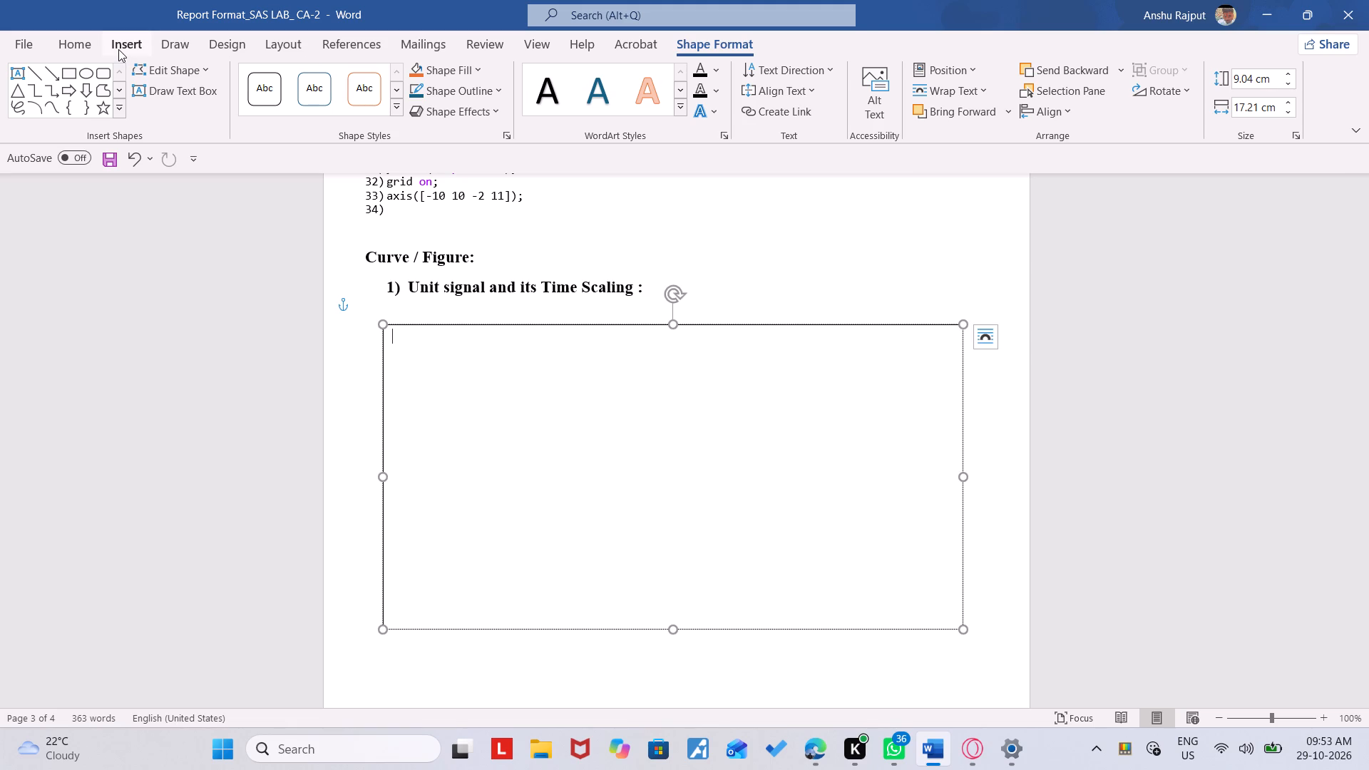
{"action": "left_click", "coordinate": [195, 99]}
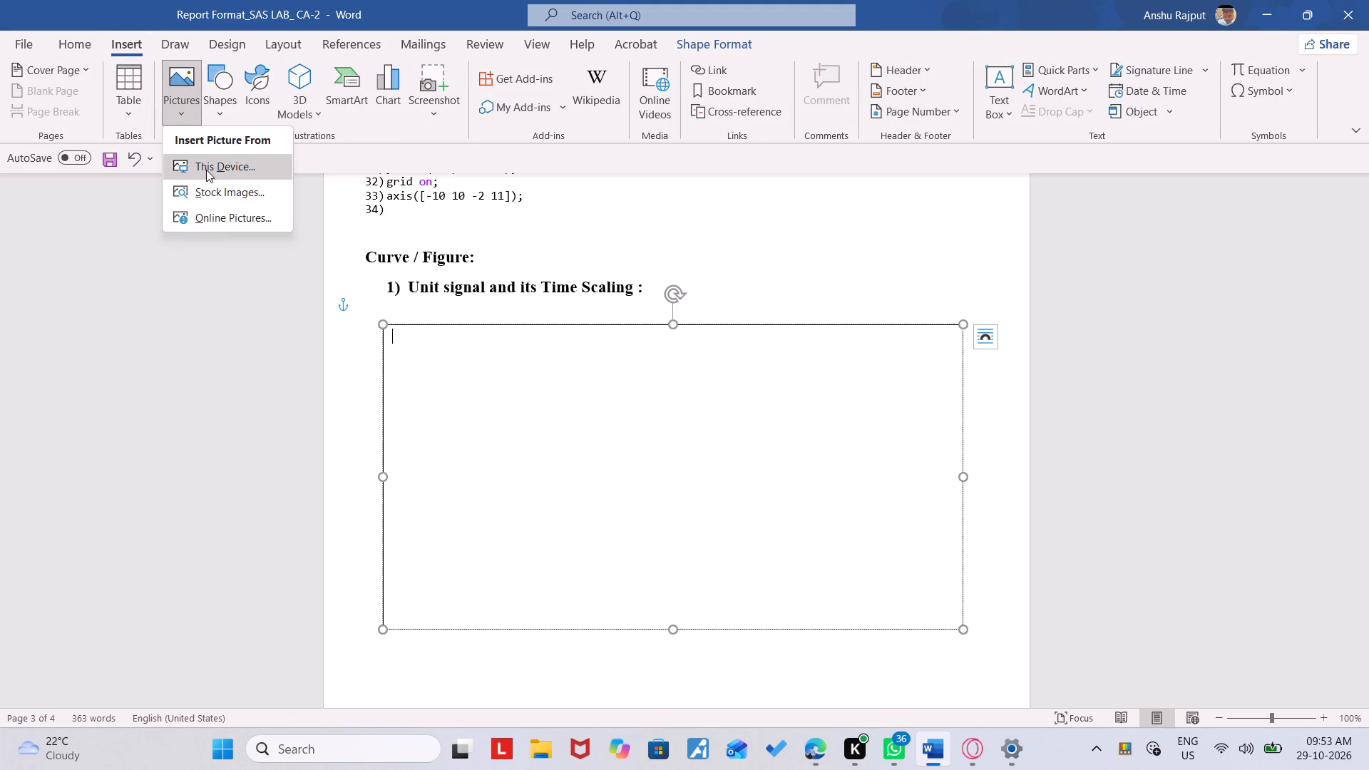
{"action": "left_click", "coordinate": [202, 174]}
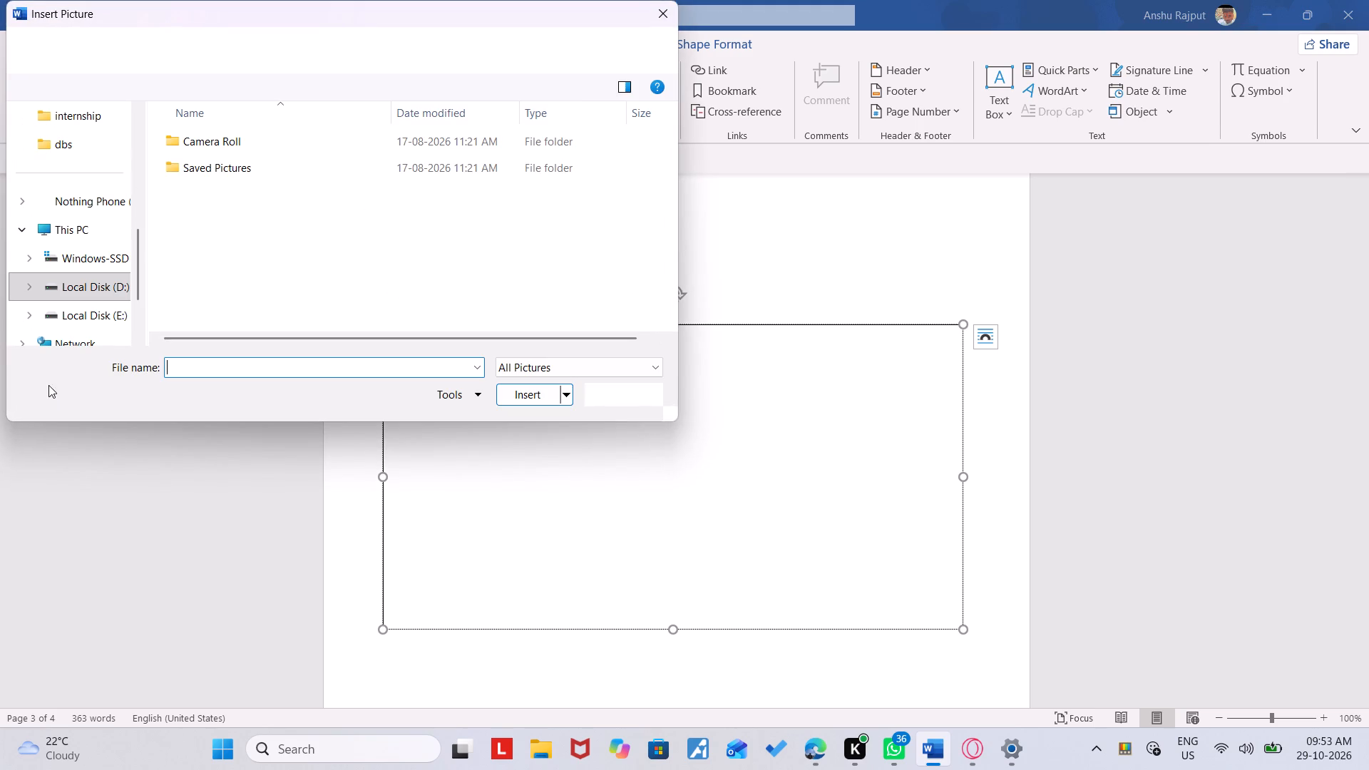
{"action": "left_click", "coordinate": [81, 285]}
{"action": "scroll", "coordinate": [91, 181], "scroll_direction": "up", "scroll_amount": 4}
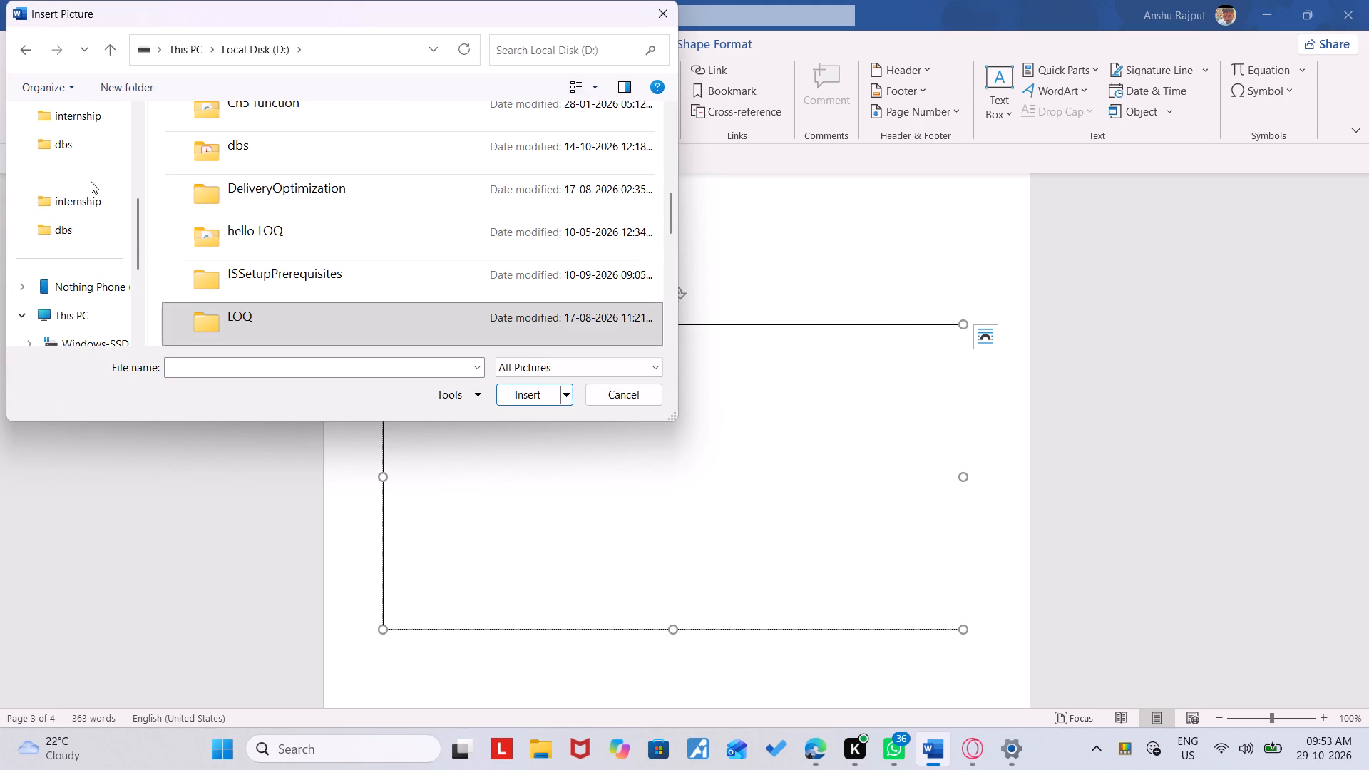
{"action": "scroll", "coordinate": [91, 181], "scroll_direction": "up", "scroll_amount": 1}
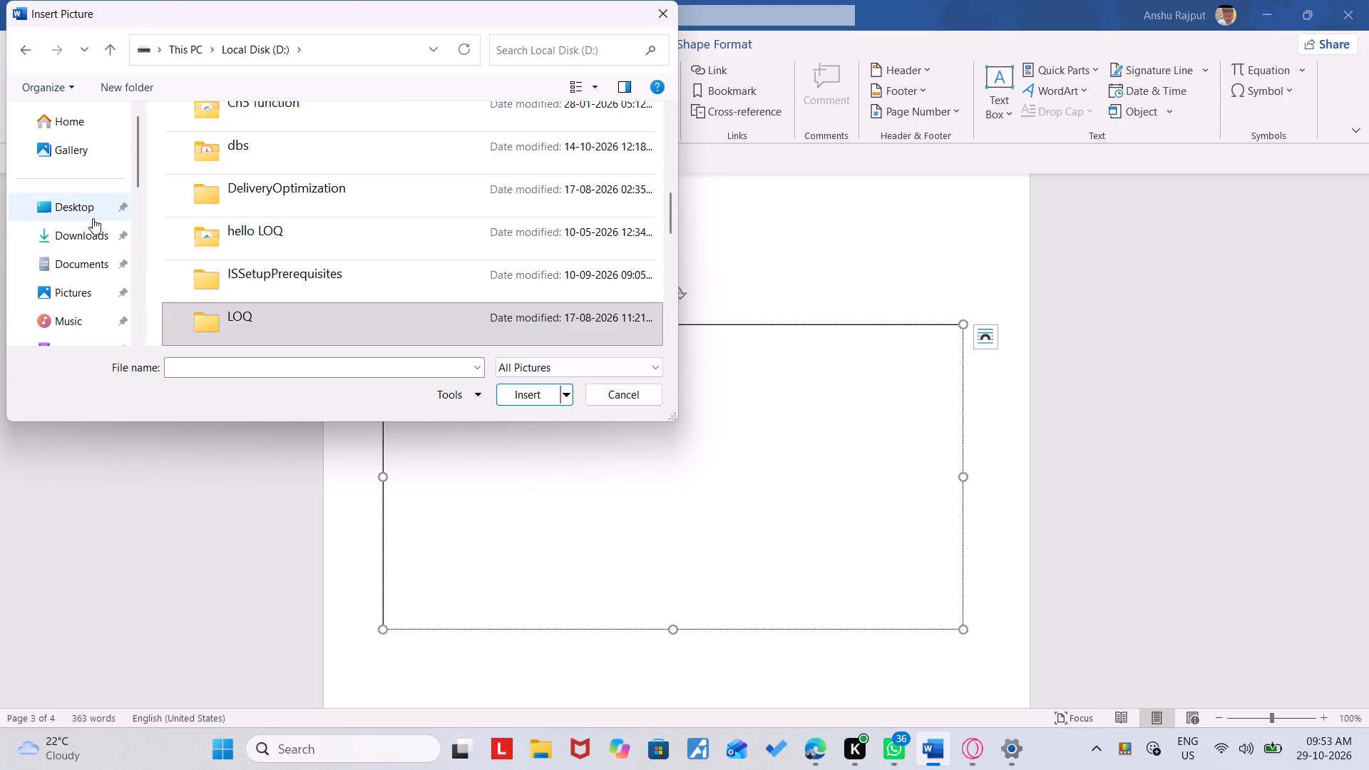
{"action": "left_click", "coordinate": [93, 218]}
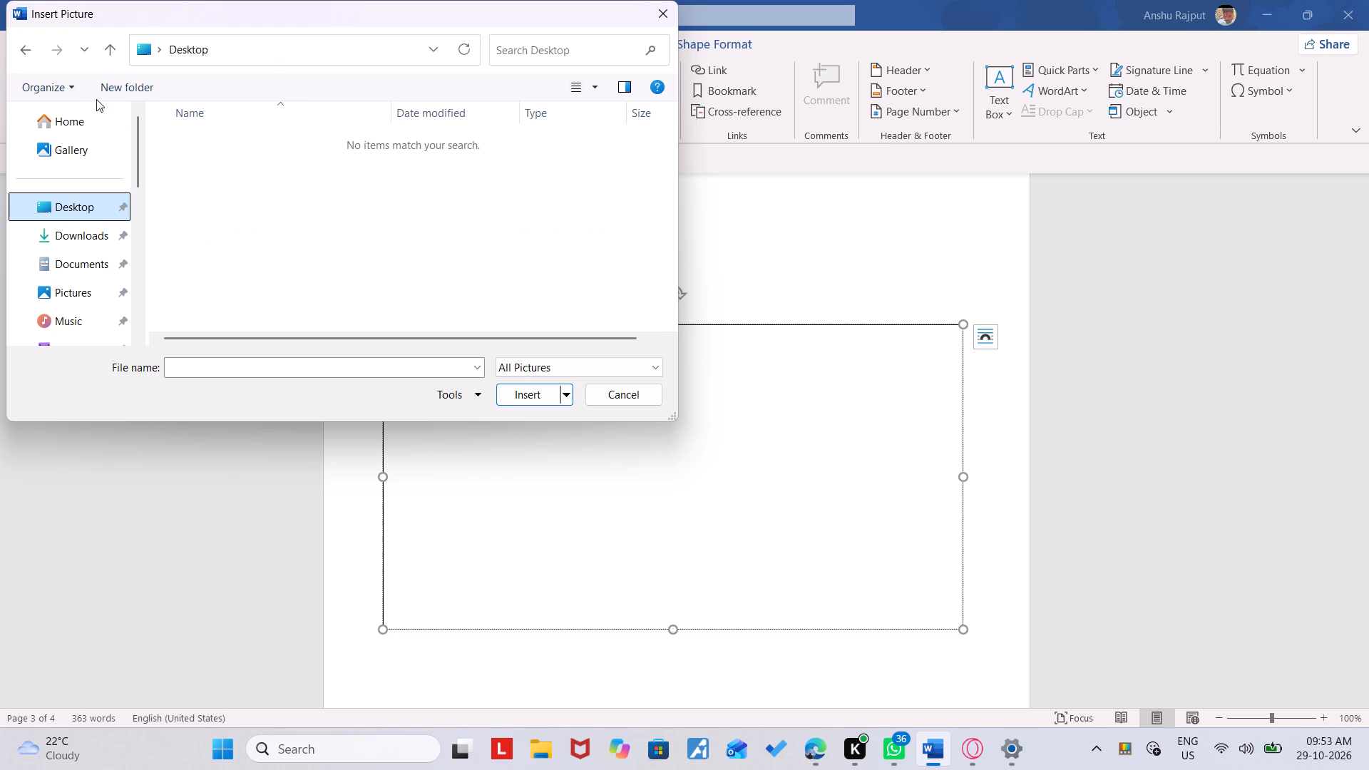
{"action": "left_click", "coordinate": [77, 115]}
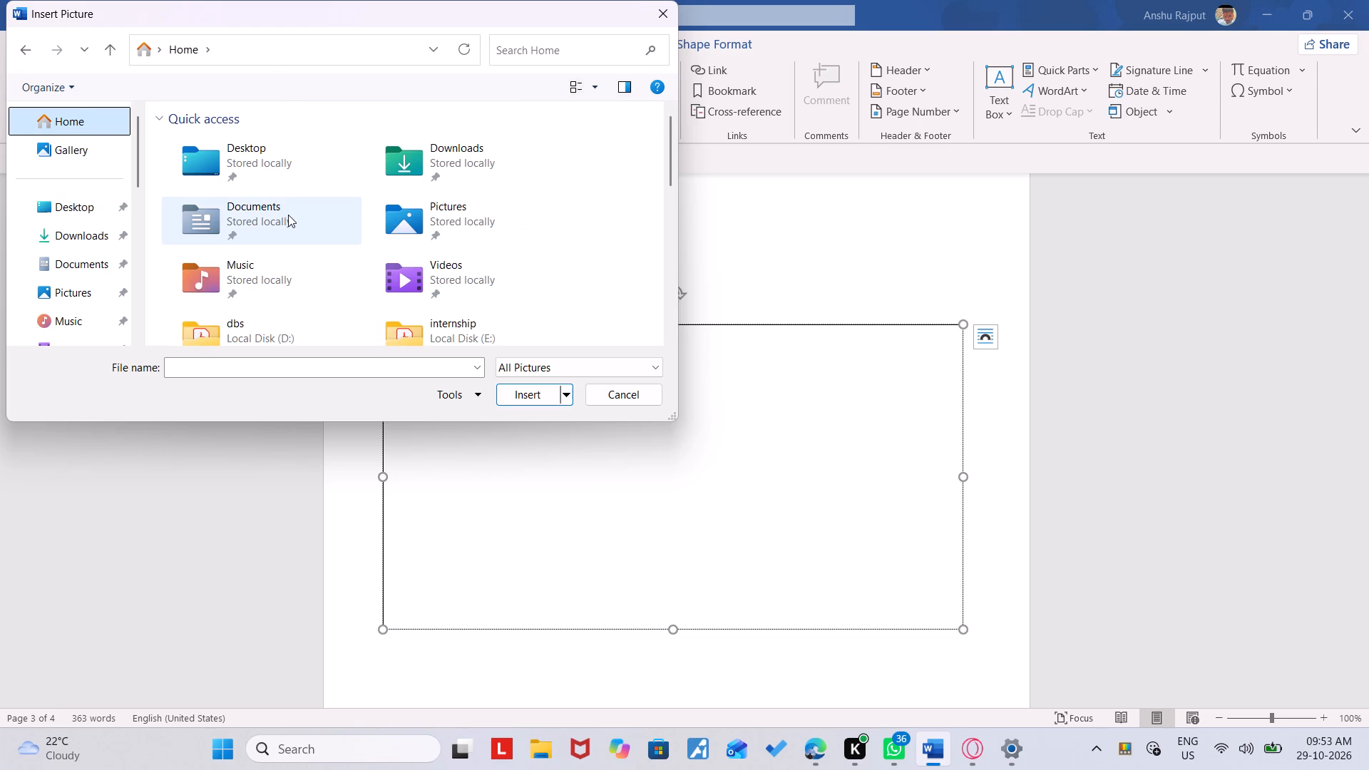
{"action": "scroll", "coordinate": [288, 215], "scroll_direction": "down", "scroll_amount": 1}
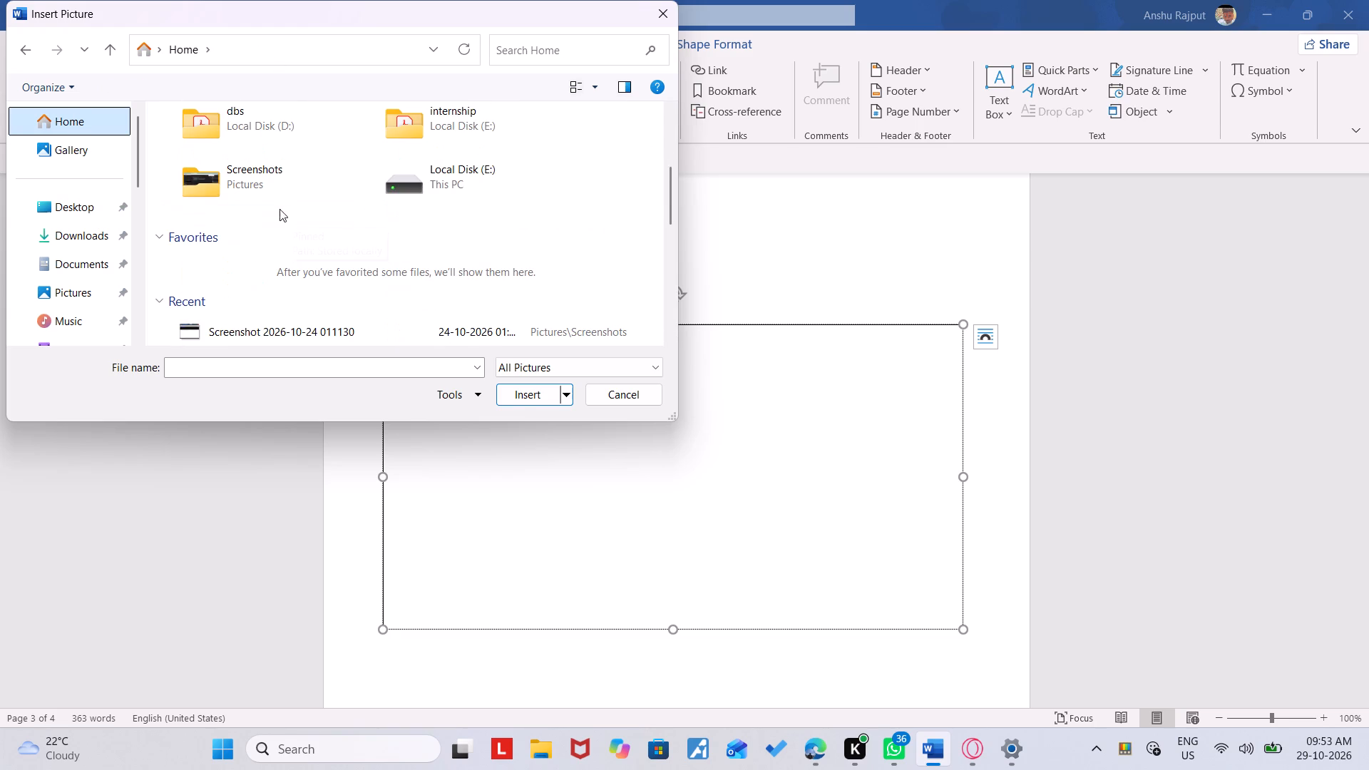
{"action": "double_click", "coordinate": [246, 188]}
{"action": "scroll", "coordinate": [426, 256], "scroll_direction": "down", "scroll_amount": 1}
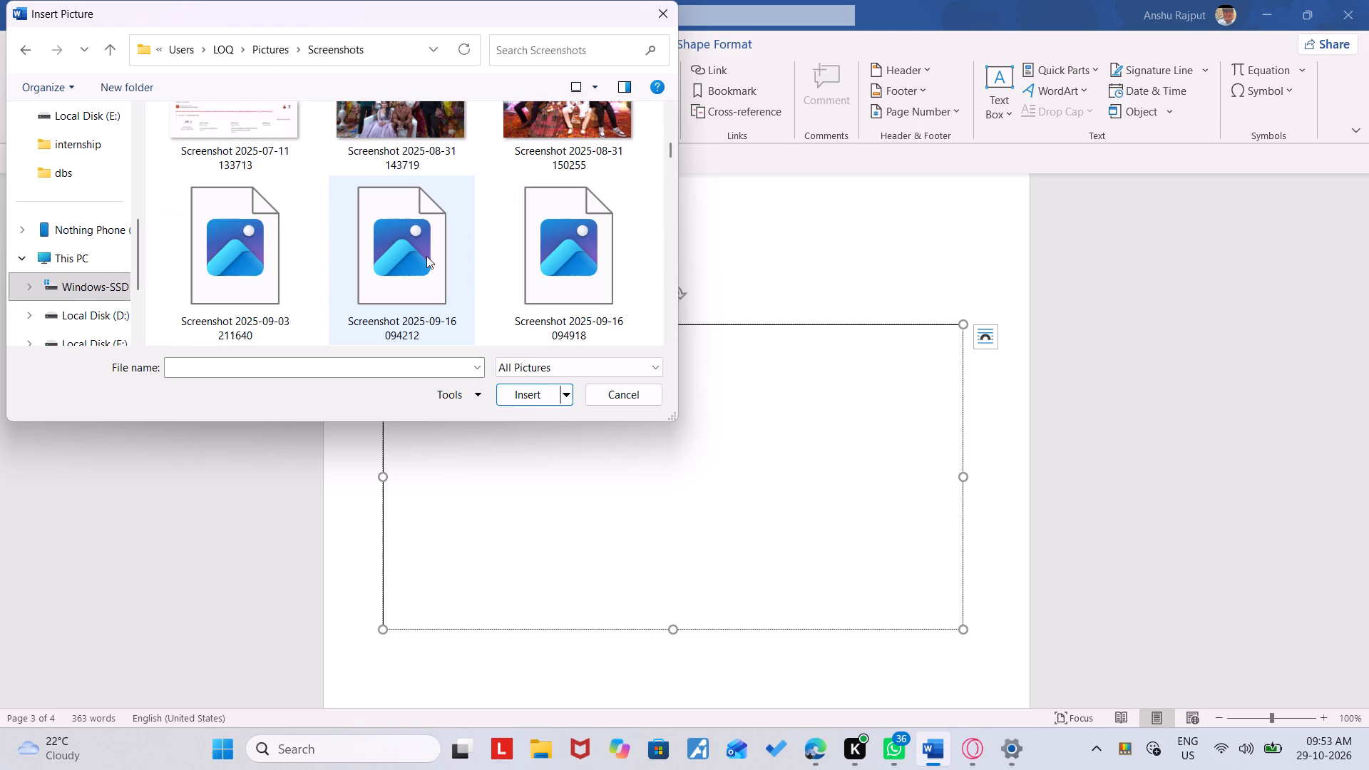
{"action": "scroll", "coordinate": [426, 256], "scroll_direction": "down", "scroll_amount": 3}
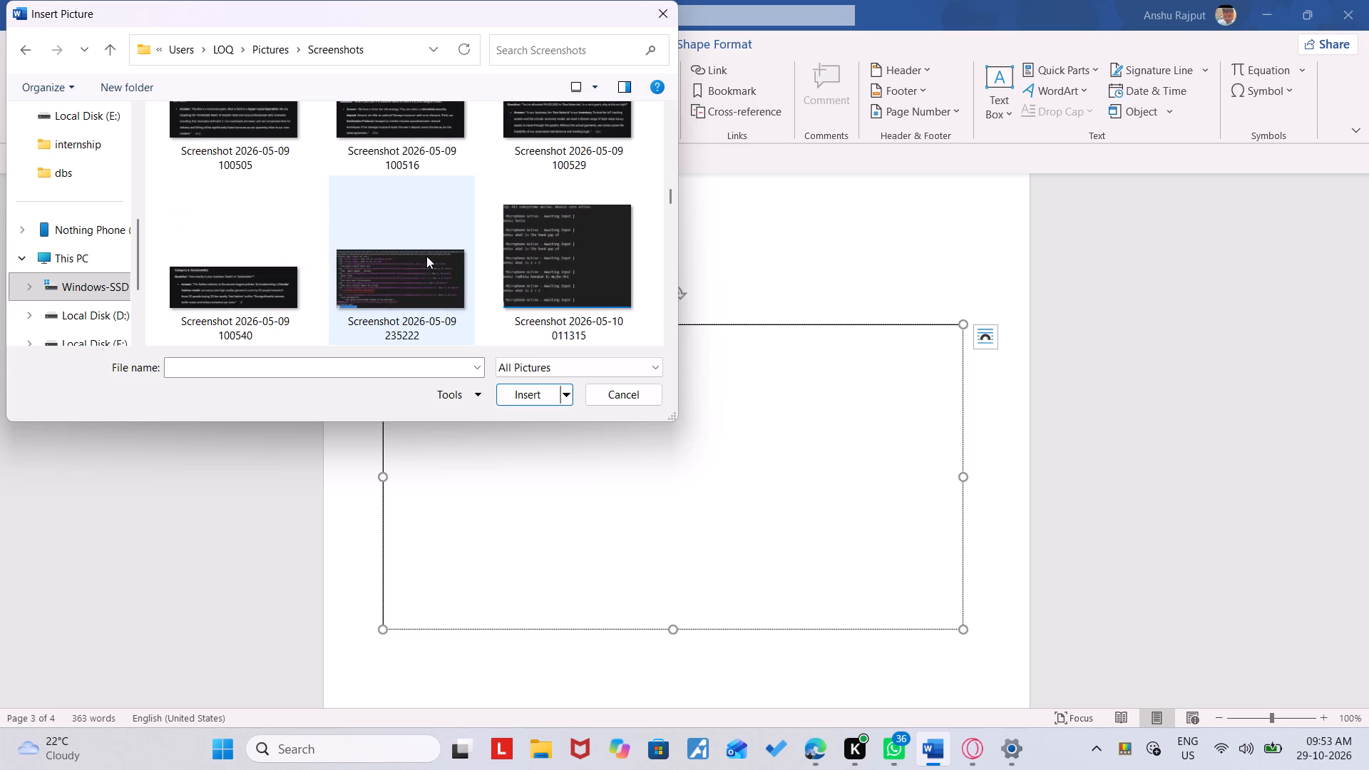
{"action": "scroll", "coordinate": [426, 256], "scroll_direction": "down", "scroll_amount": 4}
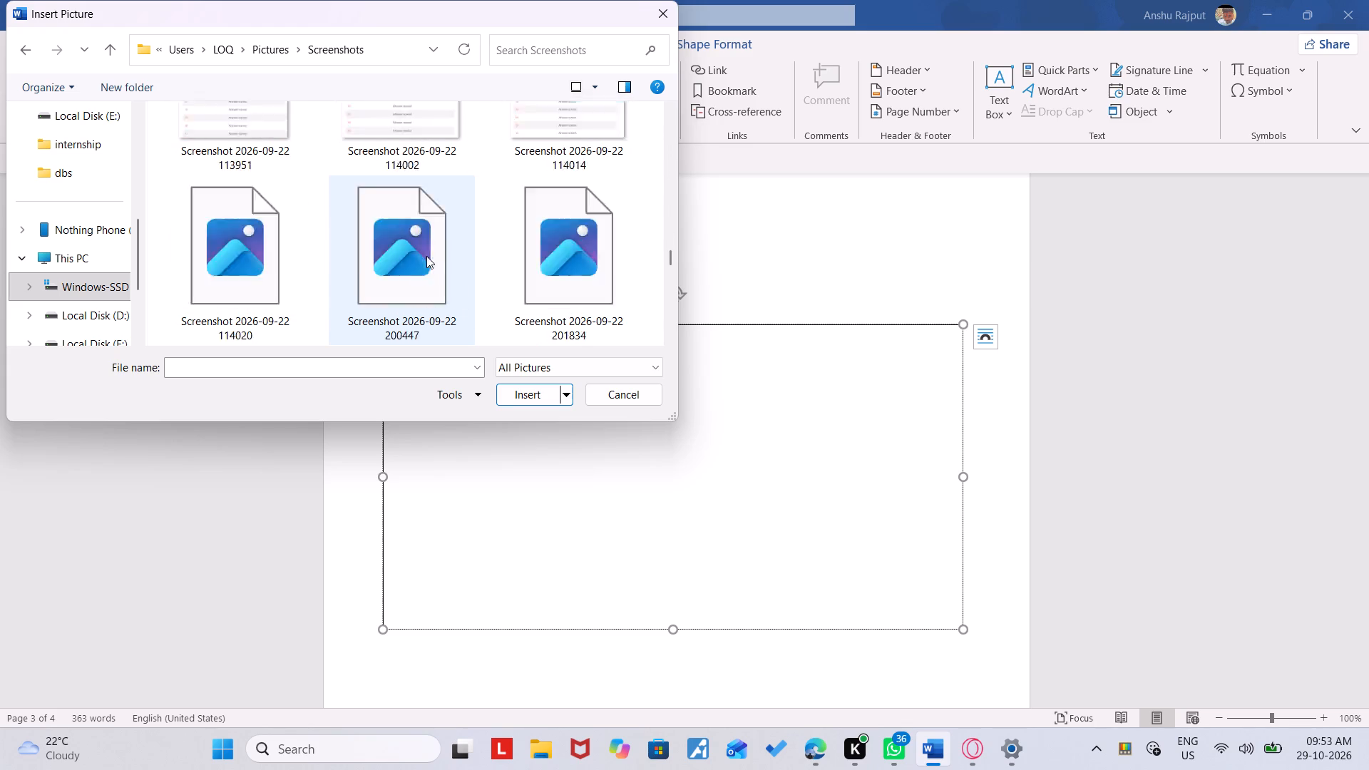
{"action": "scroll", "coordinate": [426, 256], "scroll_direction": "down", "scroll_amount": 3}
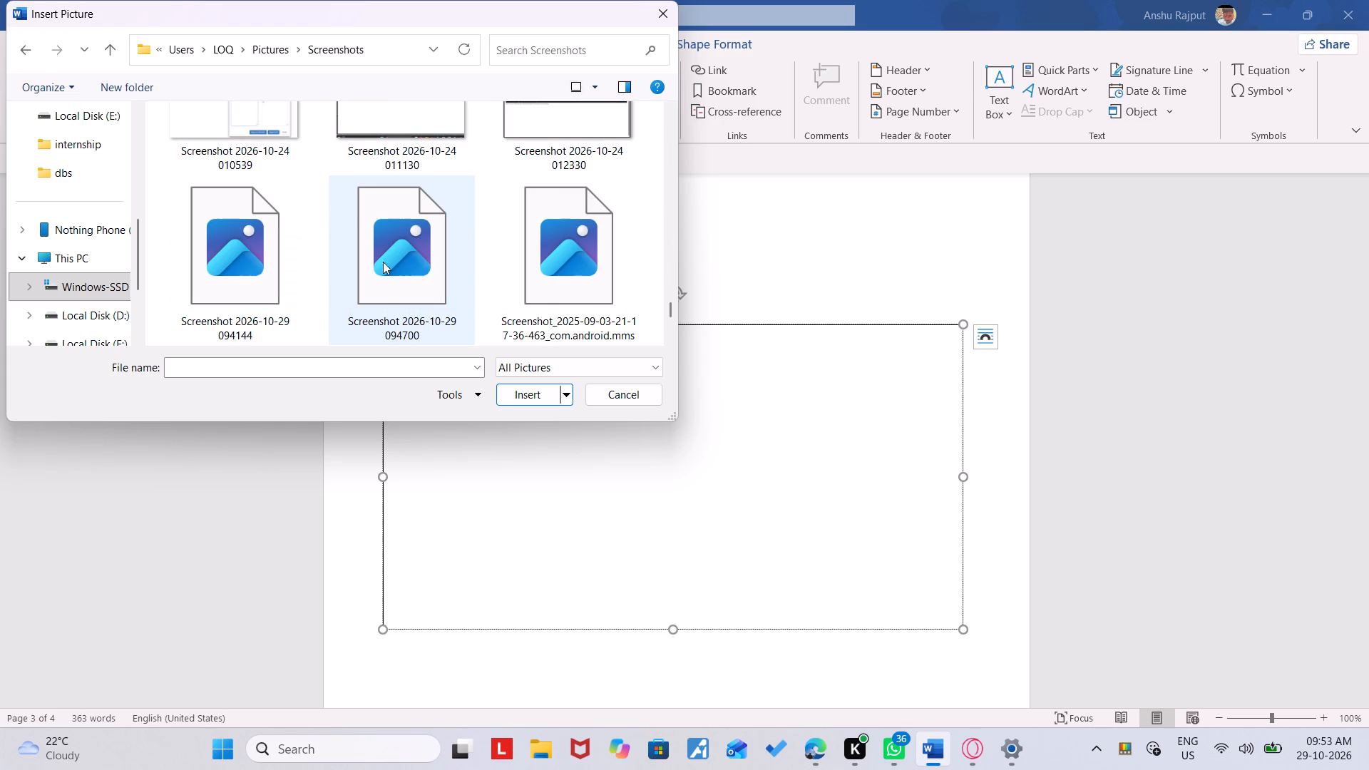
{"action": "left_click", "coordinate": [280, 252]}
{"action": "left_click", "coordinate": [542, 396]}
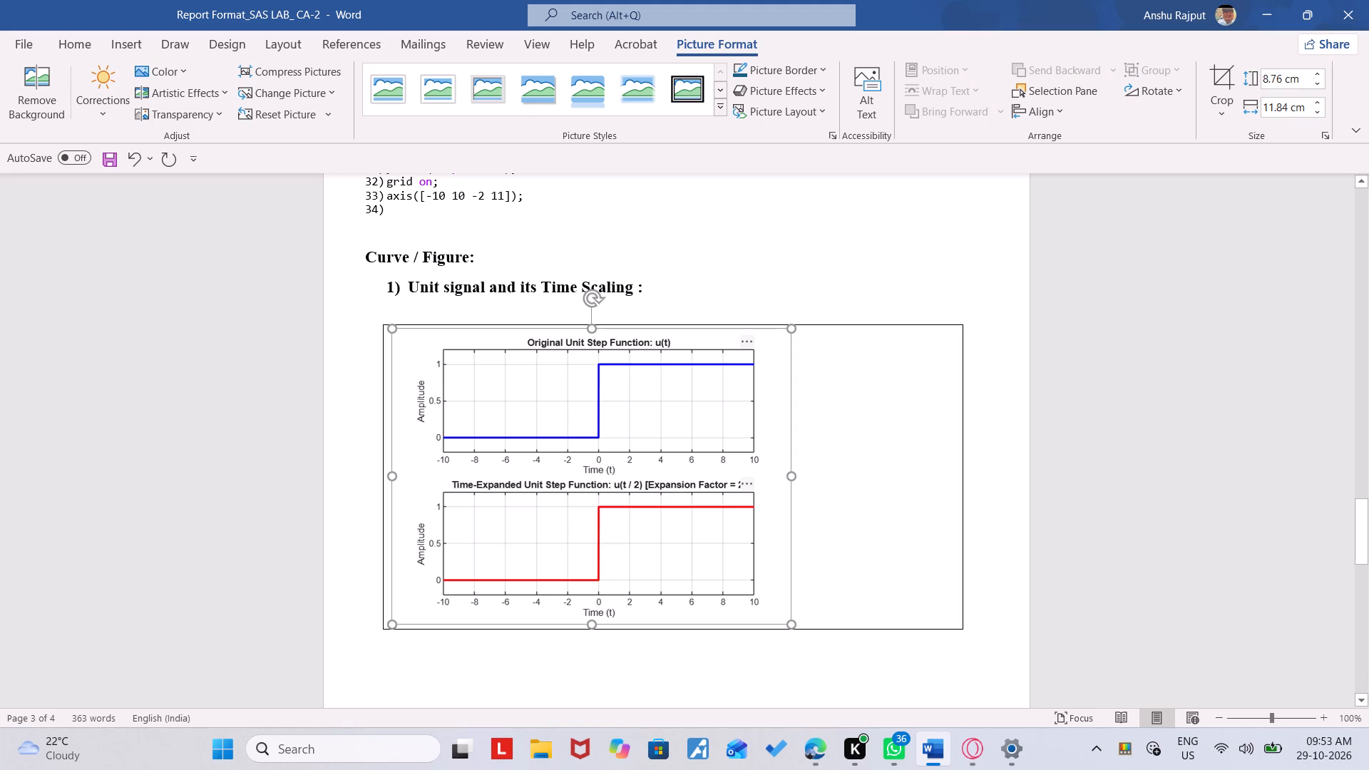
Stretch the unit step plot picture horizontally so it nearly fills the width of its text box.
{"action": "left_click_drag", "start_coordinate": [796, 473], "coordinate": [916, 483]}
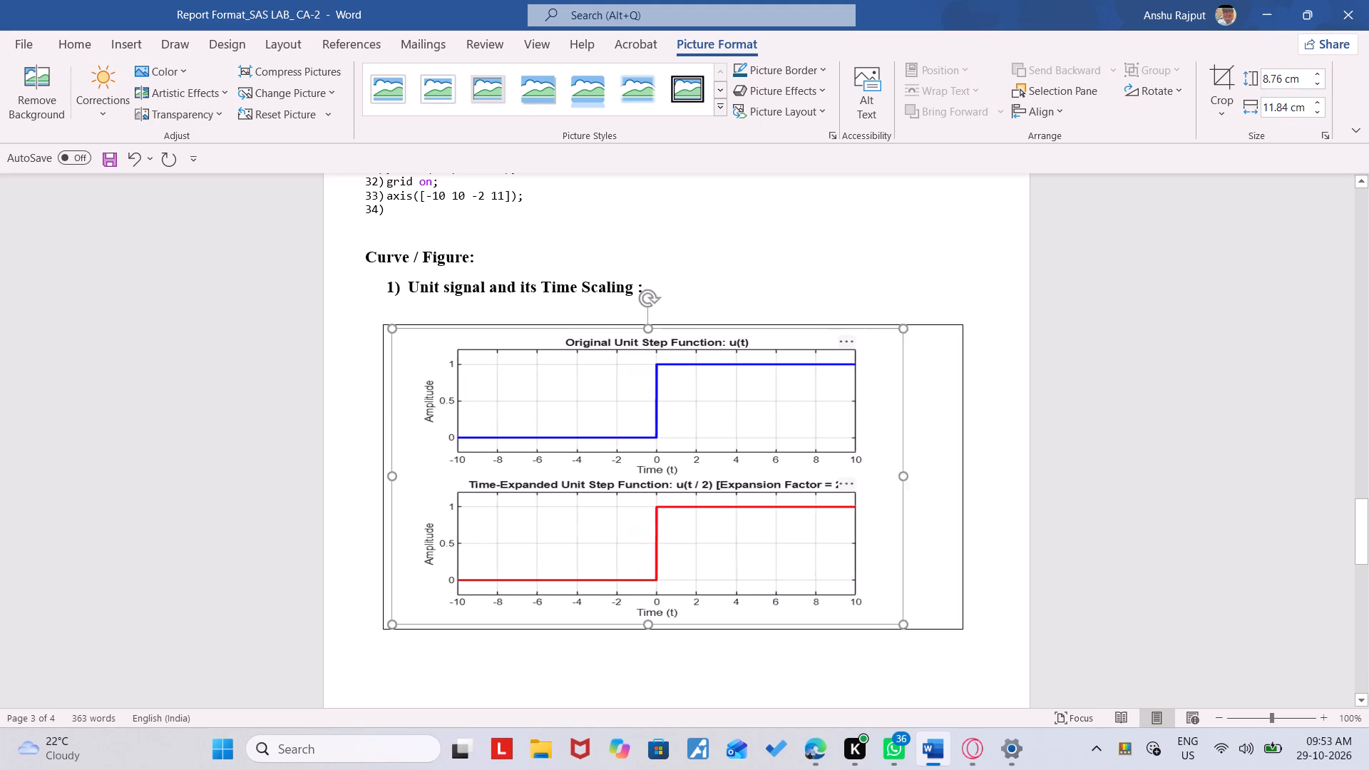
{"action": "left_click_drag", "start_coordinate": [916, 483], "coordinate": [958, 488]}
{"action": "left_click", "coordinate": [1109, 490]}
Enter "Ramp signal and its Time scaling :" as numbered item 2) on the first line of page 4.
{"action": "scroll", "coordinate": [1109, 490], "scroll_direction": "down", "scroll_amount": 1}
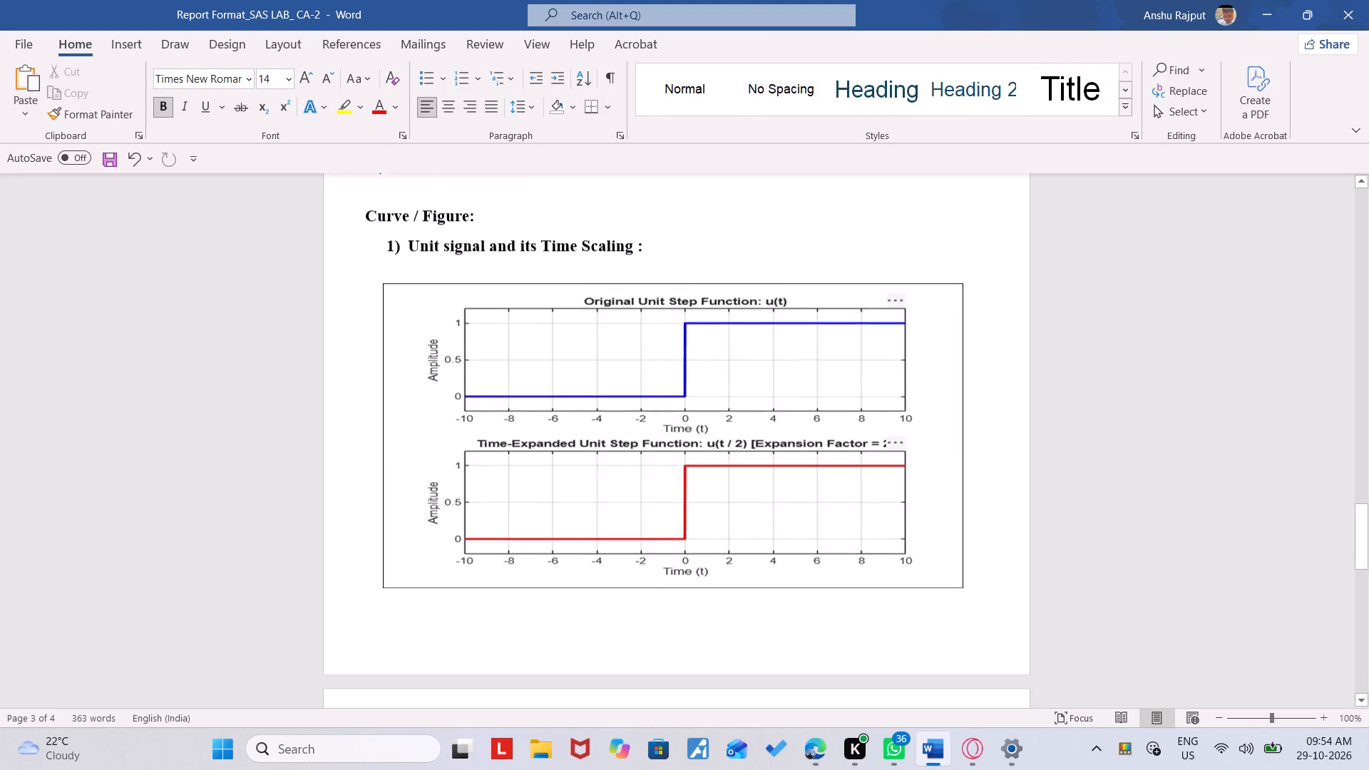
{"action": "scroll", "coordinate": [1109, 490], "scroll_direction": "down", "scroll_amount": 1}
{"action": "left_click", "coordinate": [458, 640]}
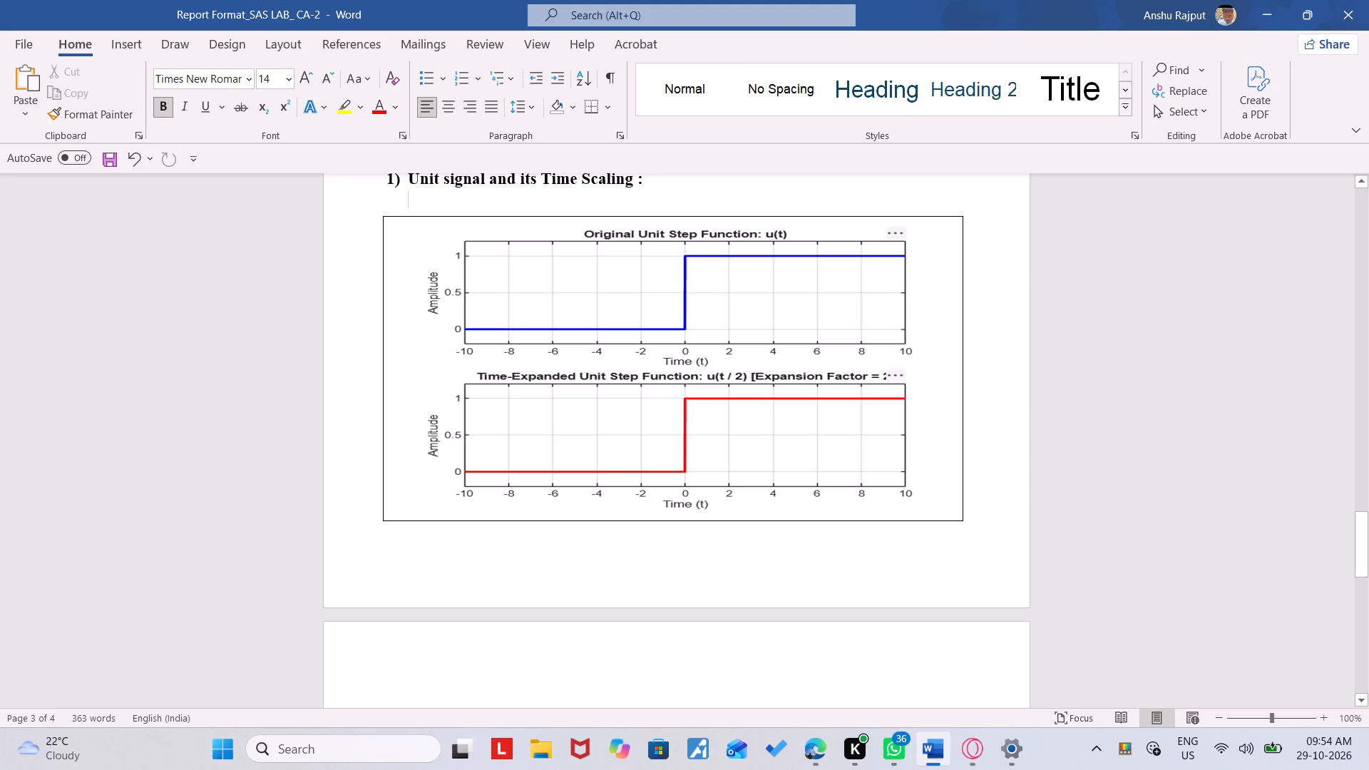
{"action": "key", "text": "2"}
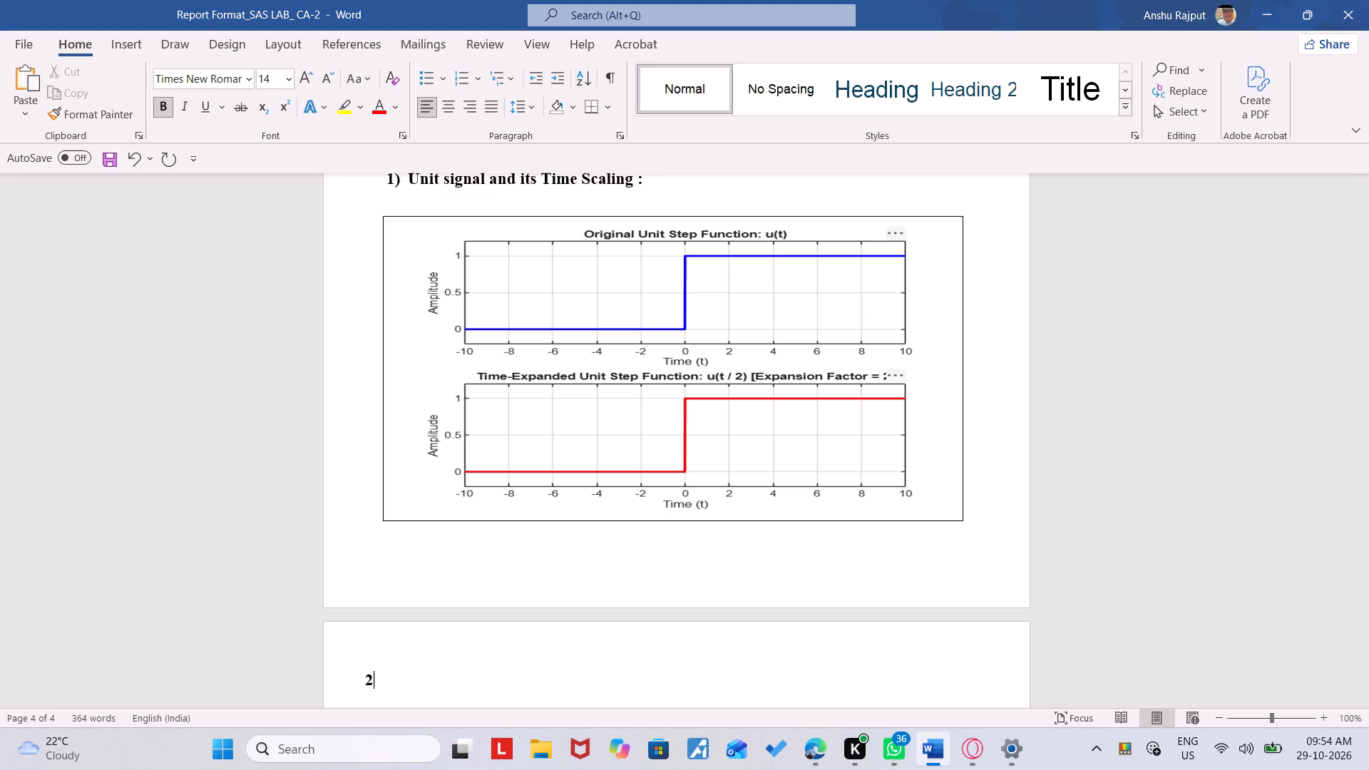
{"action": "type", "text": ")n"}
{"action": "key", "text": "BackSpace"}
{"action": "key", "text": "space"}
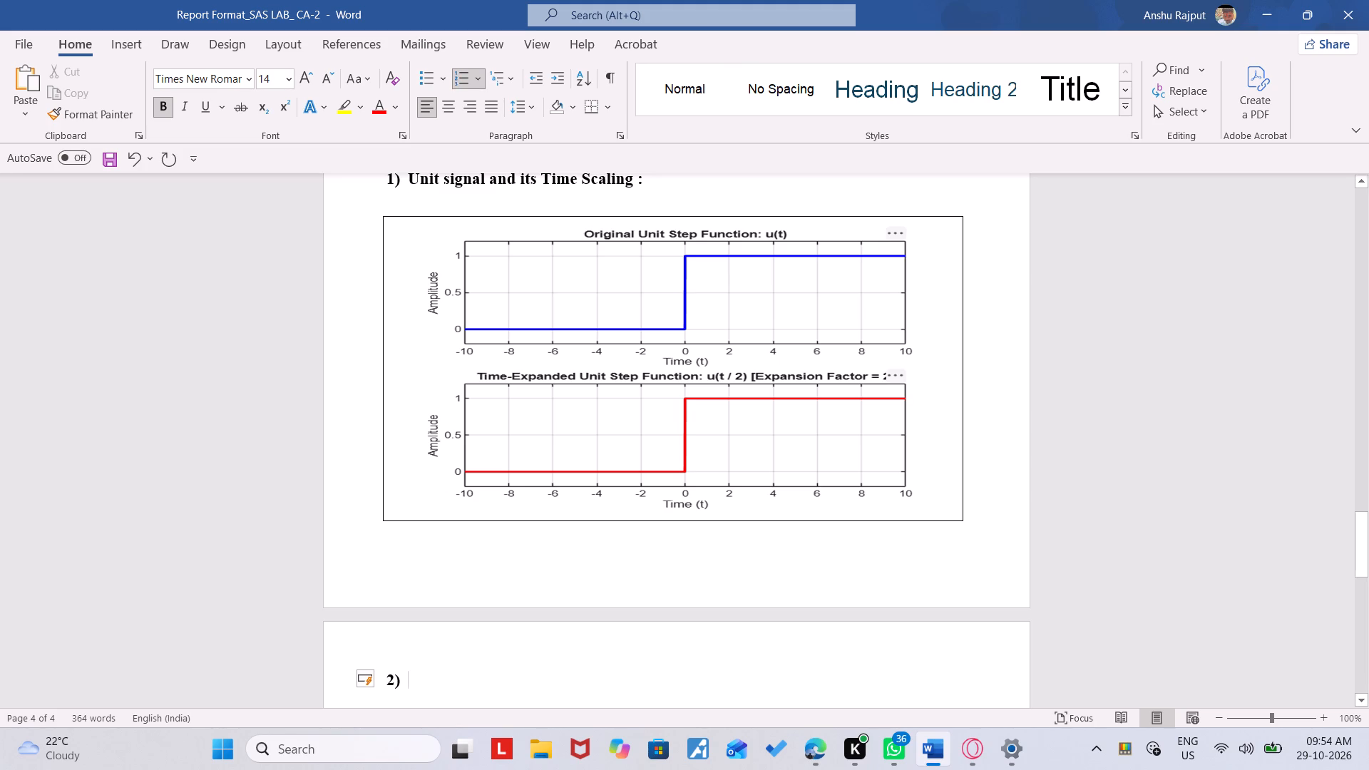
{"action": "type", "text": "ram"}
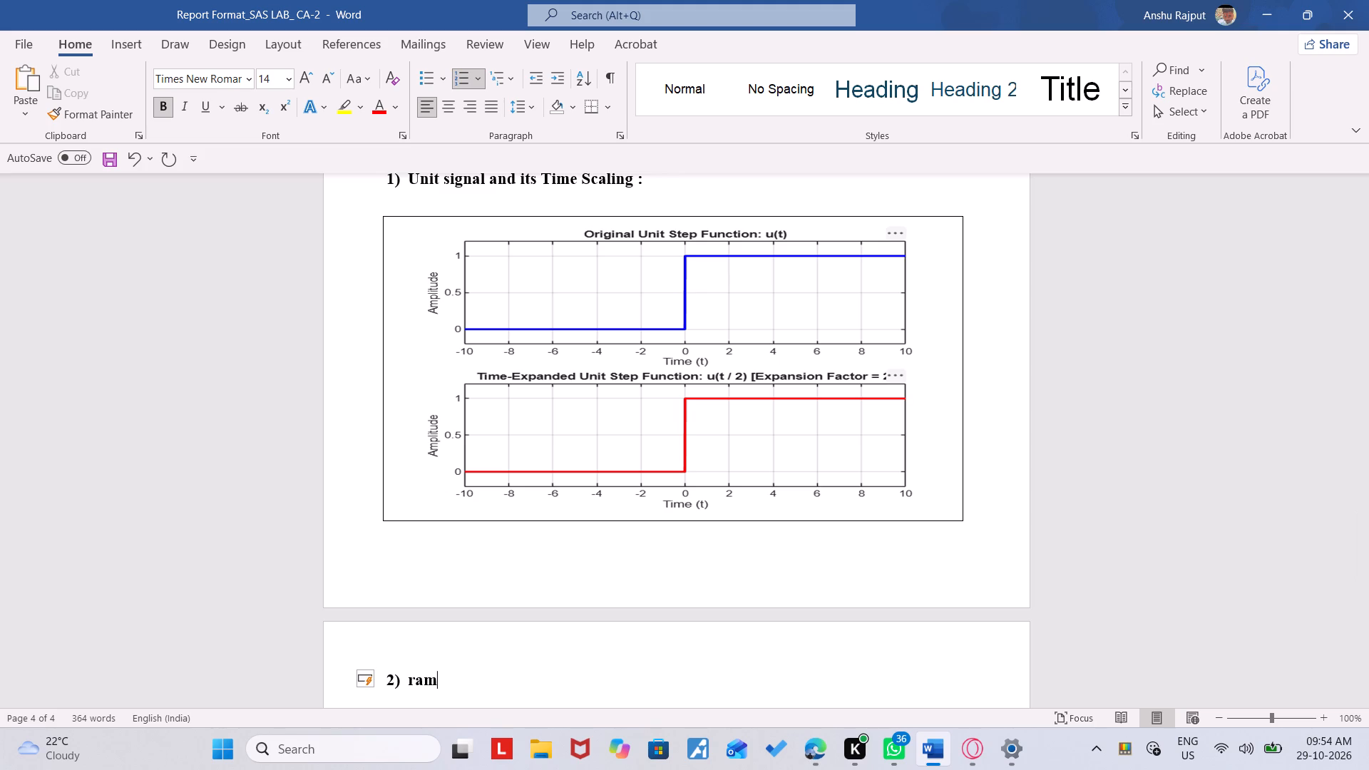
{"action": "key", "text": "BackSpace"}
{"action": "key", "text": "BackSpace"}
{"action": "key", "text": "BackSpace"}
{"action": "type", "text": "Ramp signal and its"}
{"action": "key", "text": "space"}
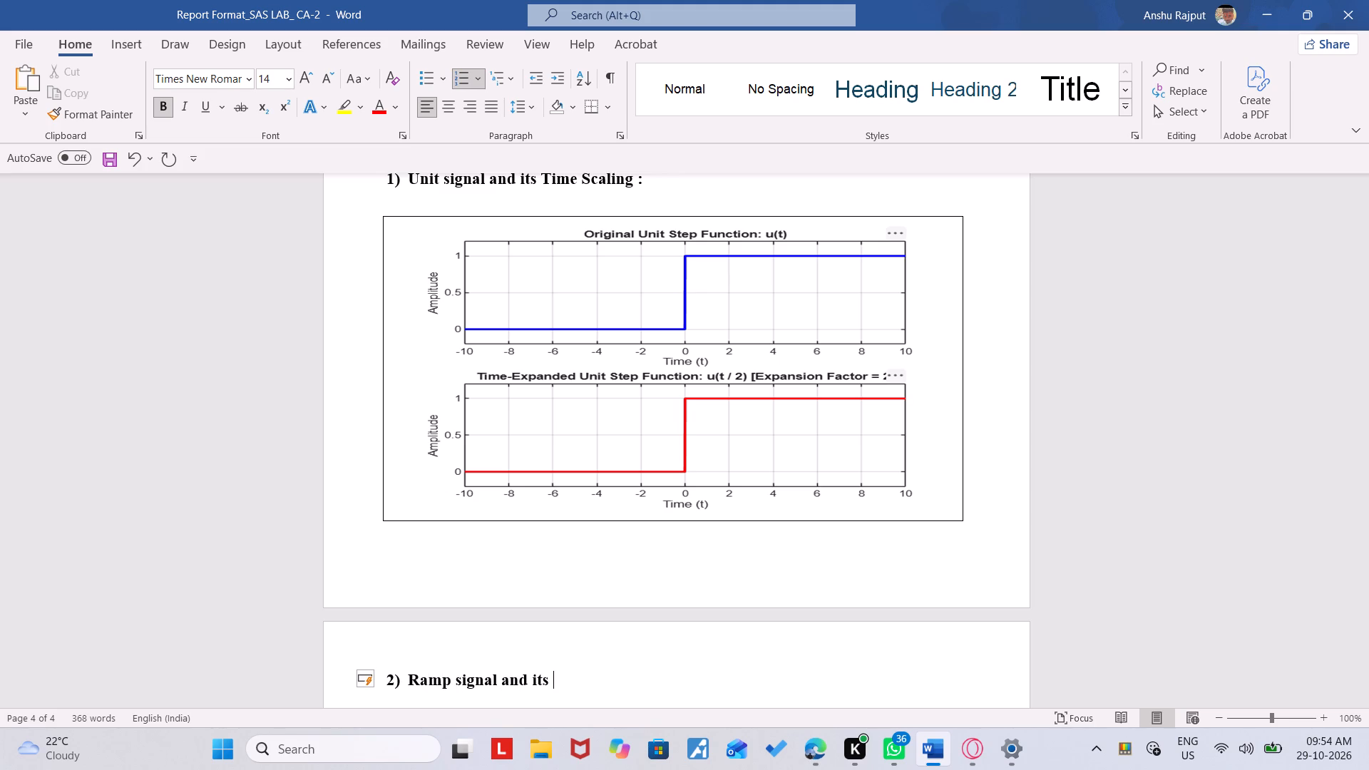
{"action": "type", "text": "TIme scaling"}
{"action": "key", "text": "space"}
{"action": "key", "text": "shift+colon"}
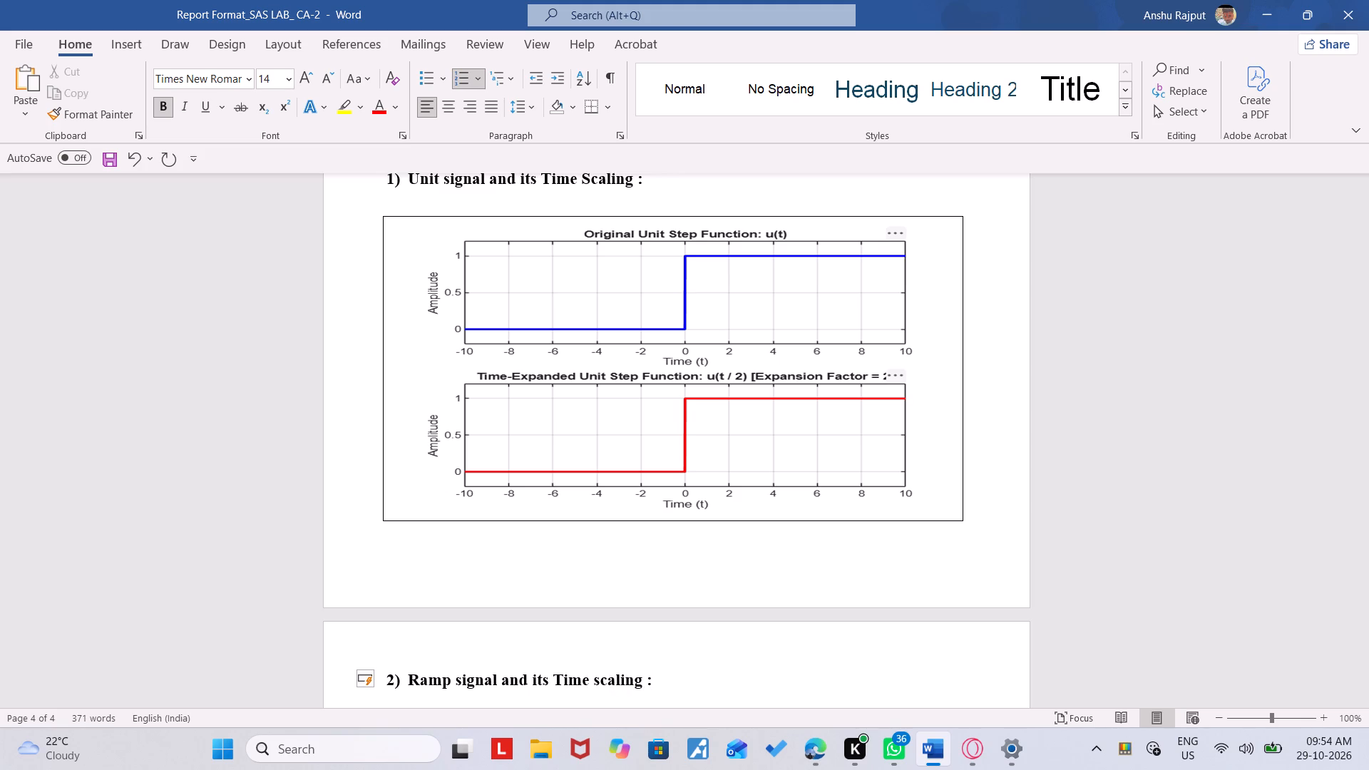
Capitalise the word "Scaling" in the numbered heading "Ramp signal and its Time Scaling :".
{"action": "left_click", "coordinate": [600, 674]}
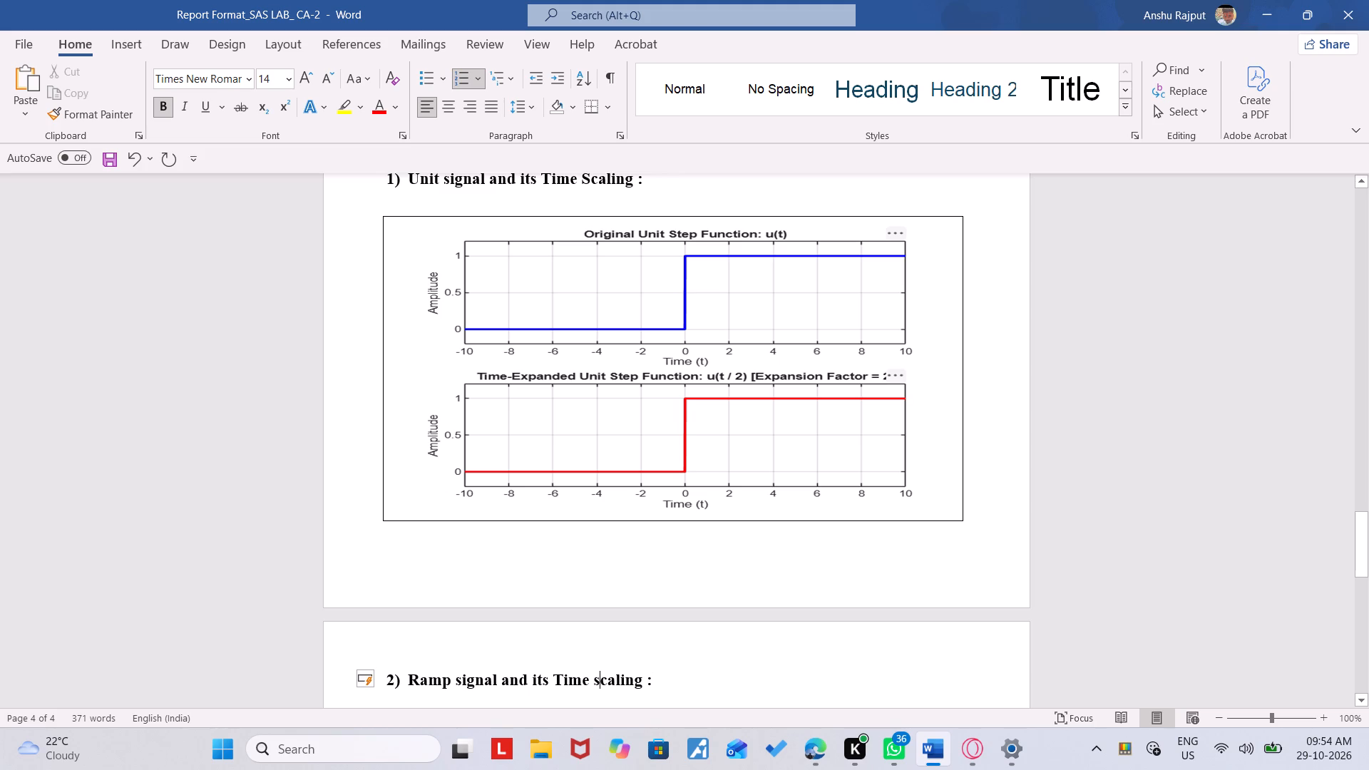
{"action": "key", "text": "BackSpace"}
{"action": "key", "text": "shift+s"}
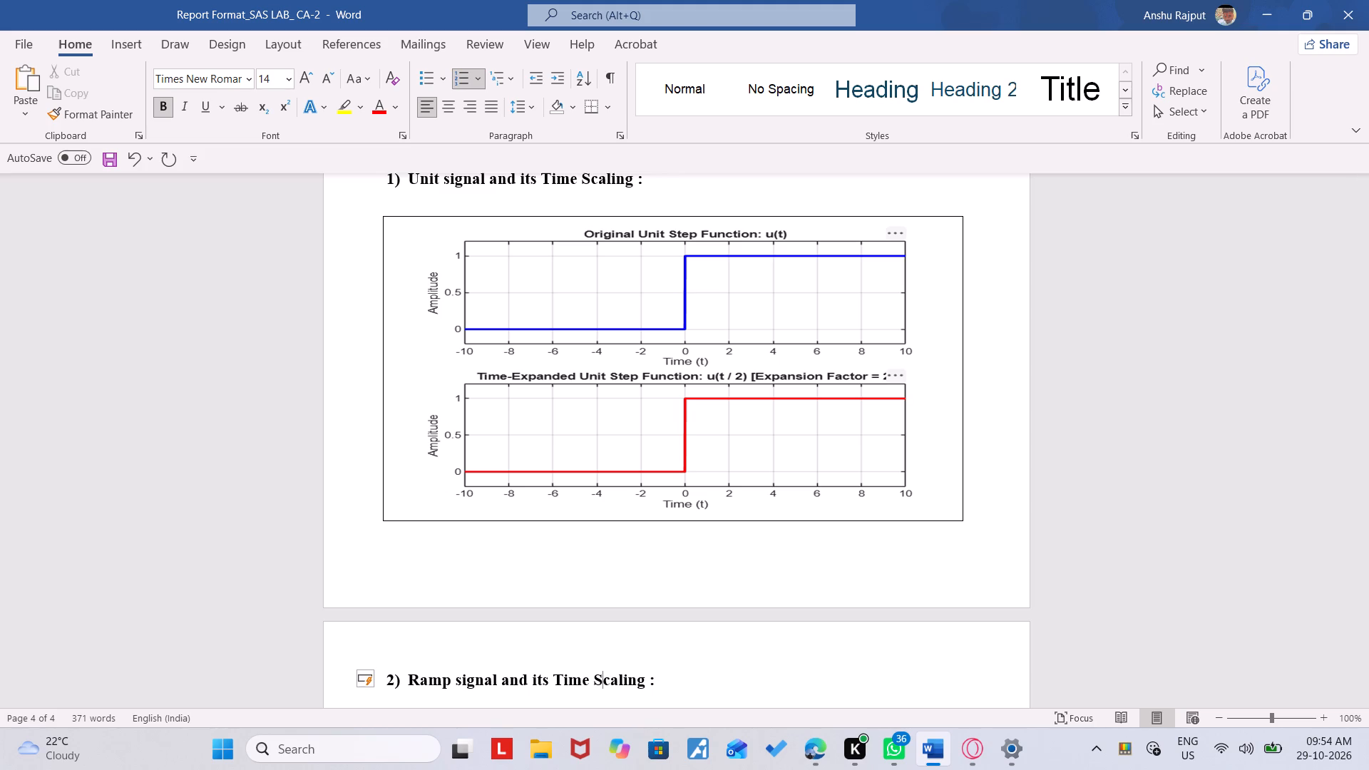
Insert a preset text box at the ramp signal heading on page 4 and move it into the empty space below the heading.
{"action": "left_click", "coordinate": [709, 674]}
{"action": "scroll", "coordinate": [709, 674], "scroll_direction": "down", "scroll_amount": 2}
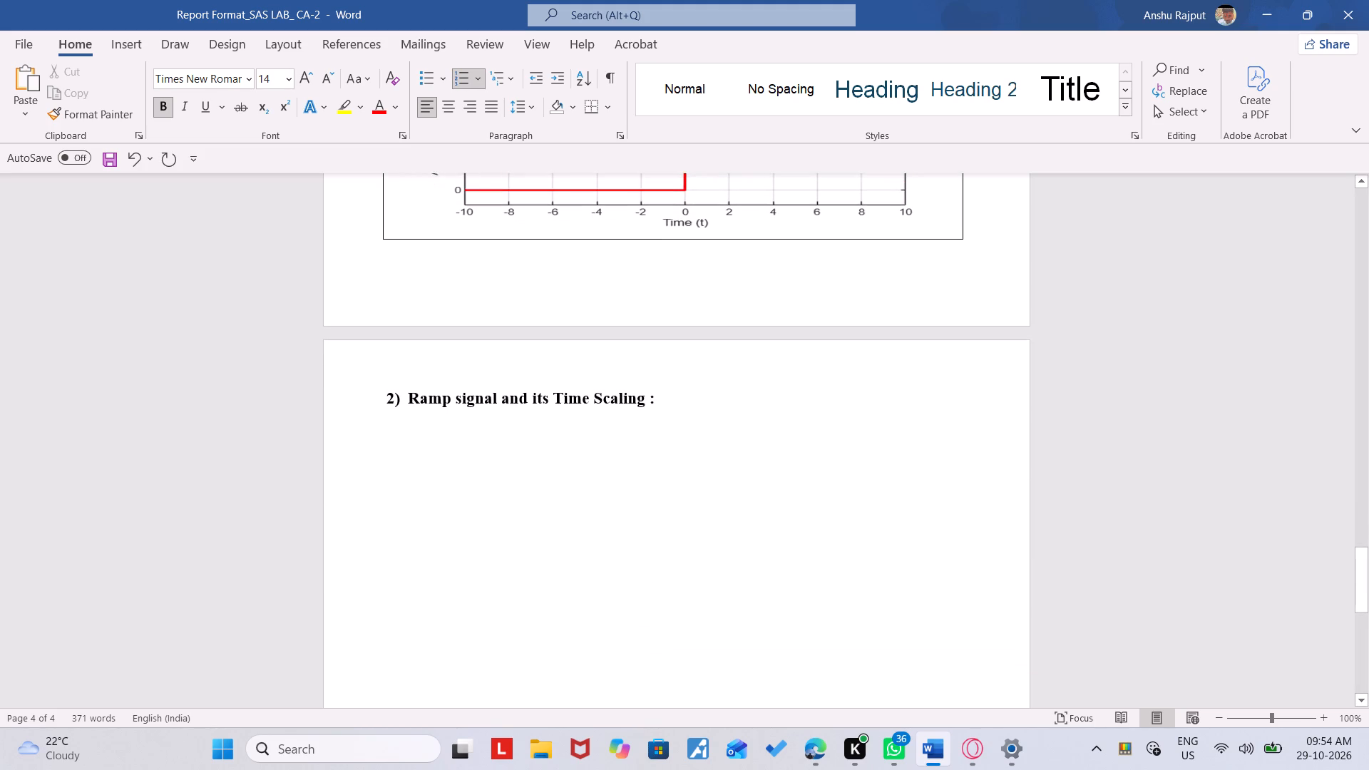
{"action": "left_click", "coordinate": [116, 53]}
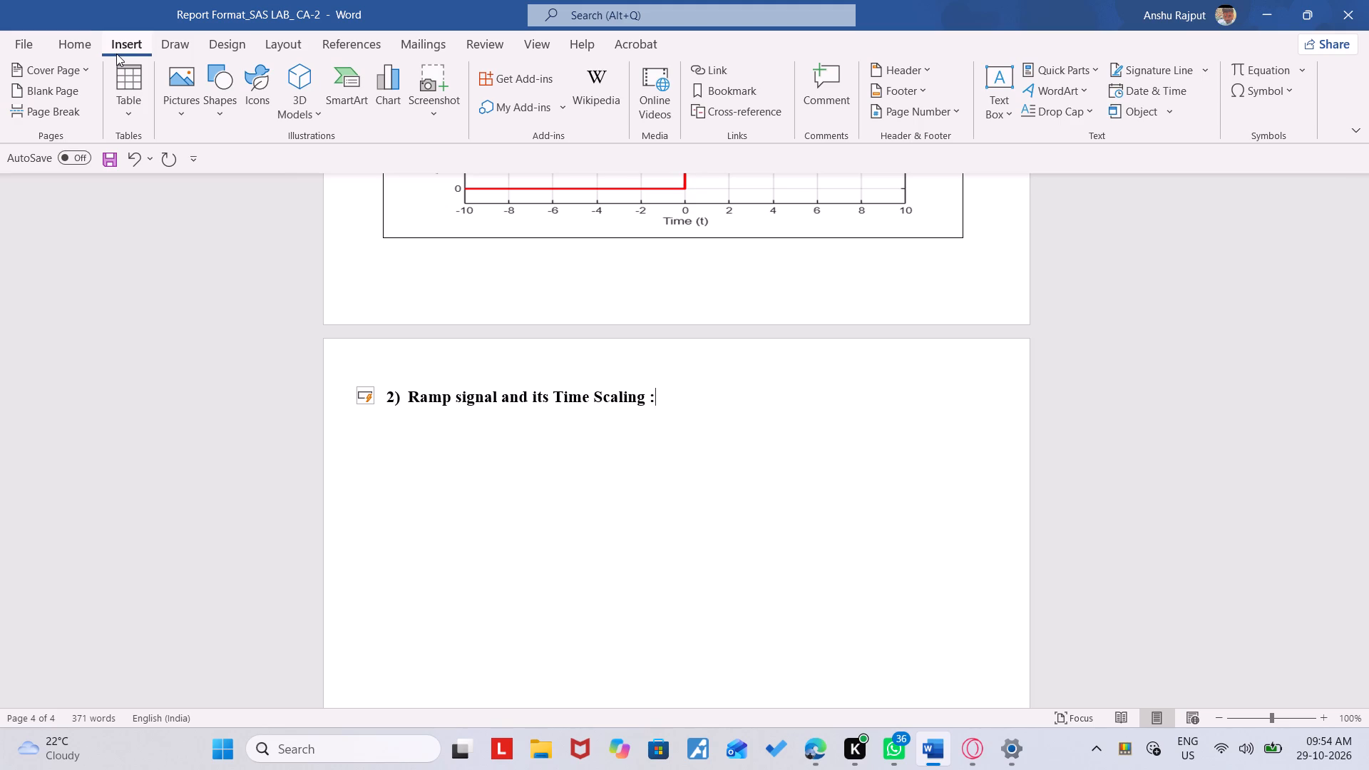
{"action": "left_click", "coordinate": [1002, 79]}
{"action": "left_click", "coordinate": [1038, 200]}
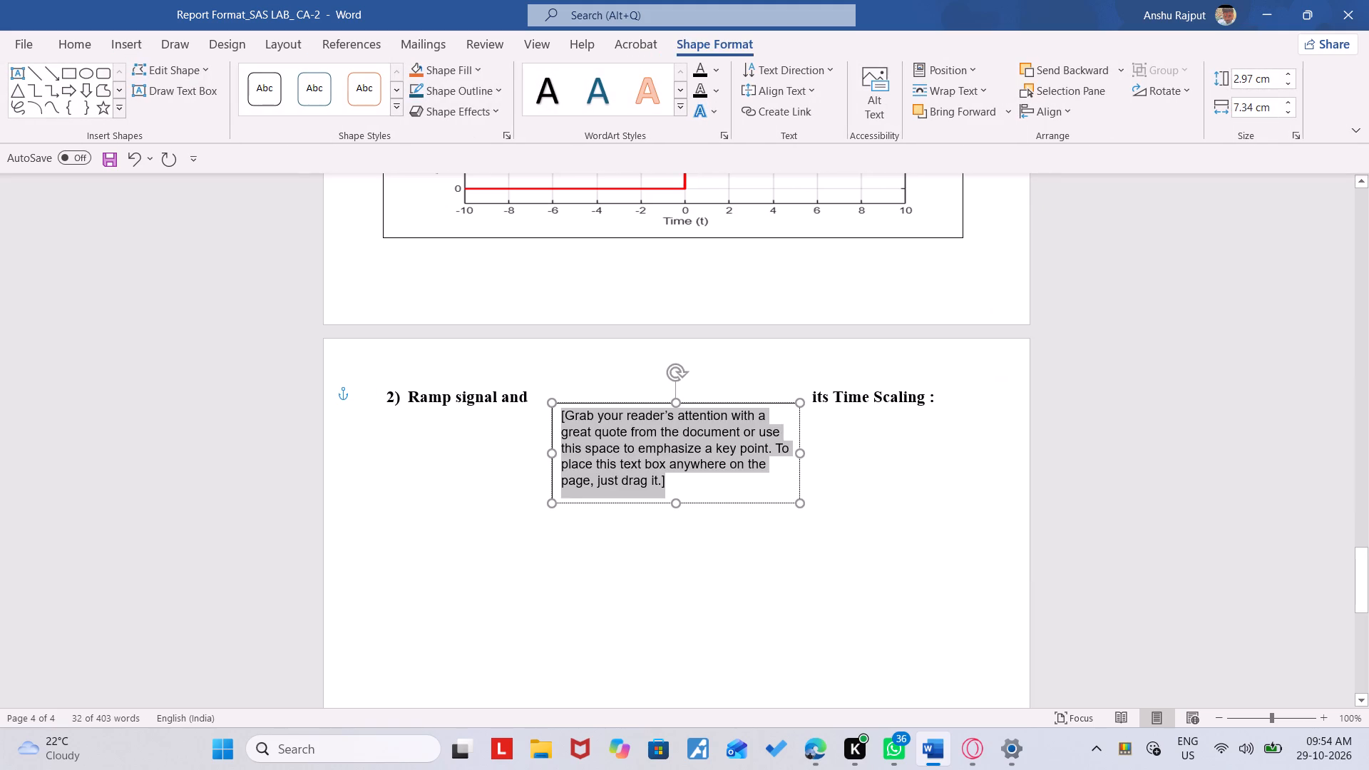
{"action": "left_click_drag", "start_coordinate": [605, 400], "coordinate": [605, 401]}
{"action": "left_click_drag", "start_coordinate": [605, 401], "coordinate": [476, 500]}
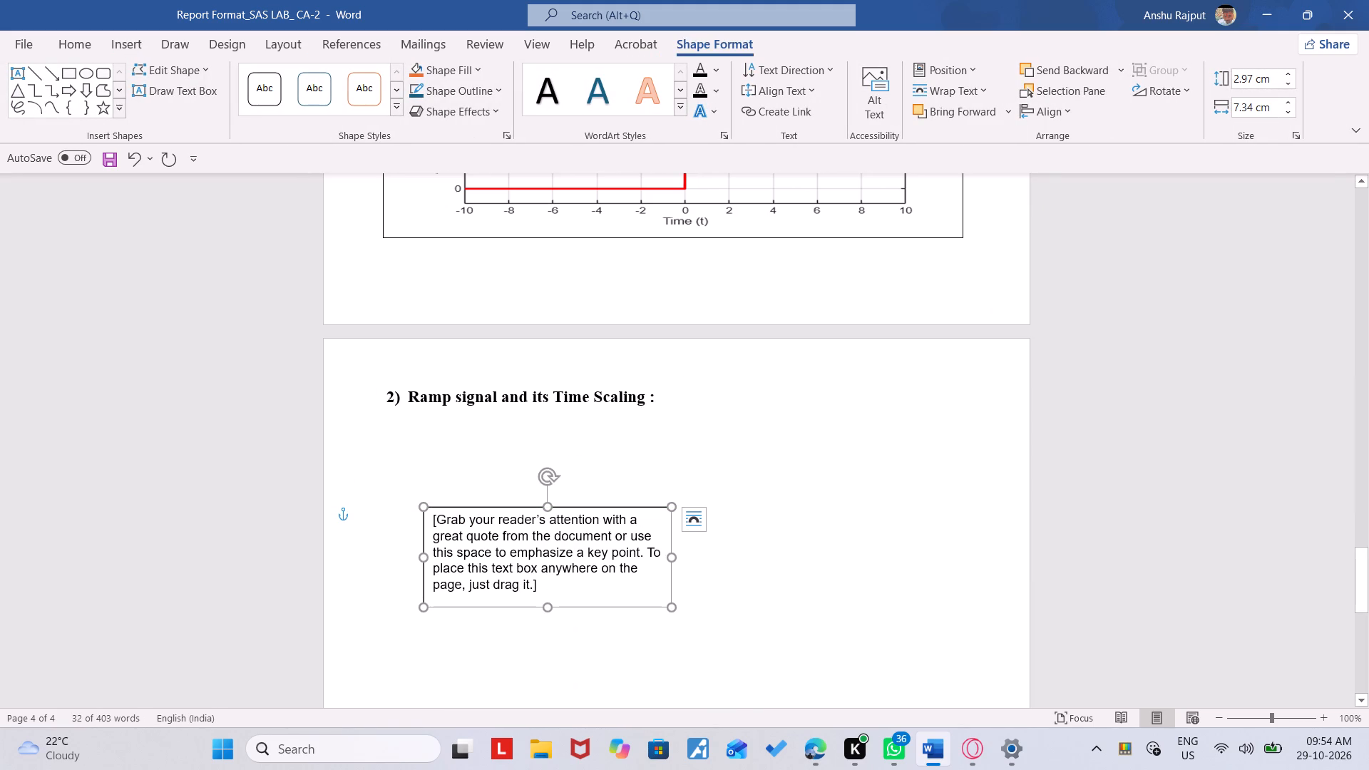
Enlarge the text box to about 18.3 cm wide and 7.9 cm high under the ramp heading and delete its placeholder text.
{"action": "left_click_drag", "start_coordinate": [672, 559], "coordinate": [985, 577]}
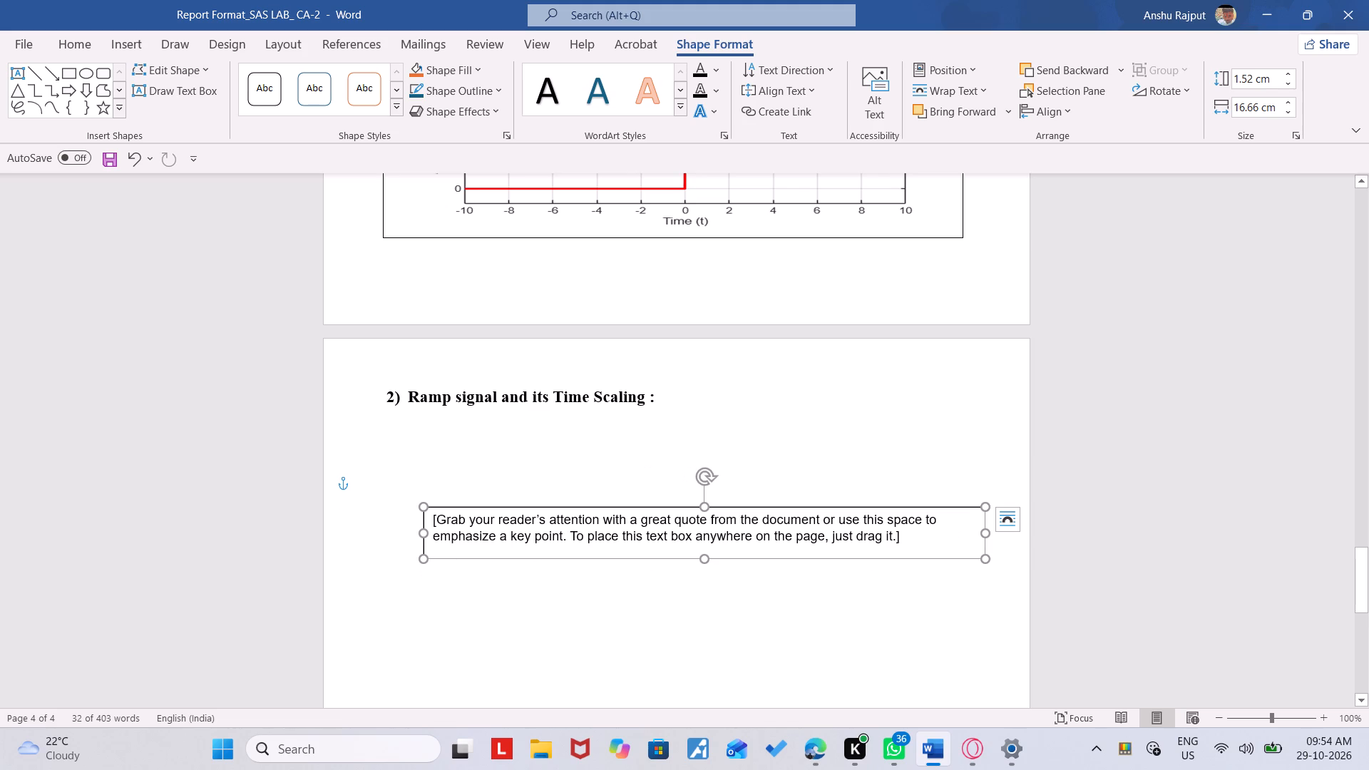
{"action": "left_click_drag", "start_coordinate": [703, 558], "coordinate": [704, 698]}
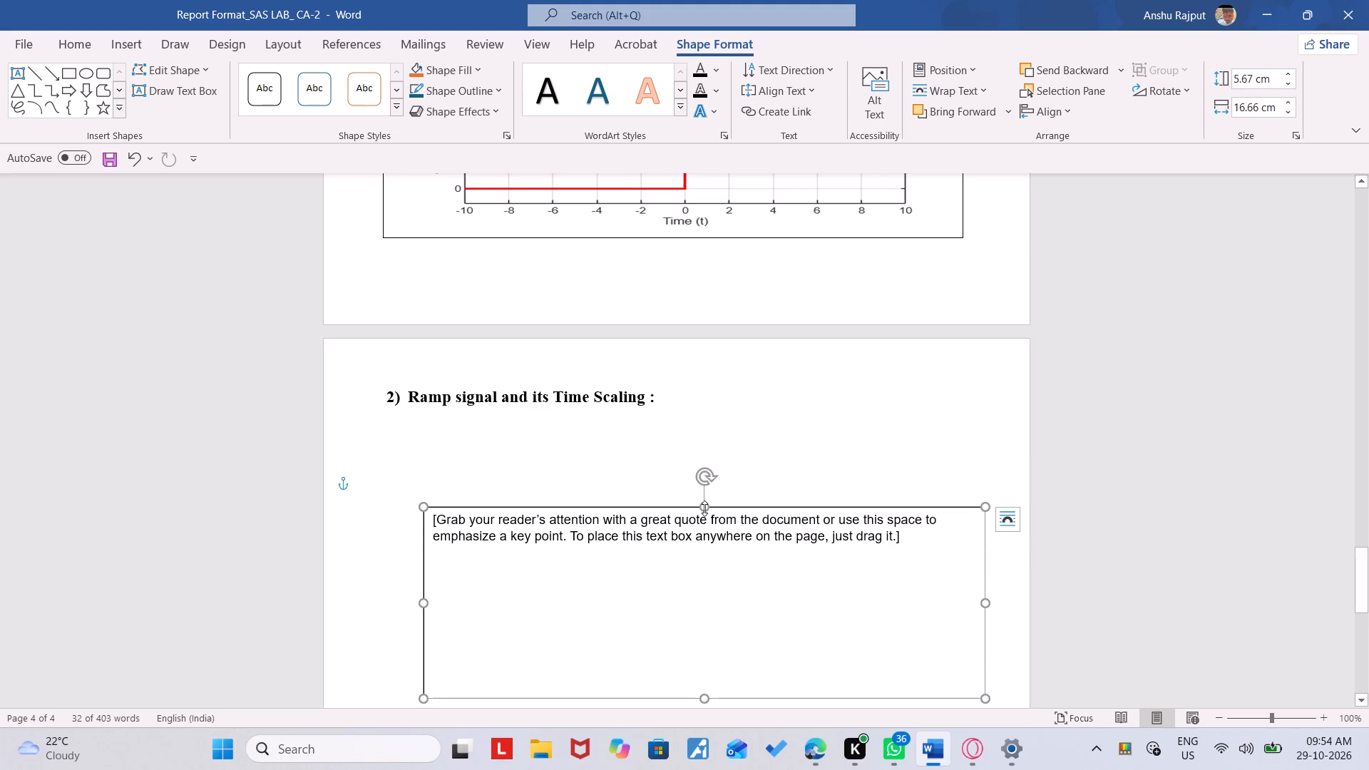
{"action": "left_click_drag", "start_coordinate": [700, 502], "coordinate": [692, 435]}
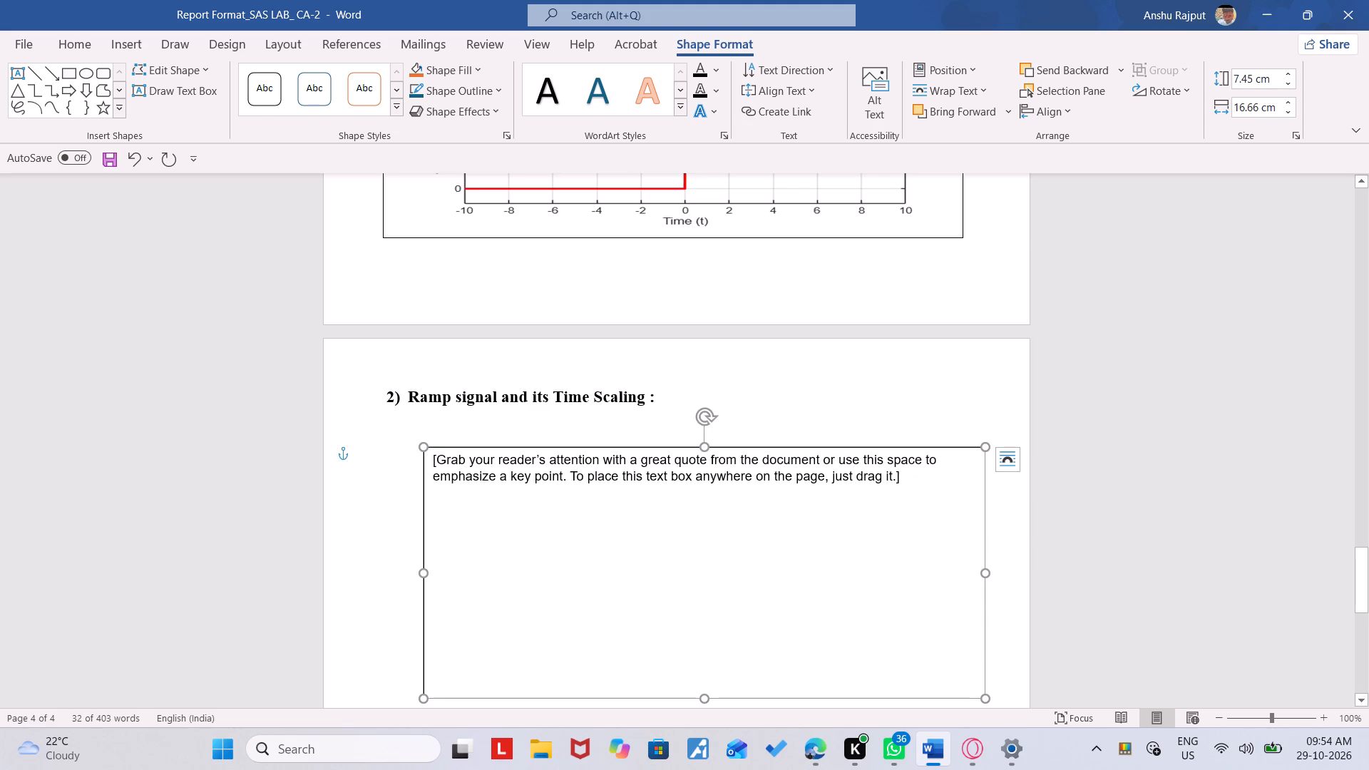
{"action": "left_click_drag", "start_coordinate": [421, 576], "coordinate": [369, 571]}
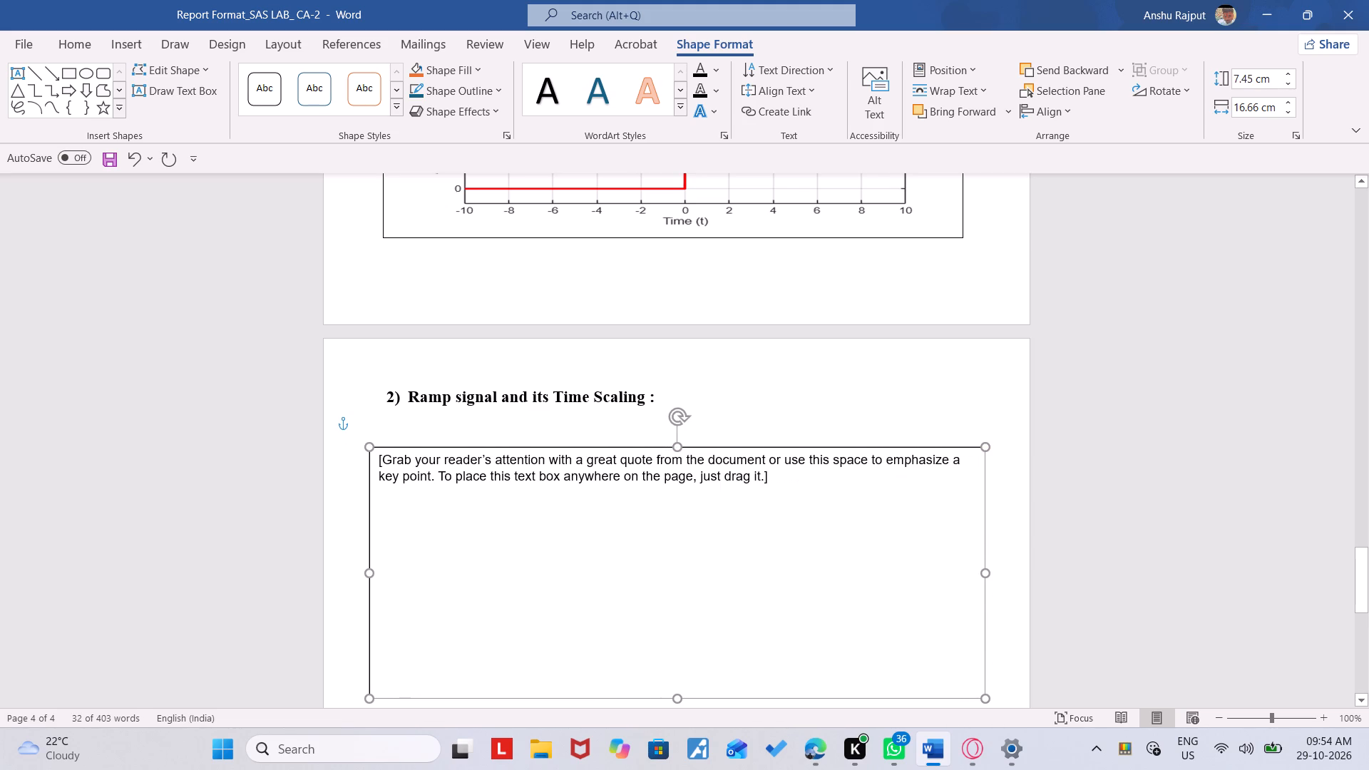
{"action": "left_click_drag", "start_coordinate": [369, 571], "coordinate": [369, 570]}
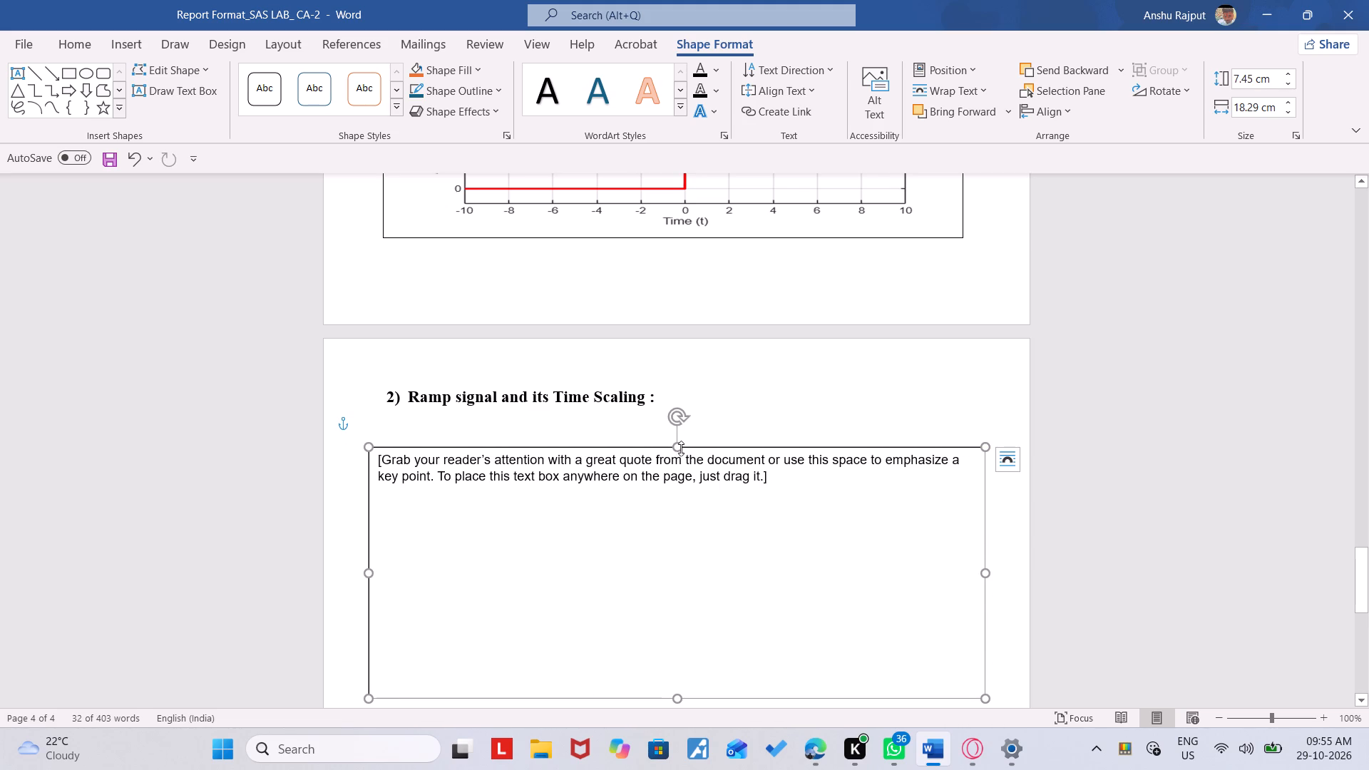
{"action": "left_click_drag", "start_coordinate": [680, 447], "coordinate": [678, 434]}
{"action": "left_click_drag", "start_coordinate": [776, 474], "coordinate": [385, 455]}
{"action": "key", "text": "BackSpace"}
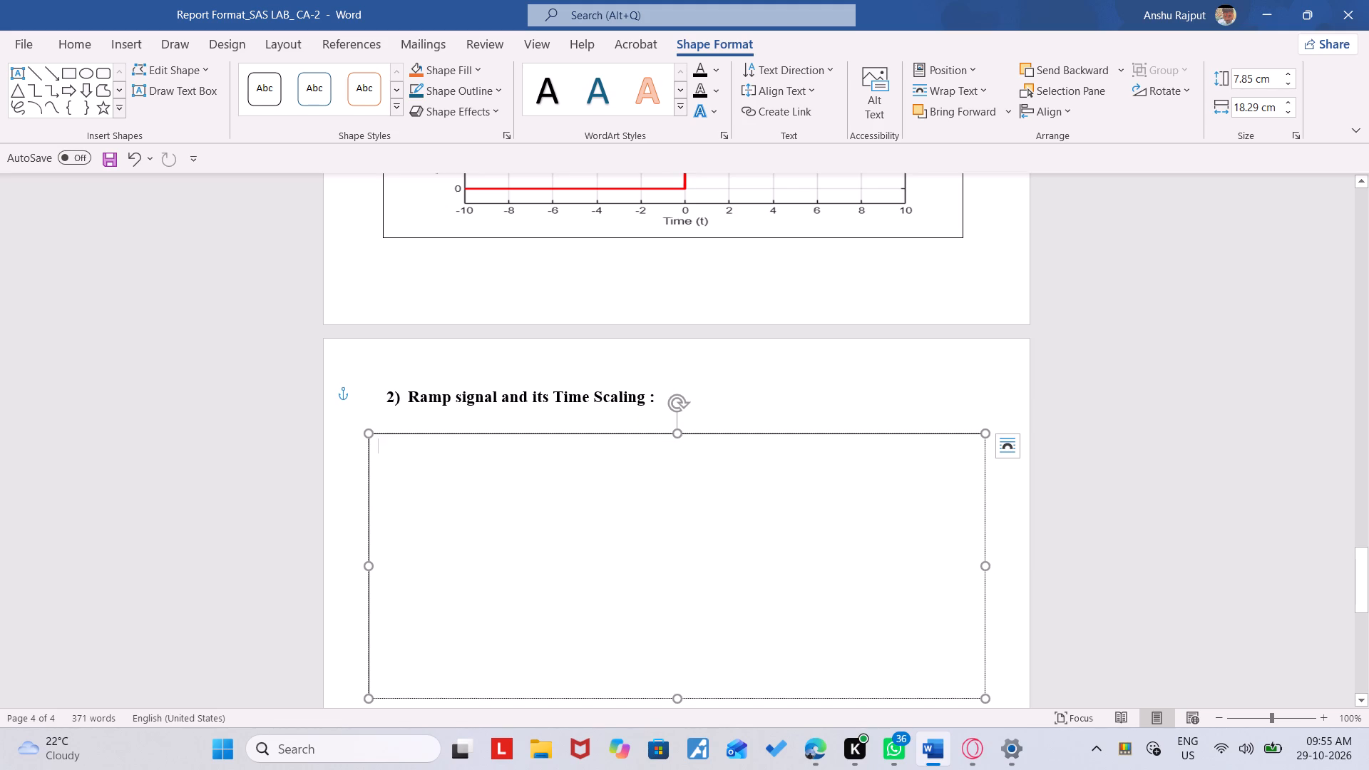
{"action": "left_click", "coordinate": [112, 35]}
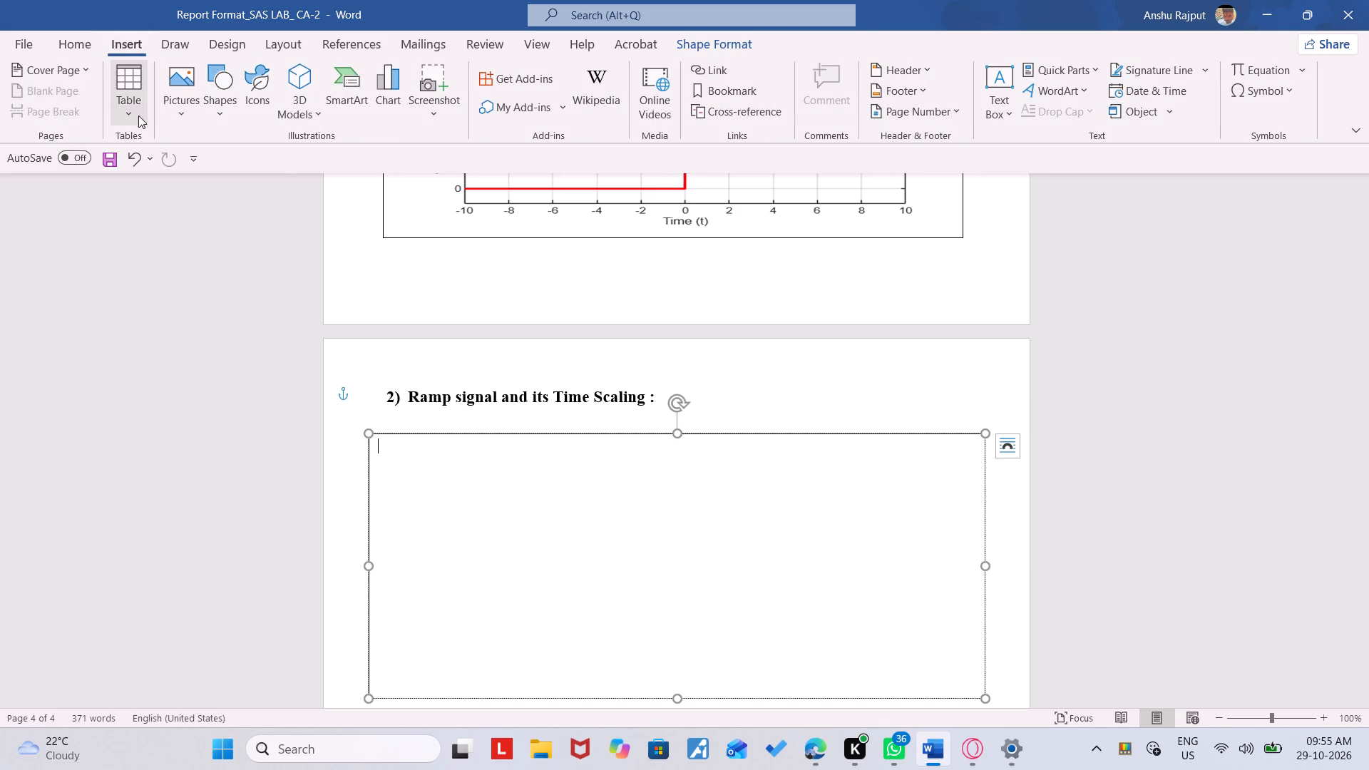
{"action": "left_click", "coordinate": [175, 110]}
{"action": "left_click", "coordinate": [180, 167]}
{"action": "scroll", "coordinate": [287, 265], "scroll_direction": "down", "scroll_amount": 3}
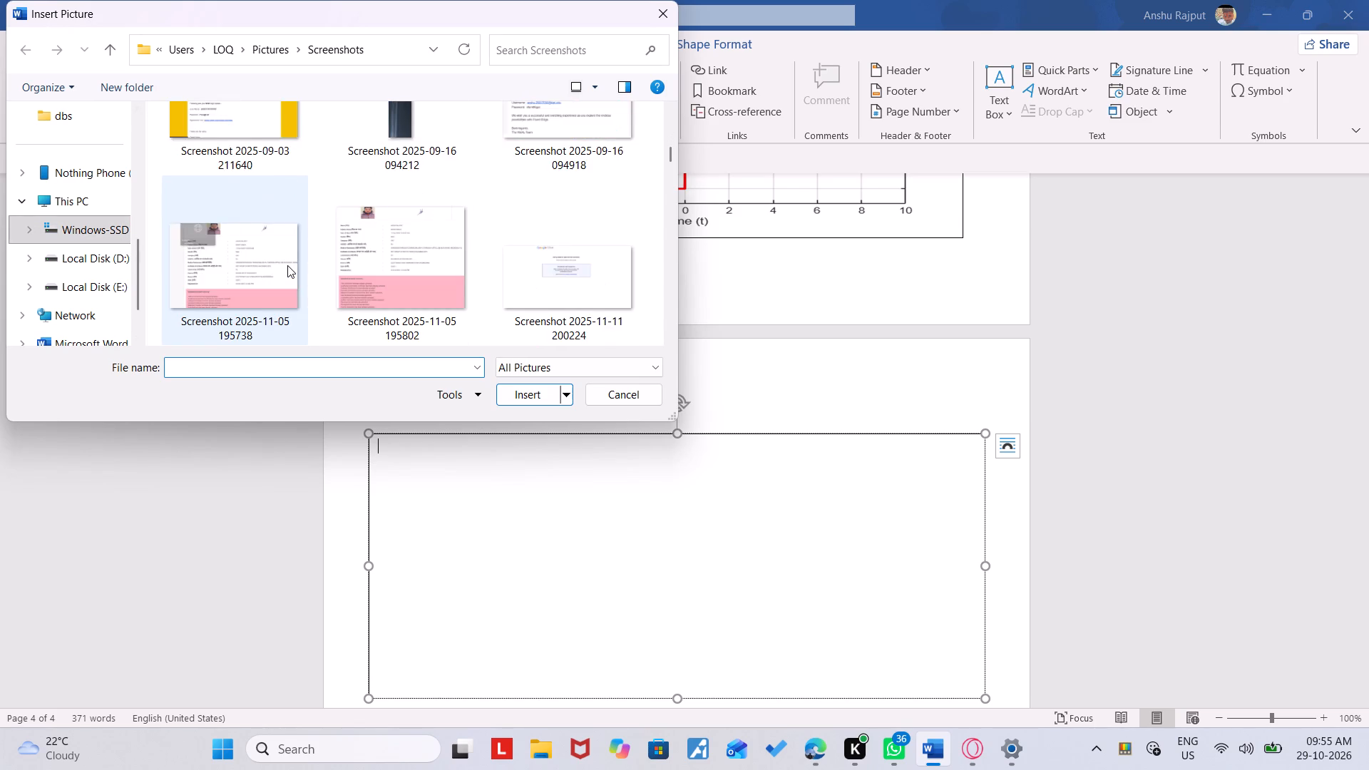
{"action": "scroll", "coordinate": [287, 265], "scroll_direction": "down", "scroll_amount": 9}
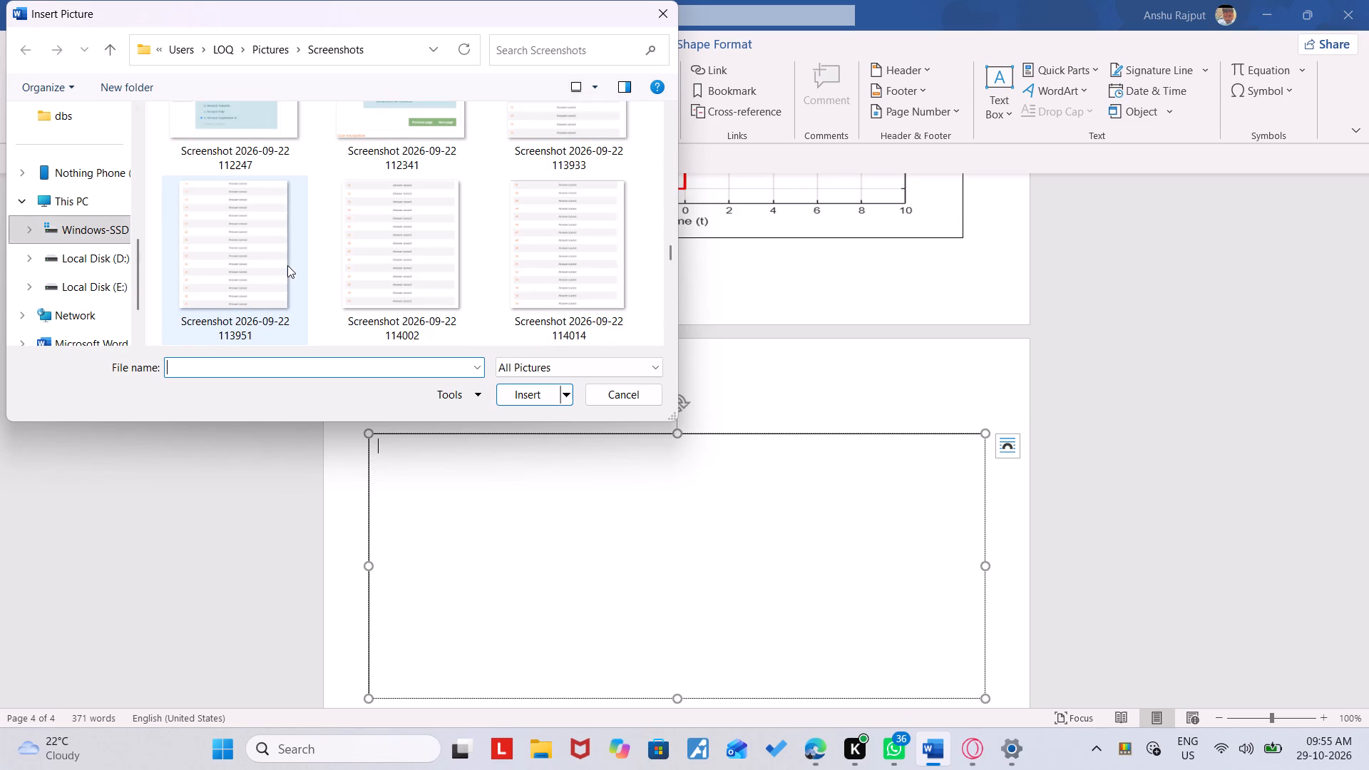
{"action": "scroll", "coordinate": [287, 265], "scroll_direction": "down", "scroll_amount": 4}
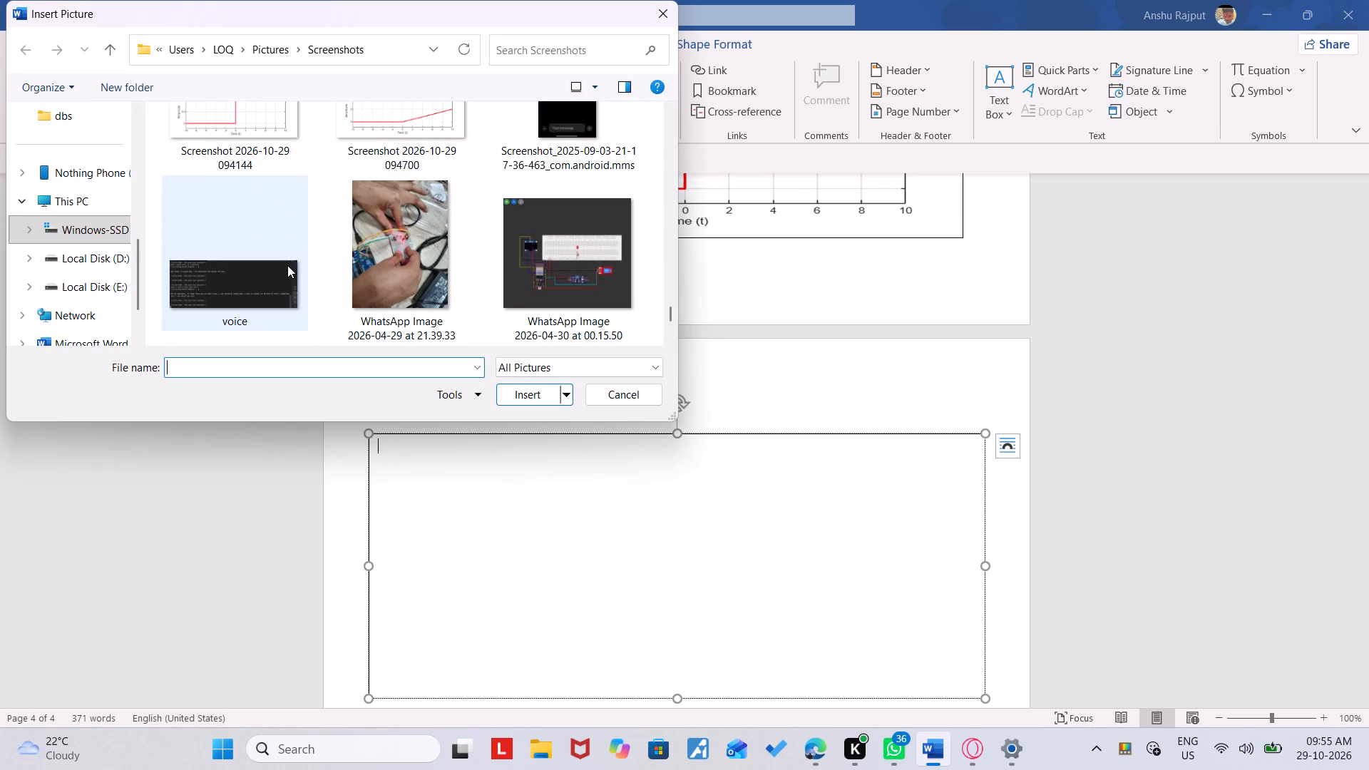
{"action": "scroll", "coordinate": [402, 235], "scroll_direction": "up", "scroll_amount": 1}
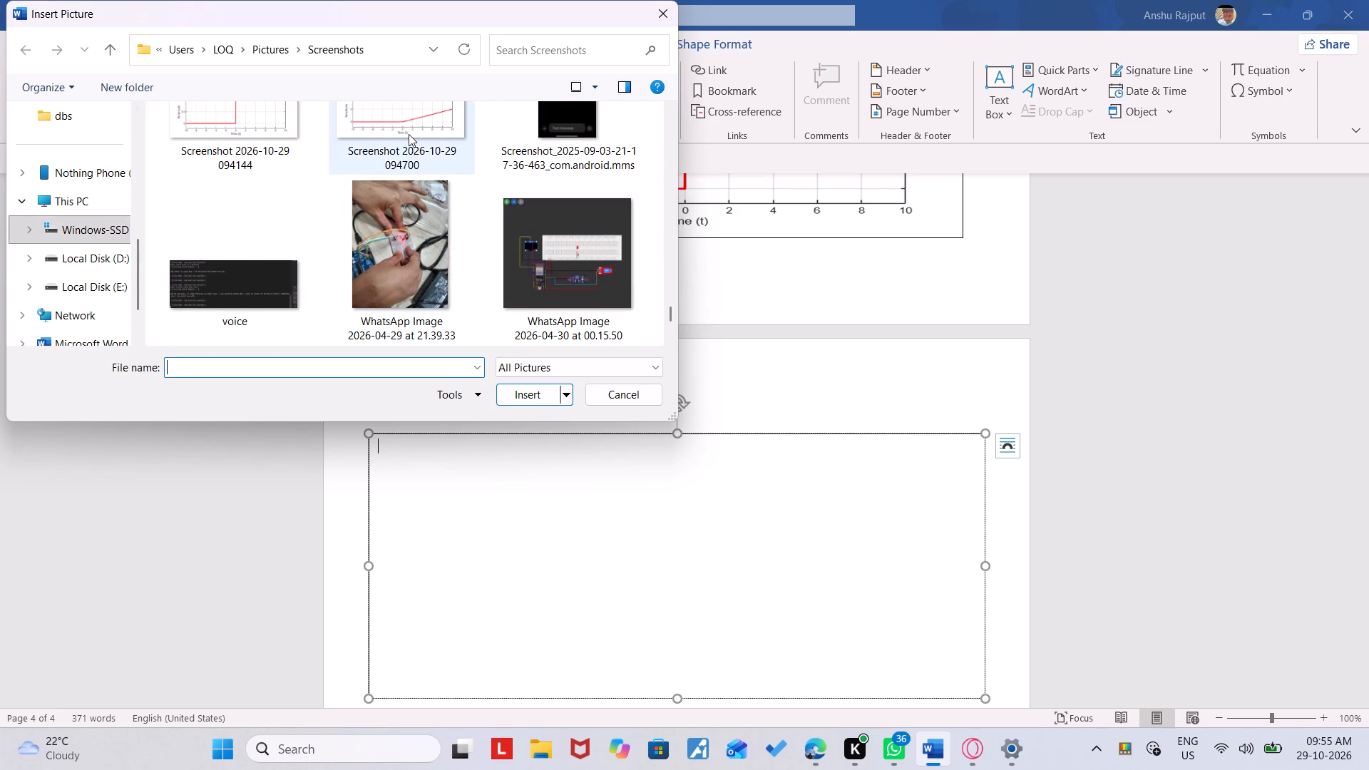
{"action": "left_click", "coordinate": [409, 134]}
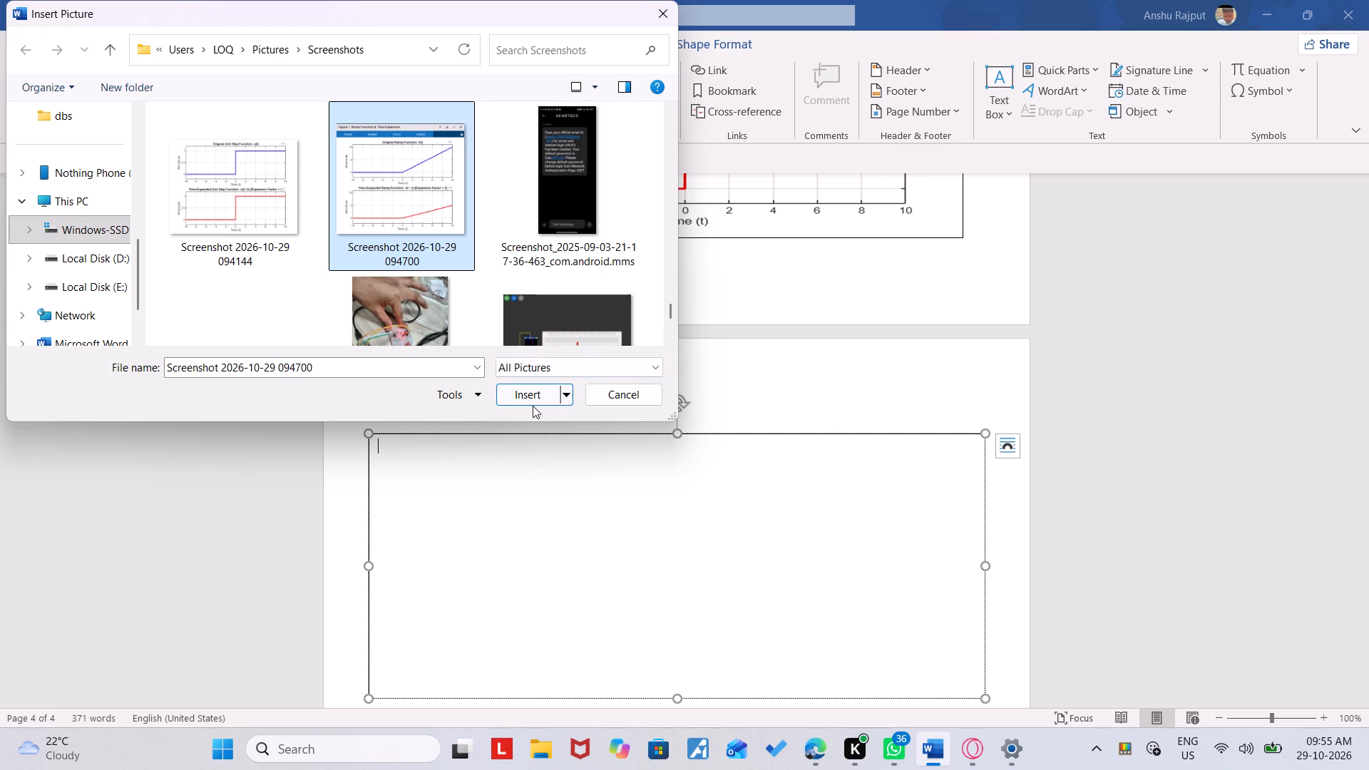
{"action": "left_click", "coordinate": [533, 405]}
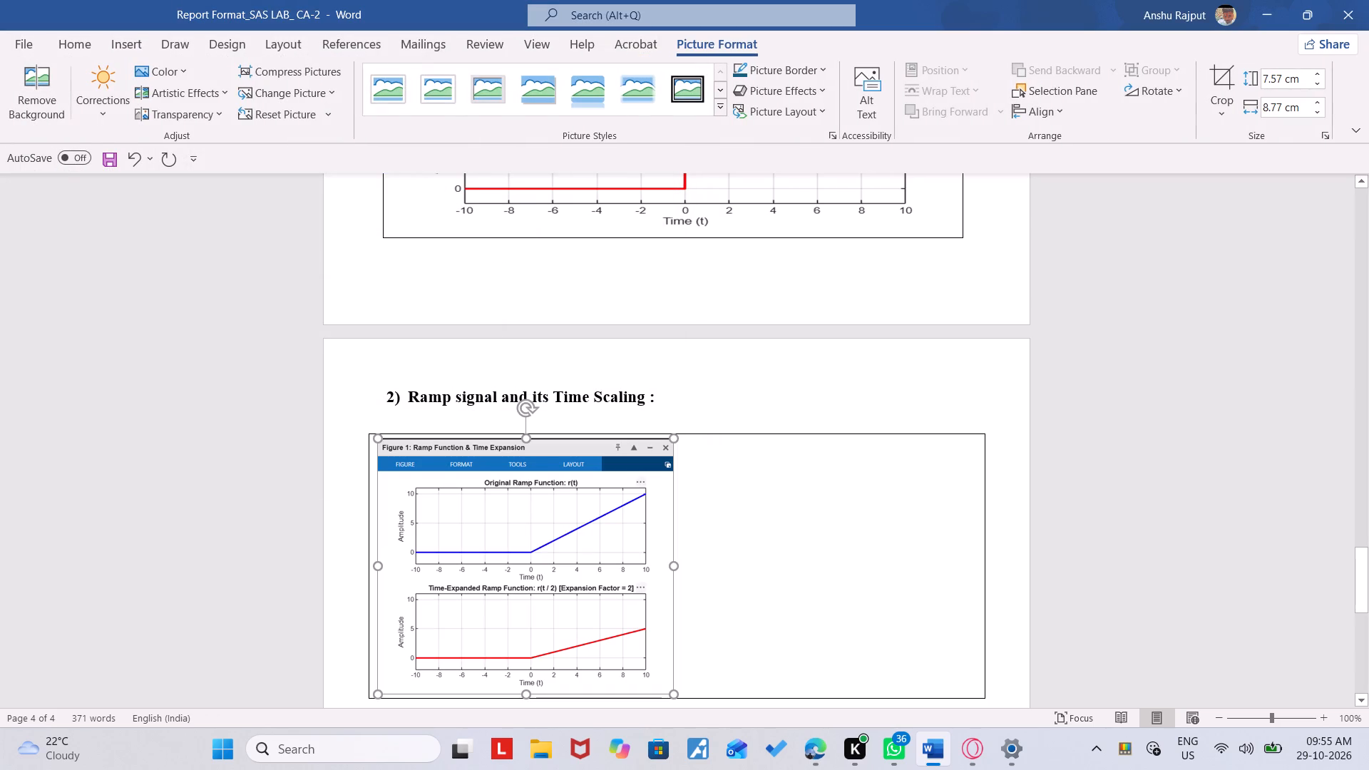
Stretch the ramp plot picture to about 17.3 cm wide and make it taller, past the bottom edge of its text box.
{"action": "left_click_drag", "start_coordinate": [675, 565], "coordinate": [823, 595]}
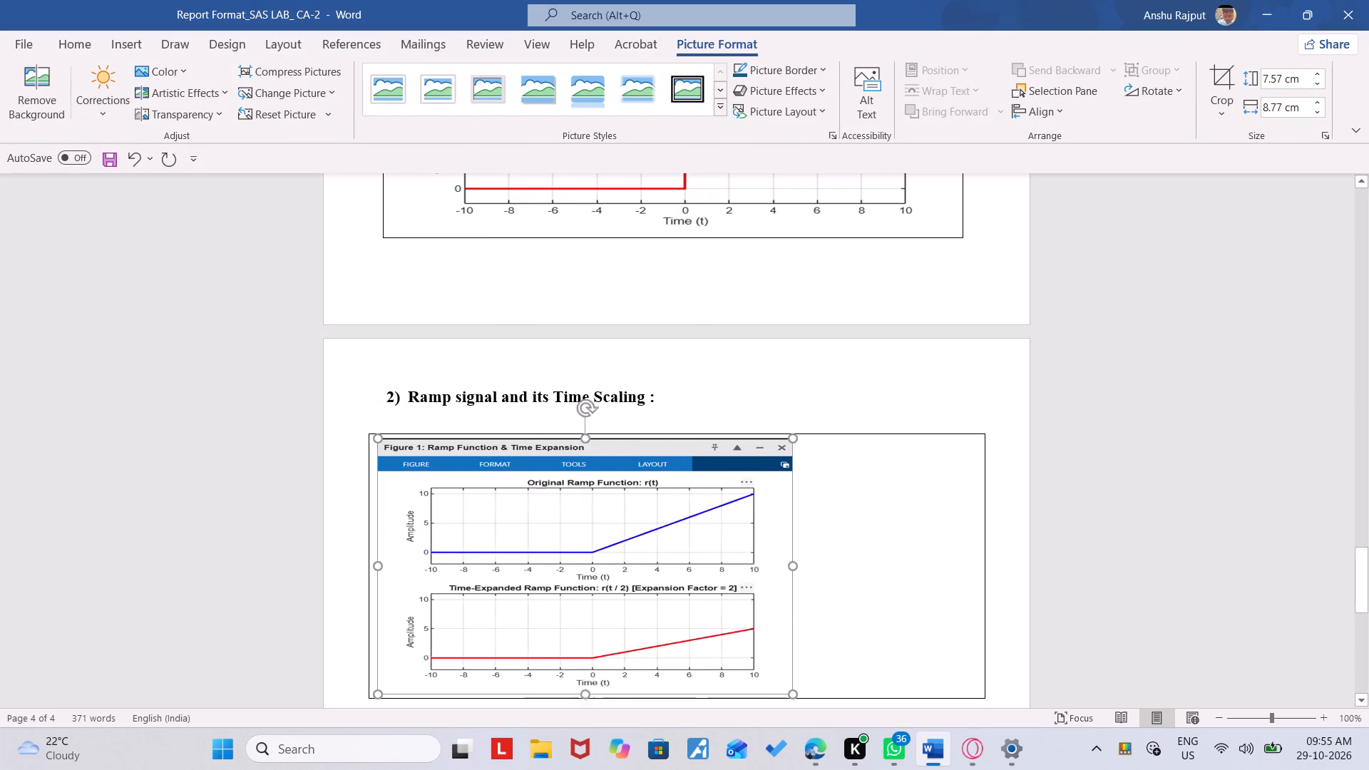
{"action": "left_click_drag", "start_coordinate": [823, 595], "coordinate": [960, 615]}
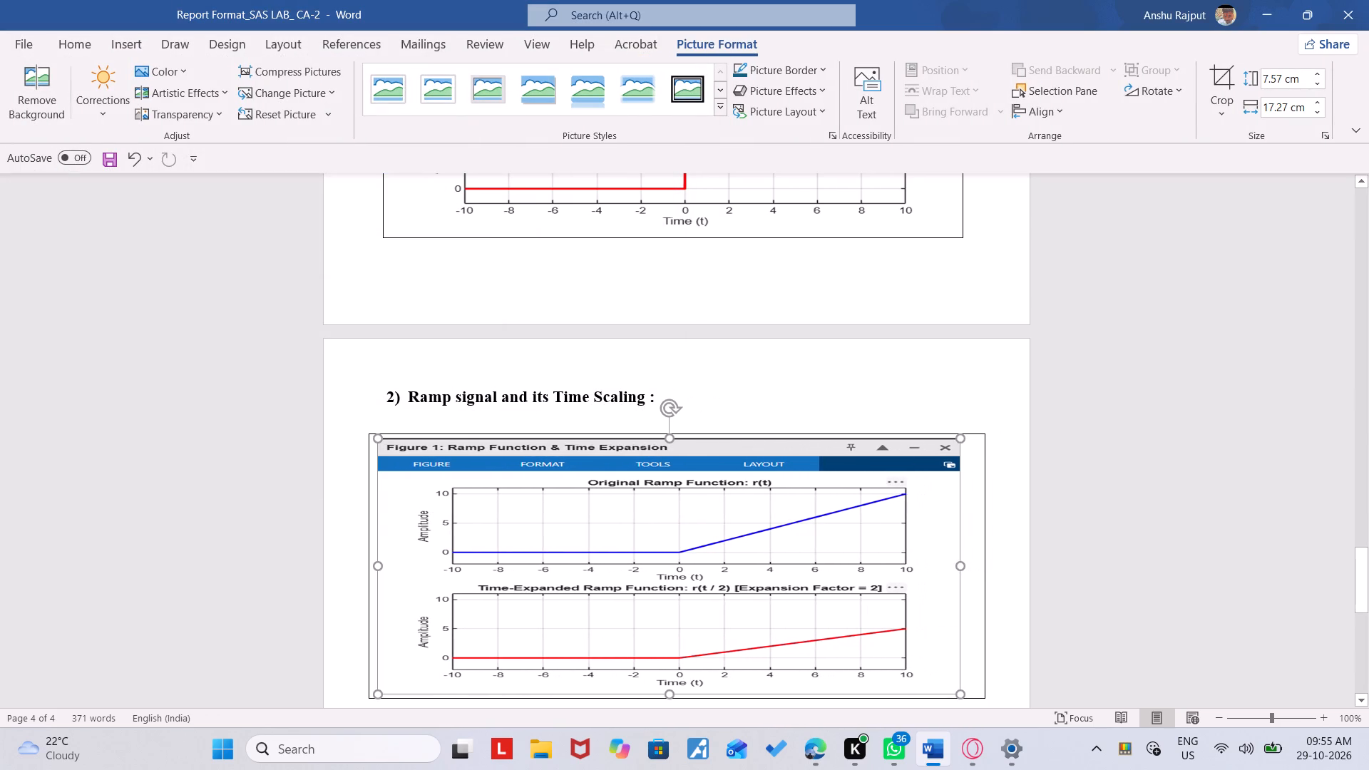
{"action": "scroll", "coordinate": [1113, 515], "scroll_direction": "down", "scroll_amount": 1}
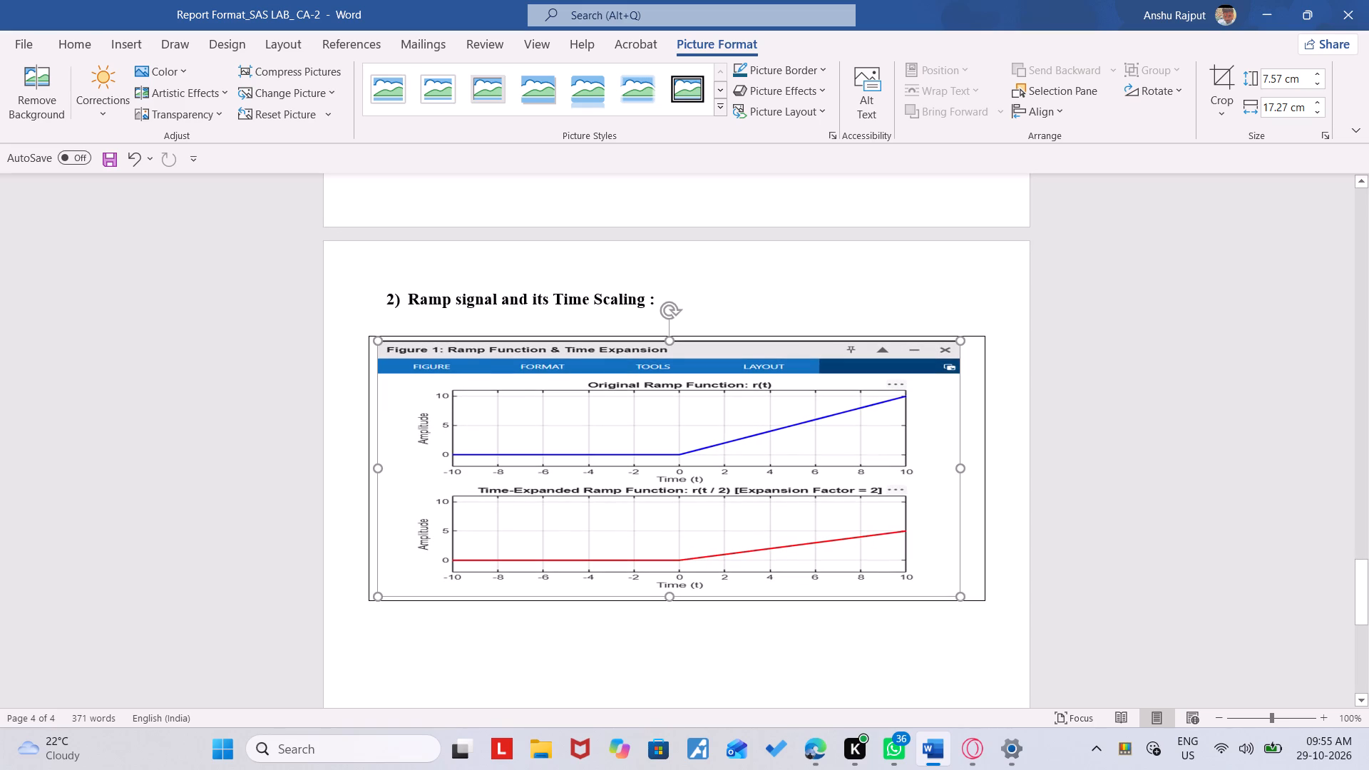
{"action": "left_click", "coordinate": [672, 594]}
{"action": "left_click_drag", "start_coordinate": [672, 594], "coordinate": [670, 606]}
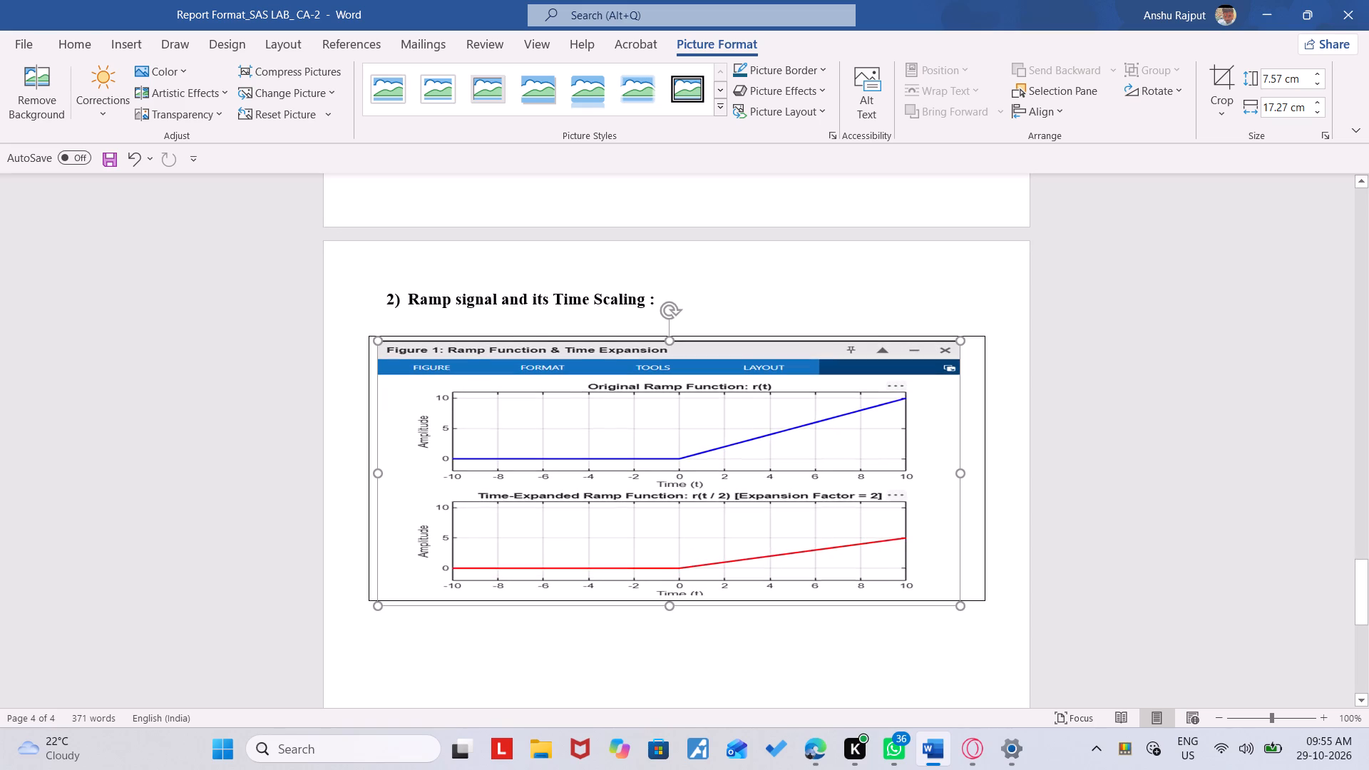
{"action": "left_click_drag", "start_coordinate": [670, 606], "coordinate": [674, 648]}
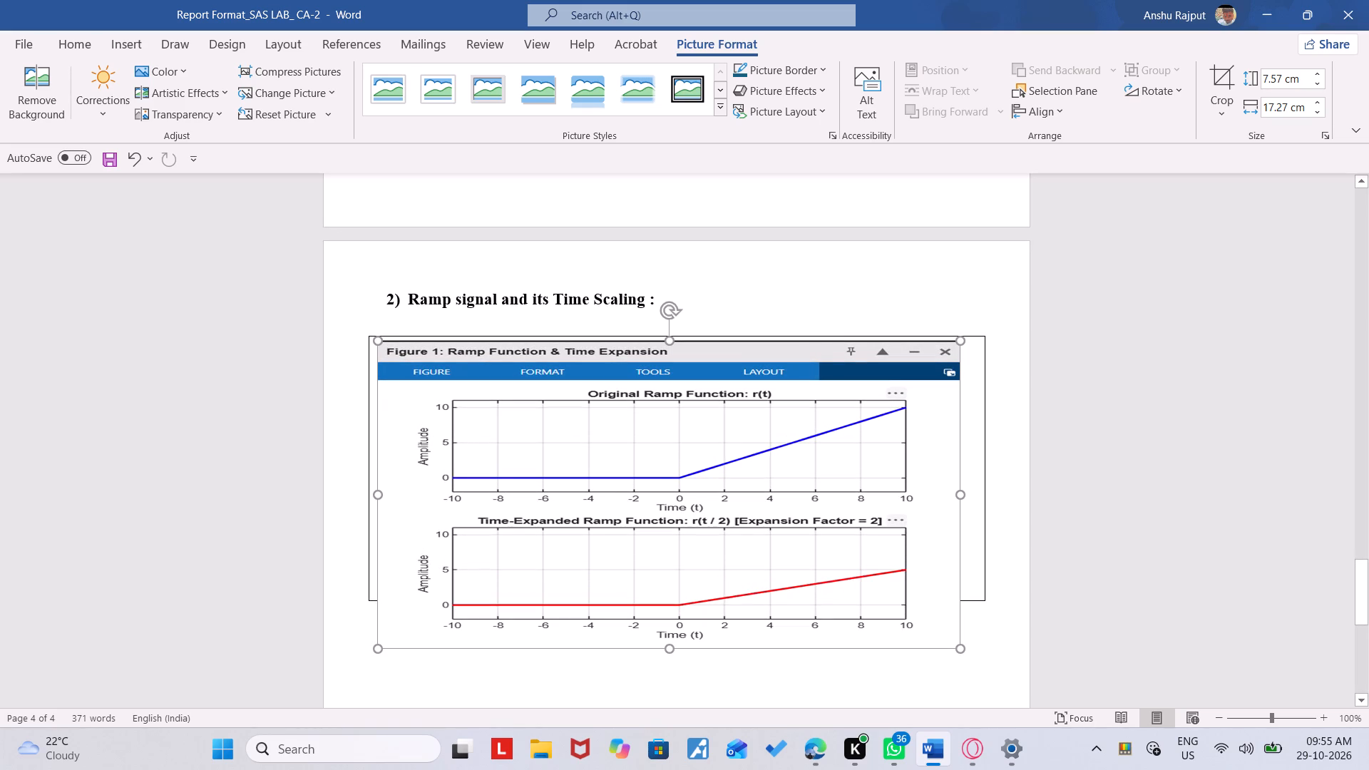
{"action": "left_click", "coordinate": [1092, 532]}
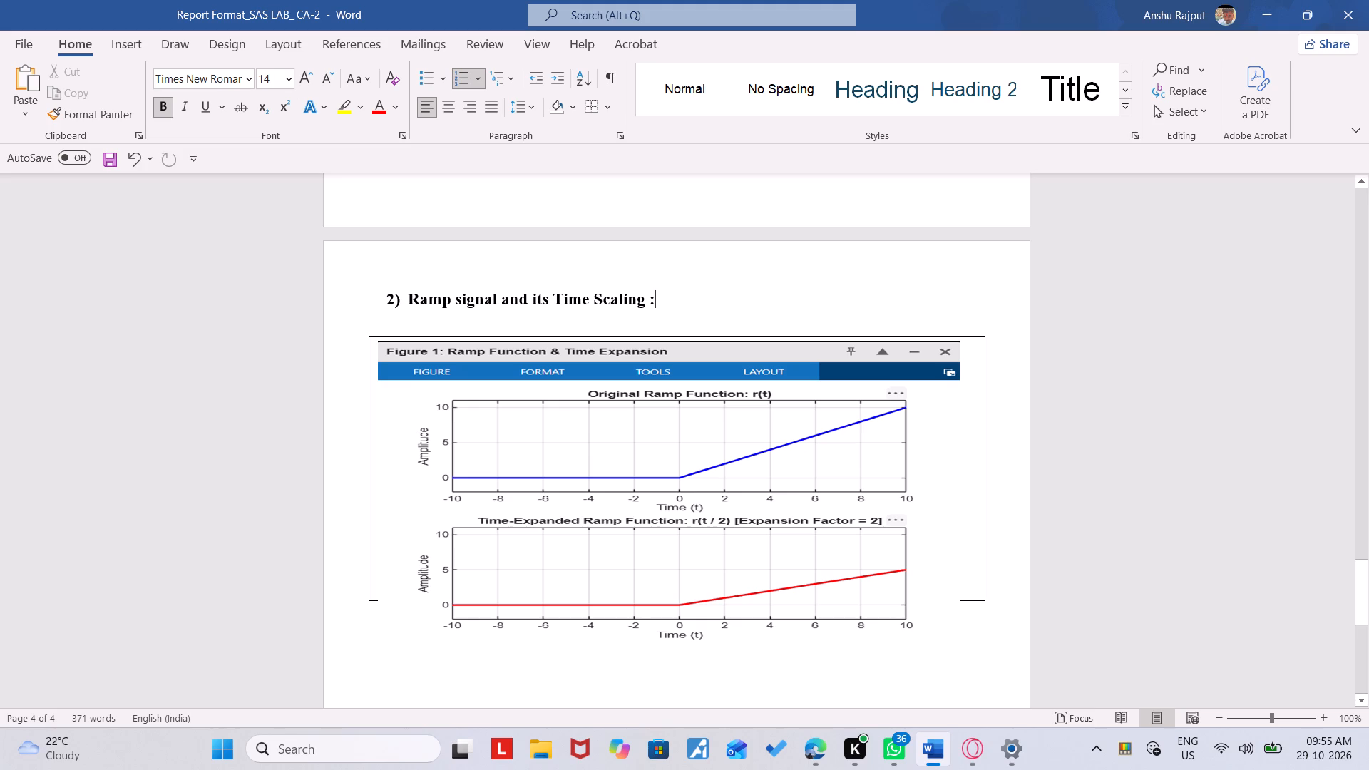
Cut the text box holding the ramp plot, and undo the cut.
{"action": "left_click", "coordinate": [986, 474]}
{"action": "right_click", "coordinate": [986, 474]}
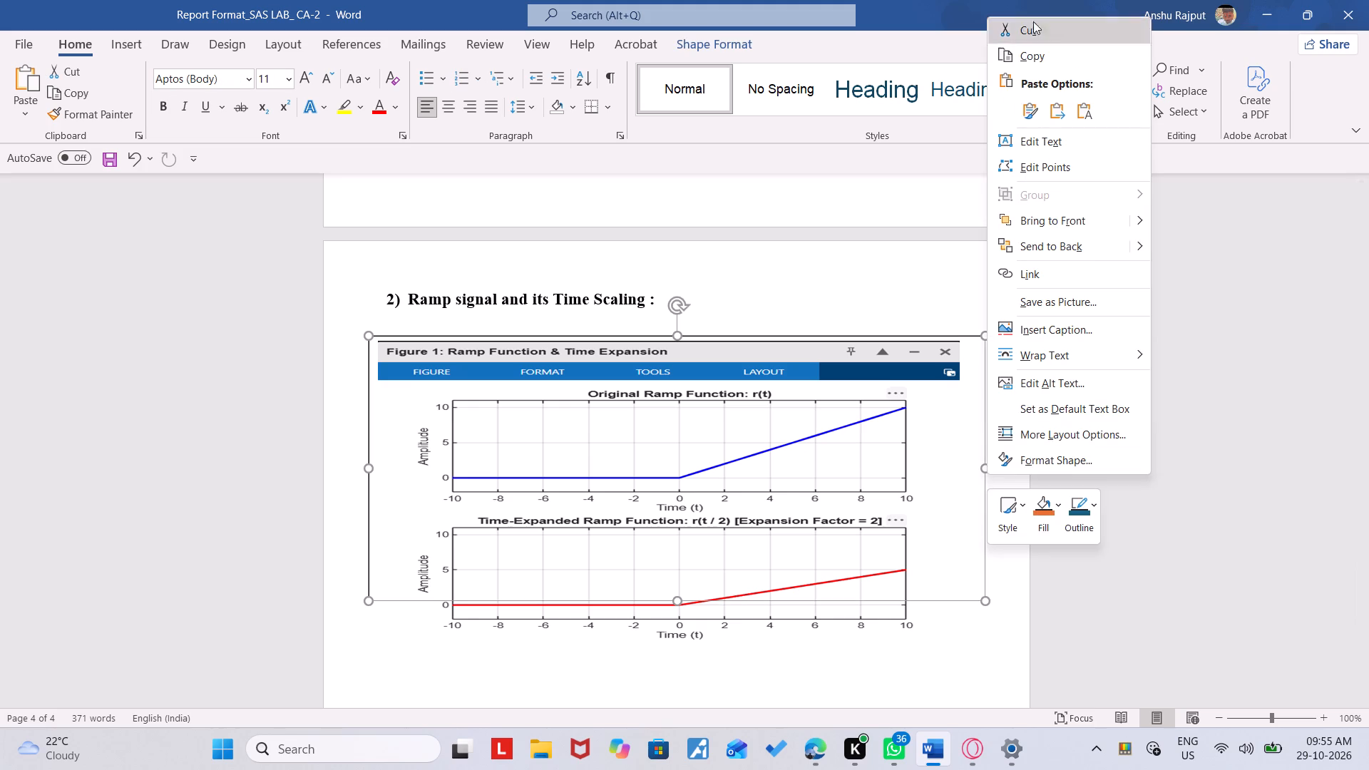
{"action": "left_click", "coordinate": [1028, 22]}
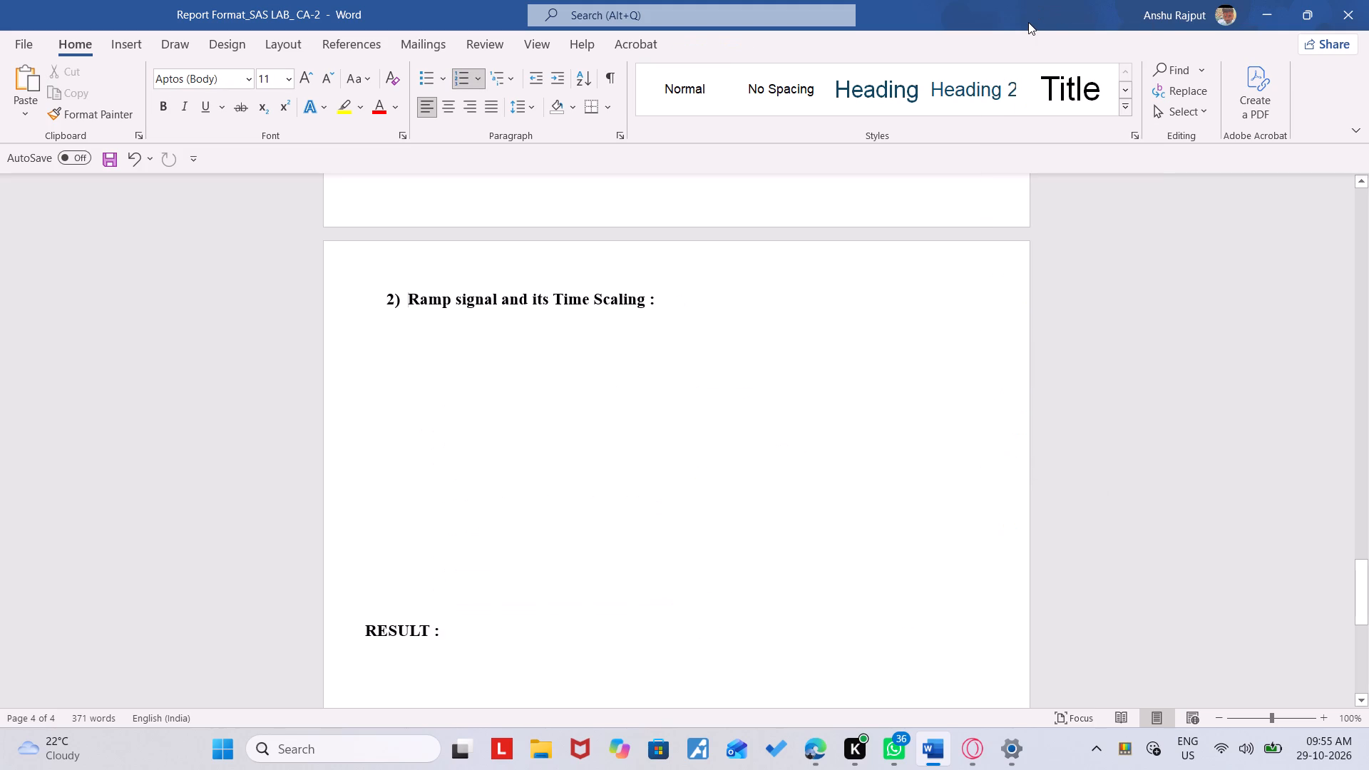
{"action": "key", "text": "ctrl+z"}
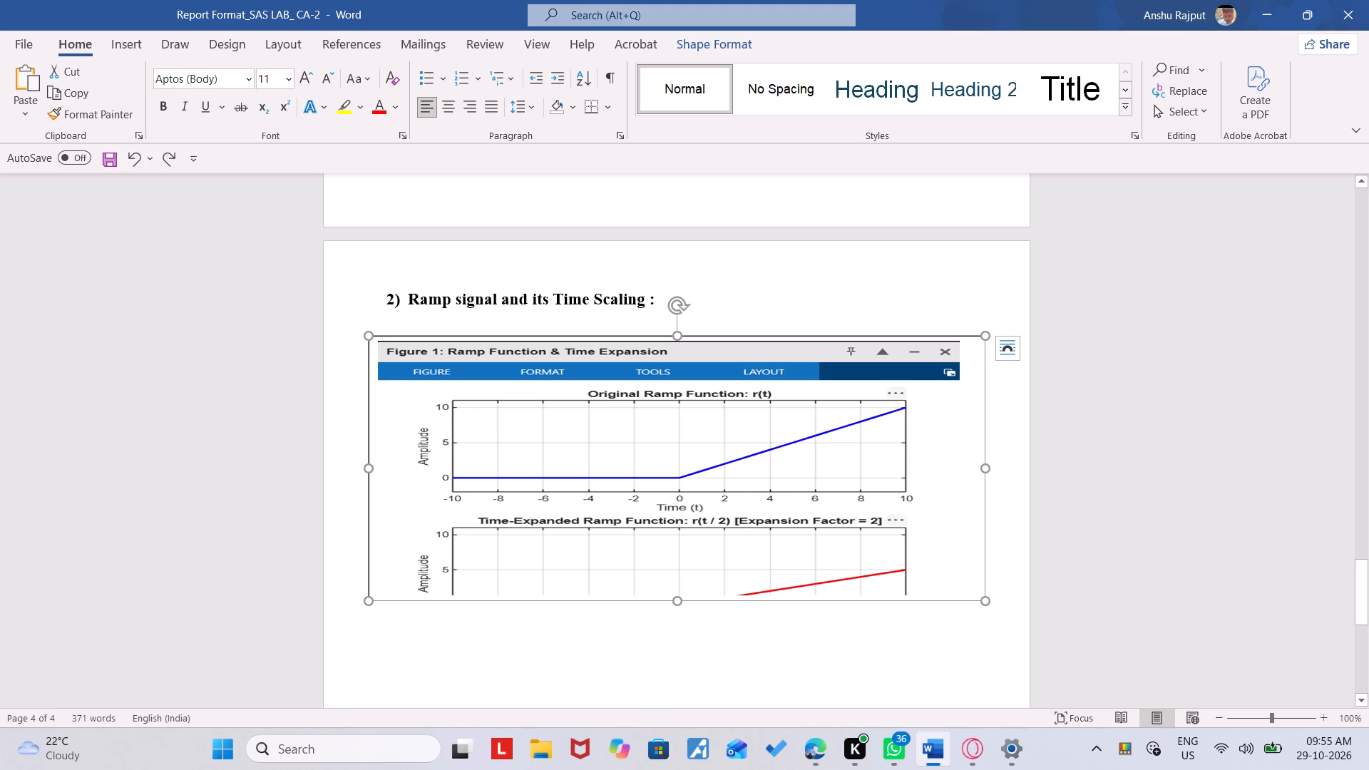
Raise the top edge of the ramp plot's text box slightly, closer to the heading.
{"action": "left_click_drag", "start_coordinate": [679, 341], "coordinate": [679, 334]}
{"action": "left_click_drag", "start_coordinate": [679, 334], "coordinate": [679, 323]}
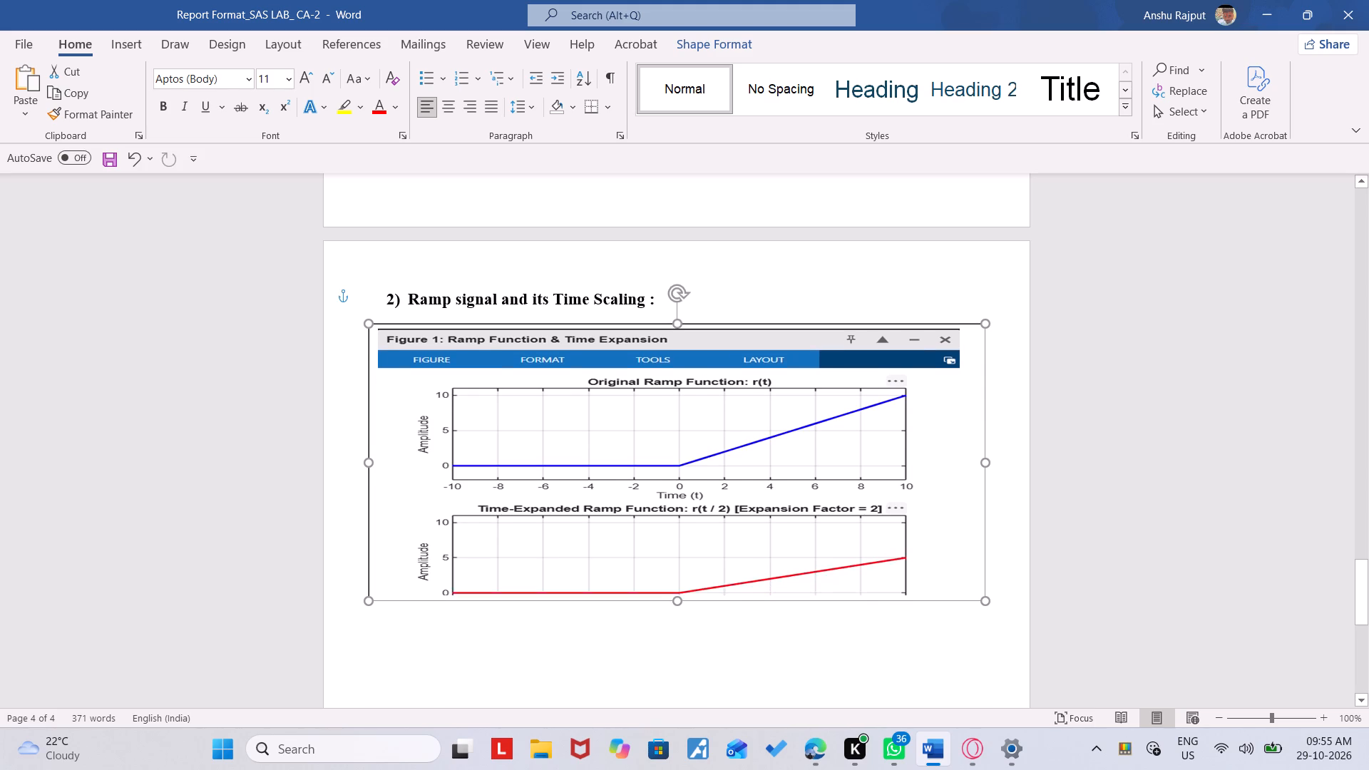
{"action": "left_click_drag", "start_coordinate": [679, 323], "coordinate": [677, 325]}
Widen the ramp plot picture until it reaches just past the text box's right edge.
{"action": "left_click", "coordinate": [882, 542]}
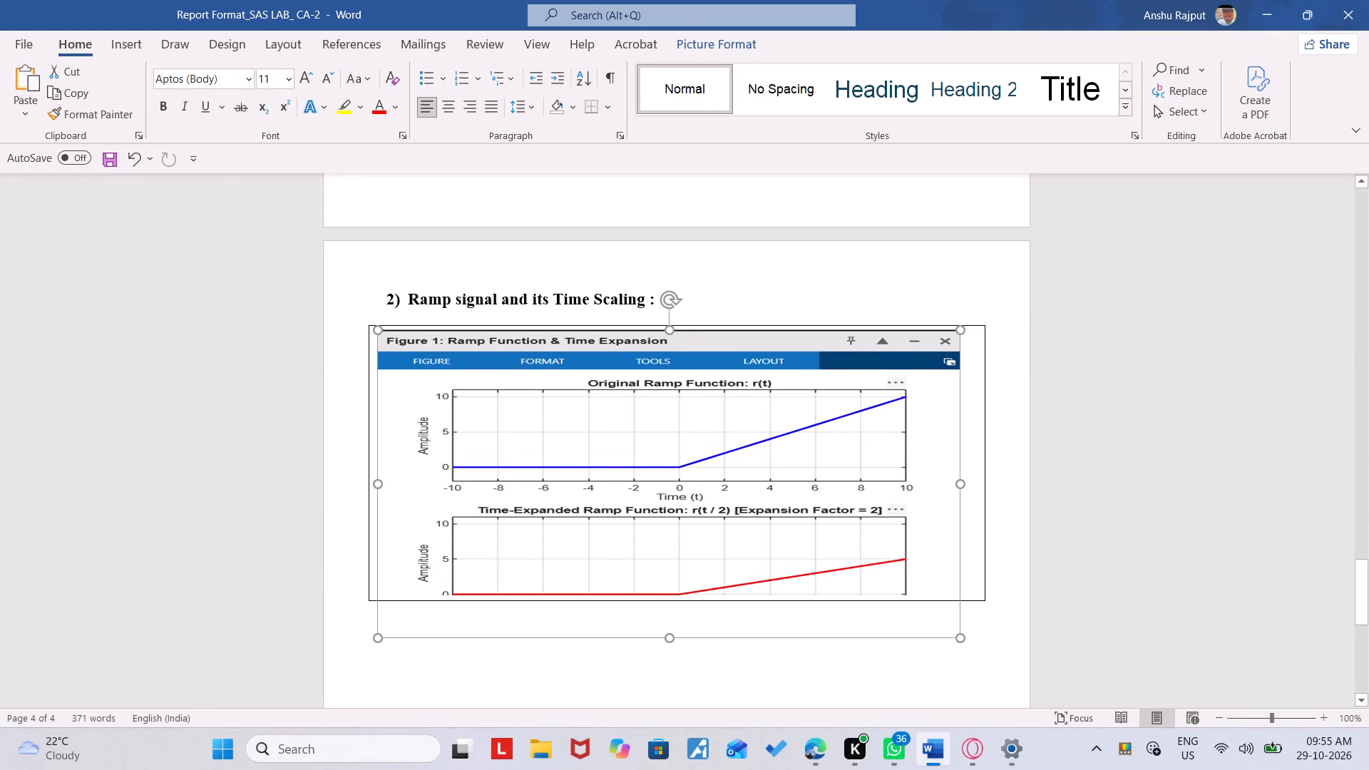
{"action": "left_click_drag", "start_coordinate": [958, 485], "coordinate": [994, 486]}
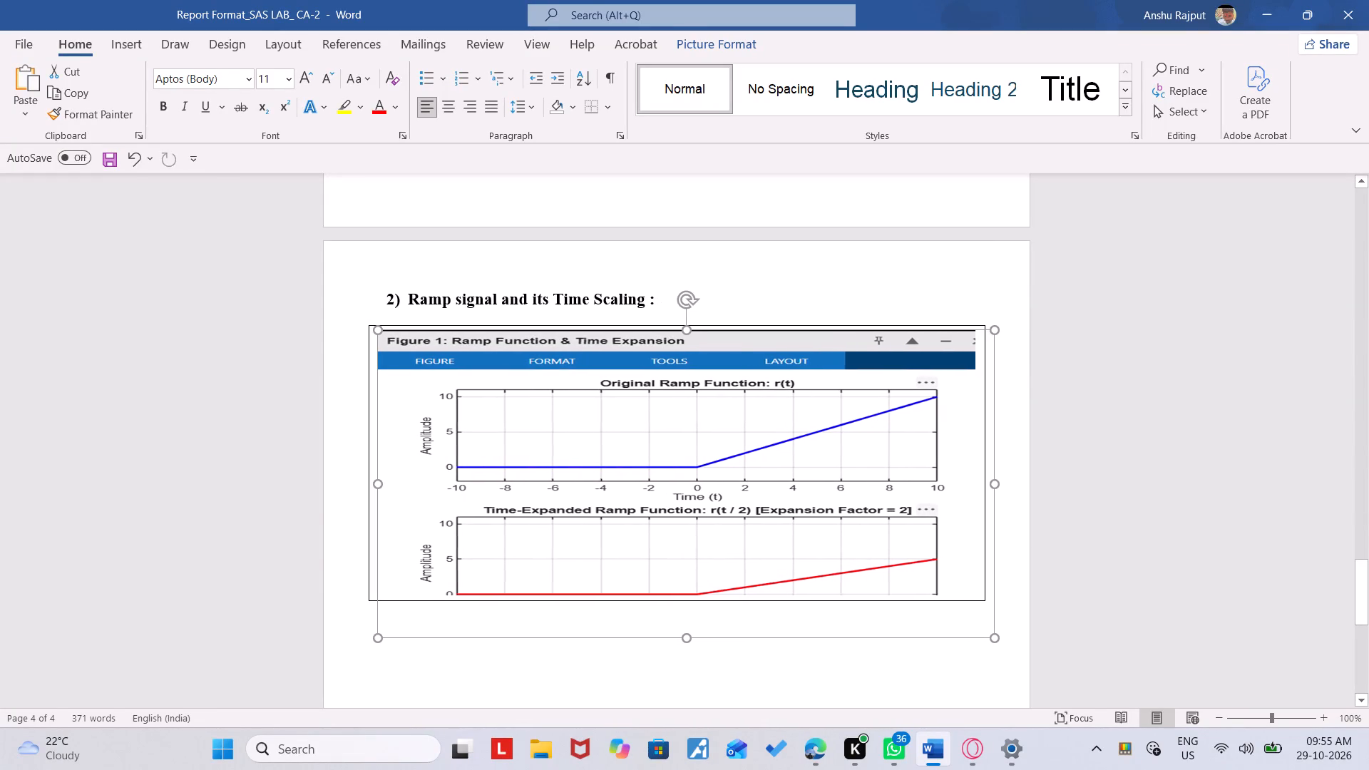
{"action": "left_click_drag", "start_coordinate": [994, 486], "coordinate": [995, 486]}
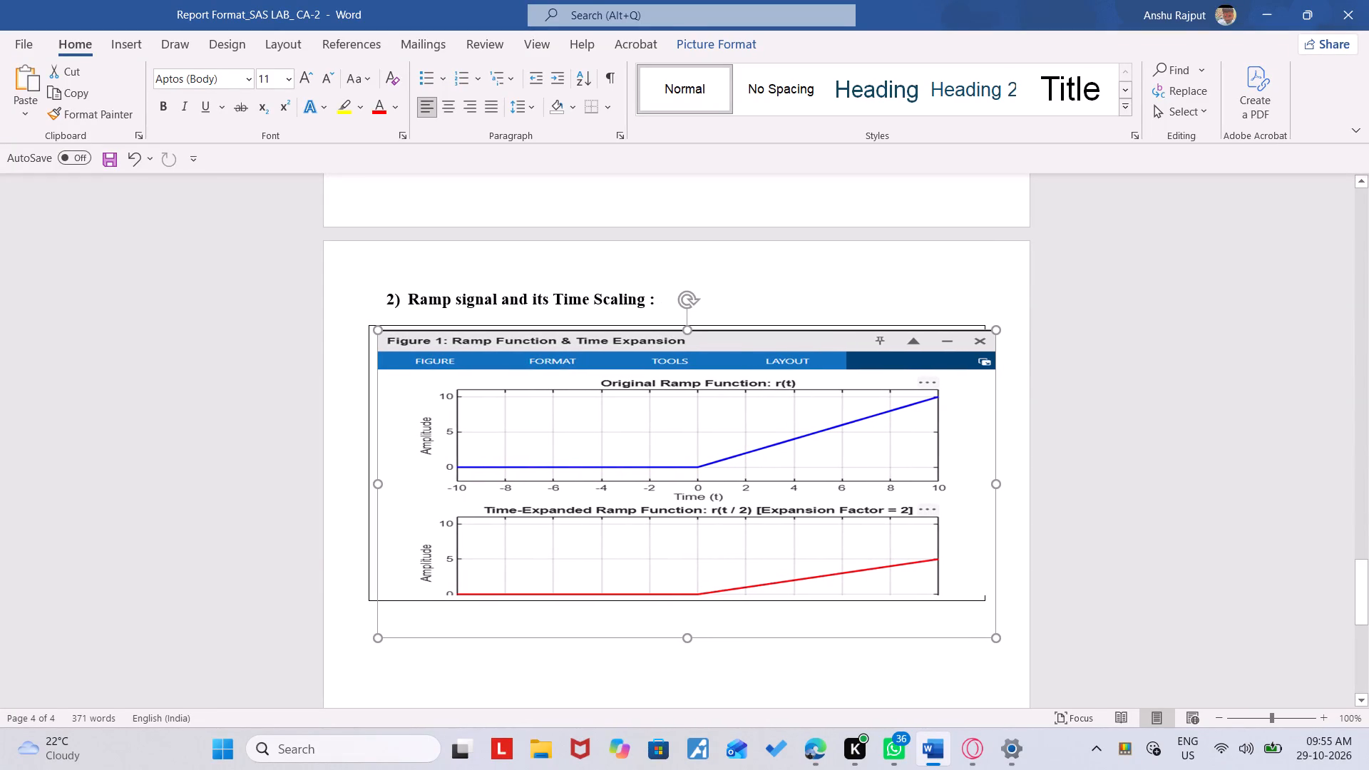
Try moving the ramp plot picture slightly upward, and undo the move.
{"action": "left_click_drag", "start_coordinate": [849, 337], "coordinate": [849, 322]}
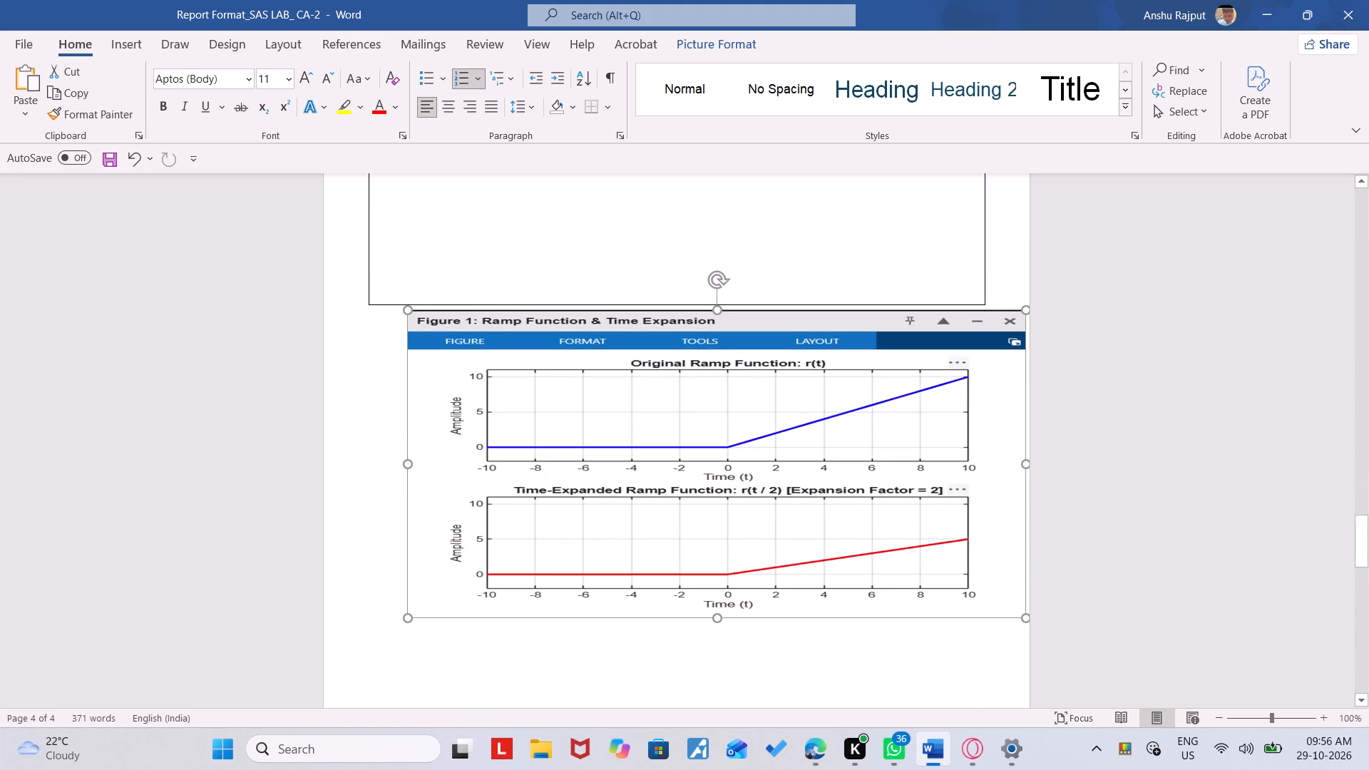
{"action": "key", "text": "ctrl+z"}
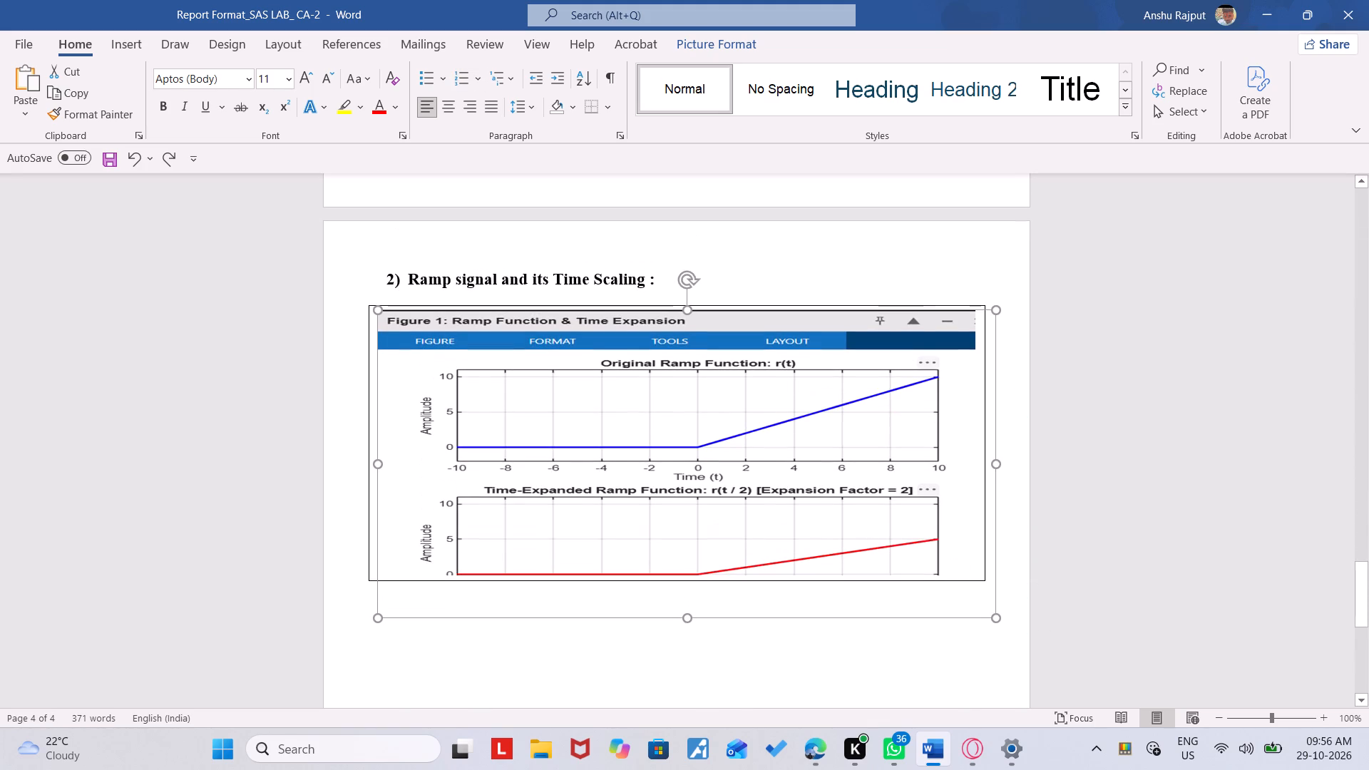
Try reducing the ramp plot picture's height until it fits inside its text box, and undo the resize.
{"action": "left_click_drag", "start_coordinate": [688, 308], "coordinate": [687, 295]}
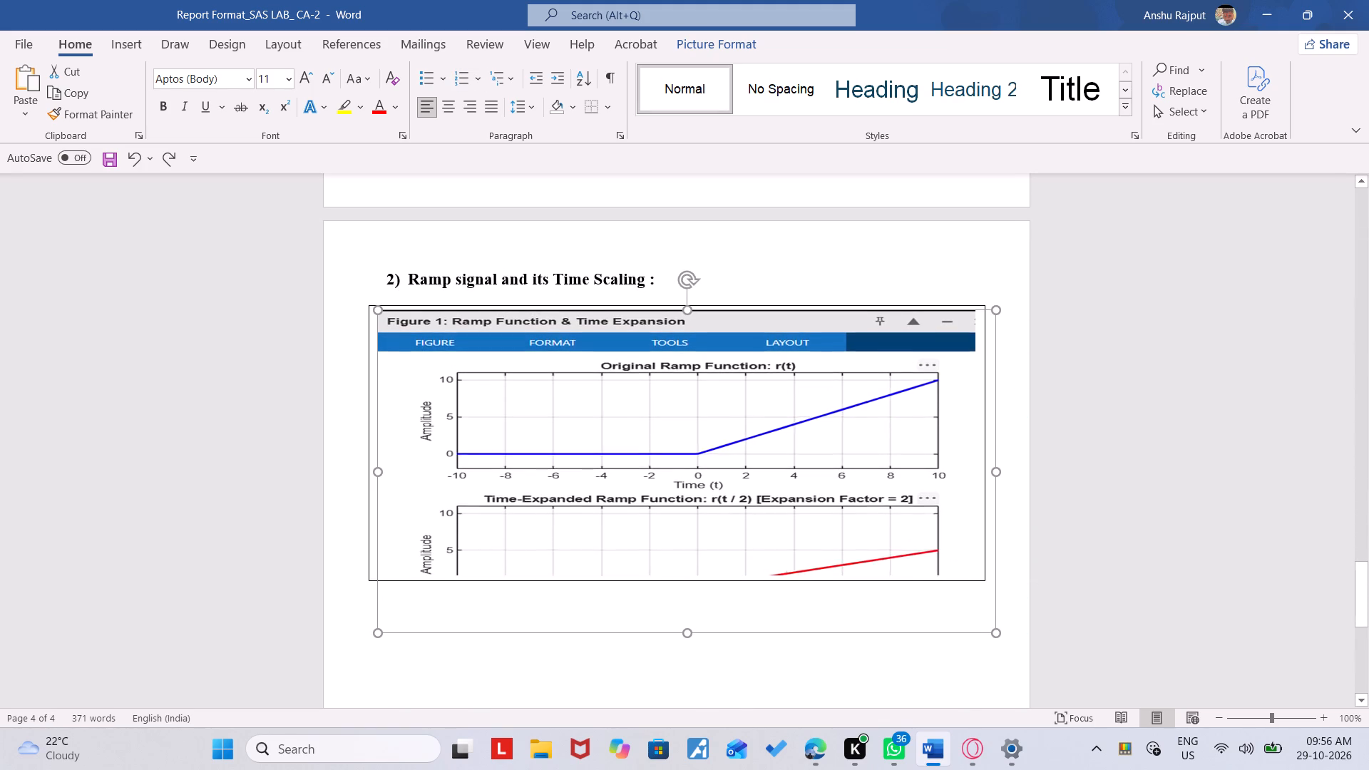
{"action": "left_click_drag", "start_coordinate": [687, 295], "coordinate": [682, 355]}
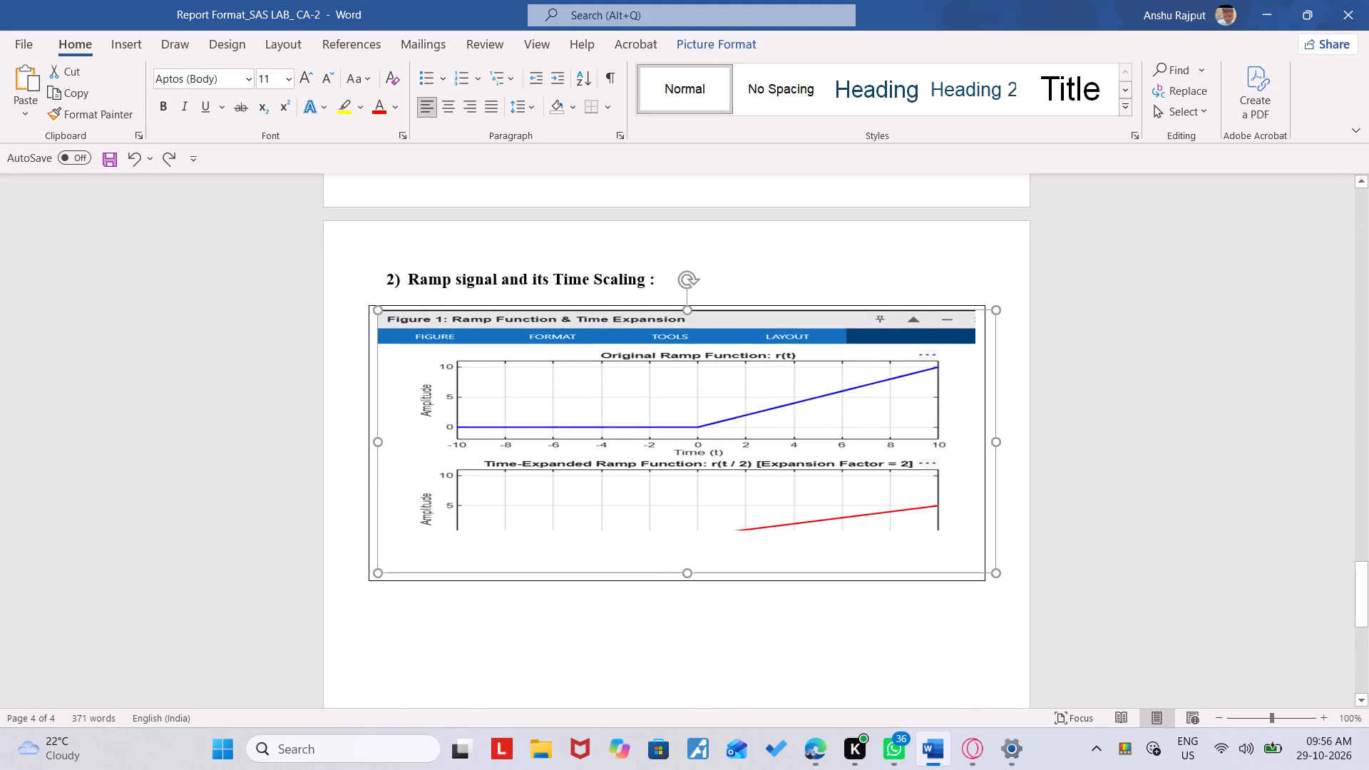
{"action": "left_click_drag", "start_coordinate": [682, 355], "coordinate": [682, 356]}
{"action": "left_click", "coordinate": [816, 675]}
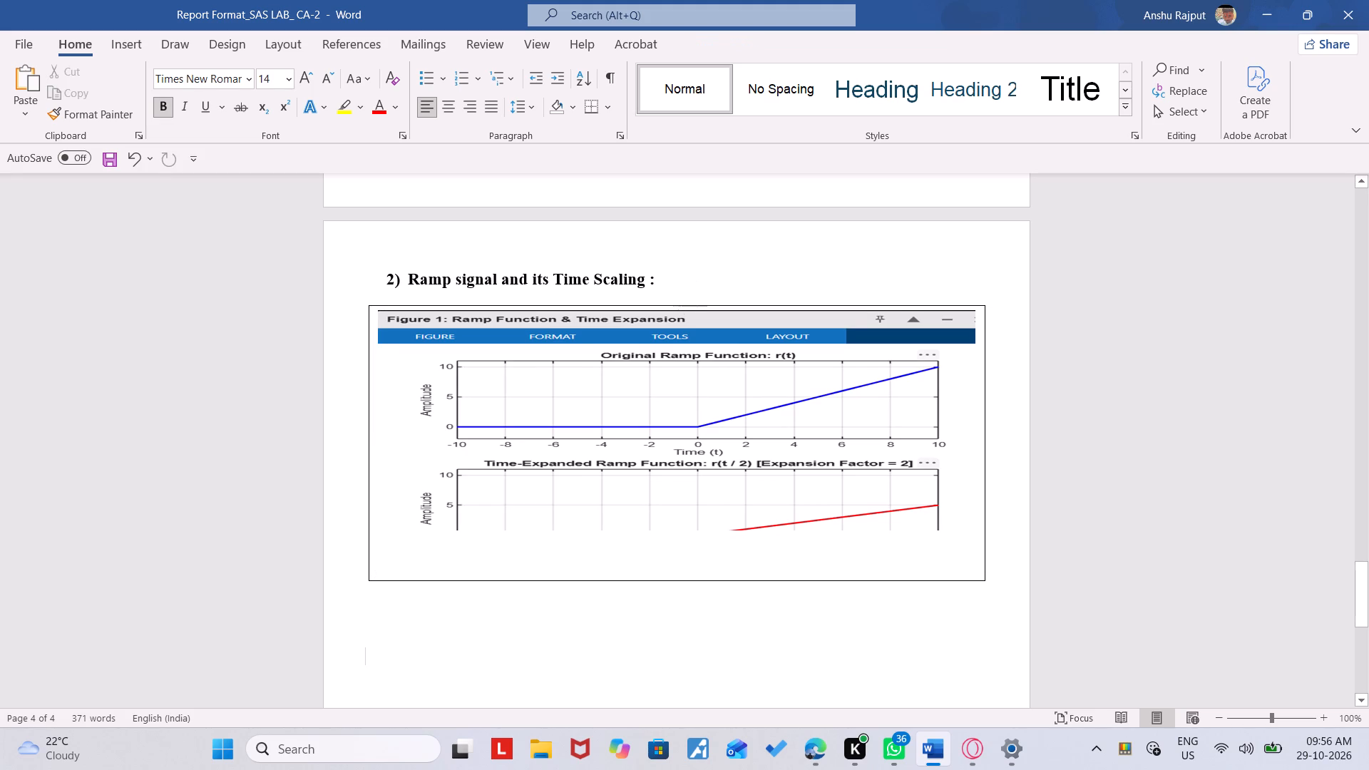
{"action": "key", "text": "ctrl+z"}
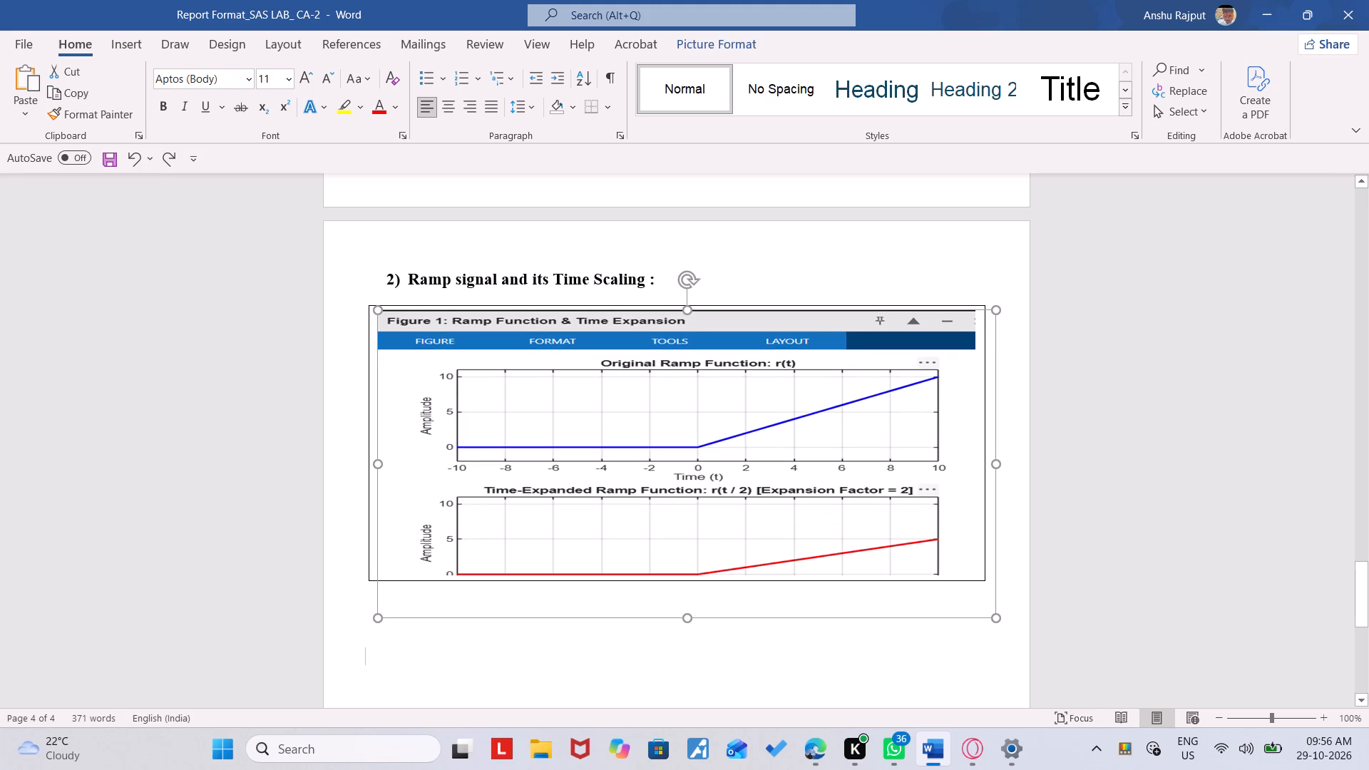
Shrink the ramp plot picture in both width and height so it fits inside its text box, just above the bottom edge.
{"action": "left_click_drag", "start_coordinate": [404, 535], "coordinate": [389, 523]}
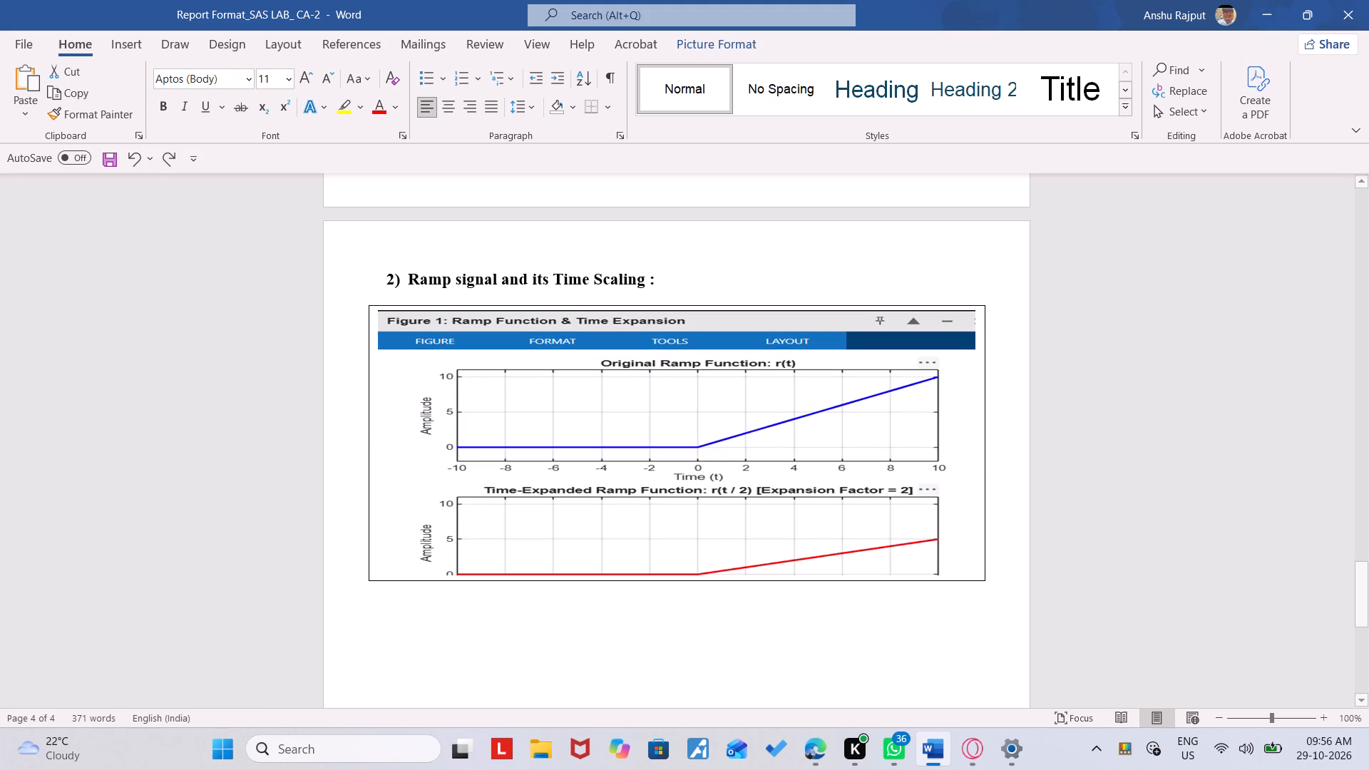
{"action": "left_click_drag", "start_coordinate": [381, 617], "coordinate": [459, 540]}
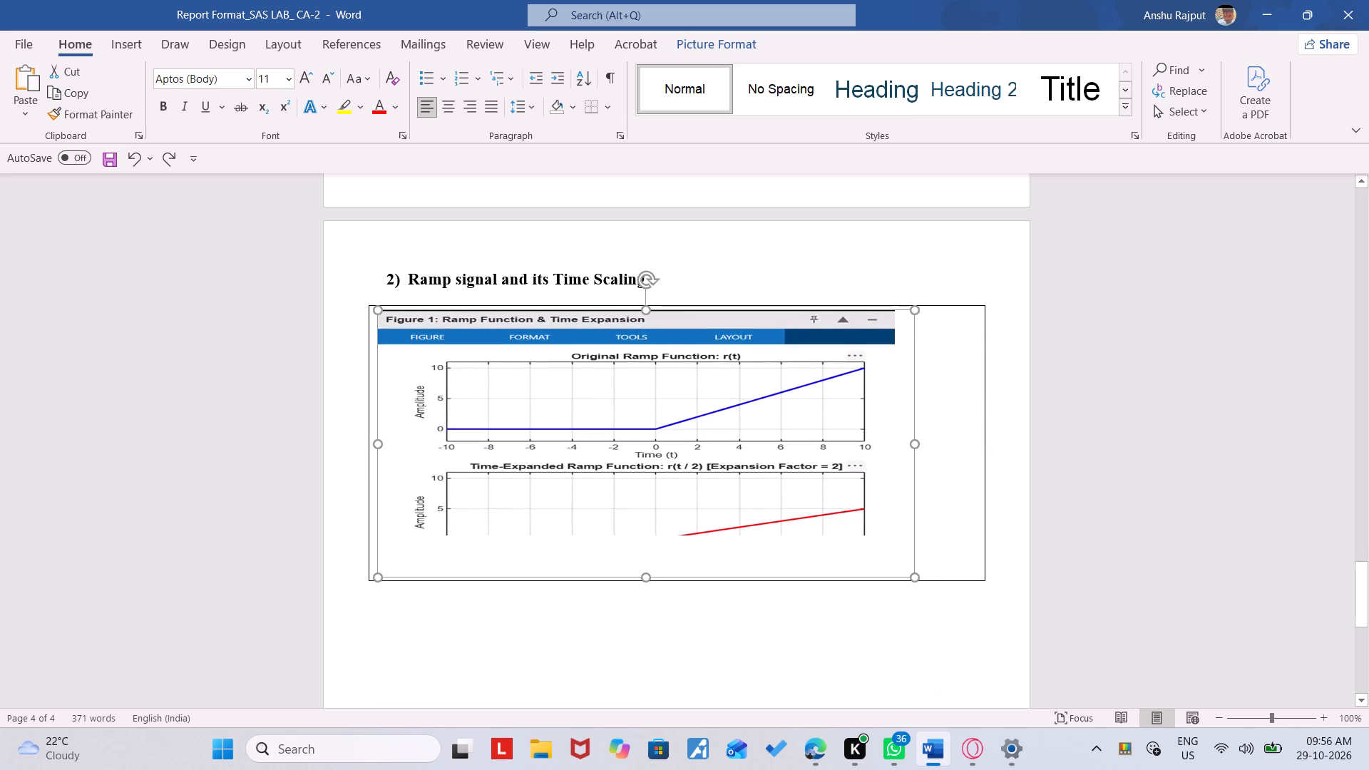
{"action": "left_click_drag", "start_coordinate": [459, 540], "coordinate": [460, 539]}
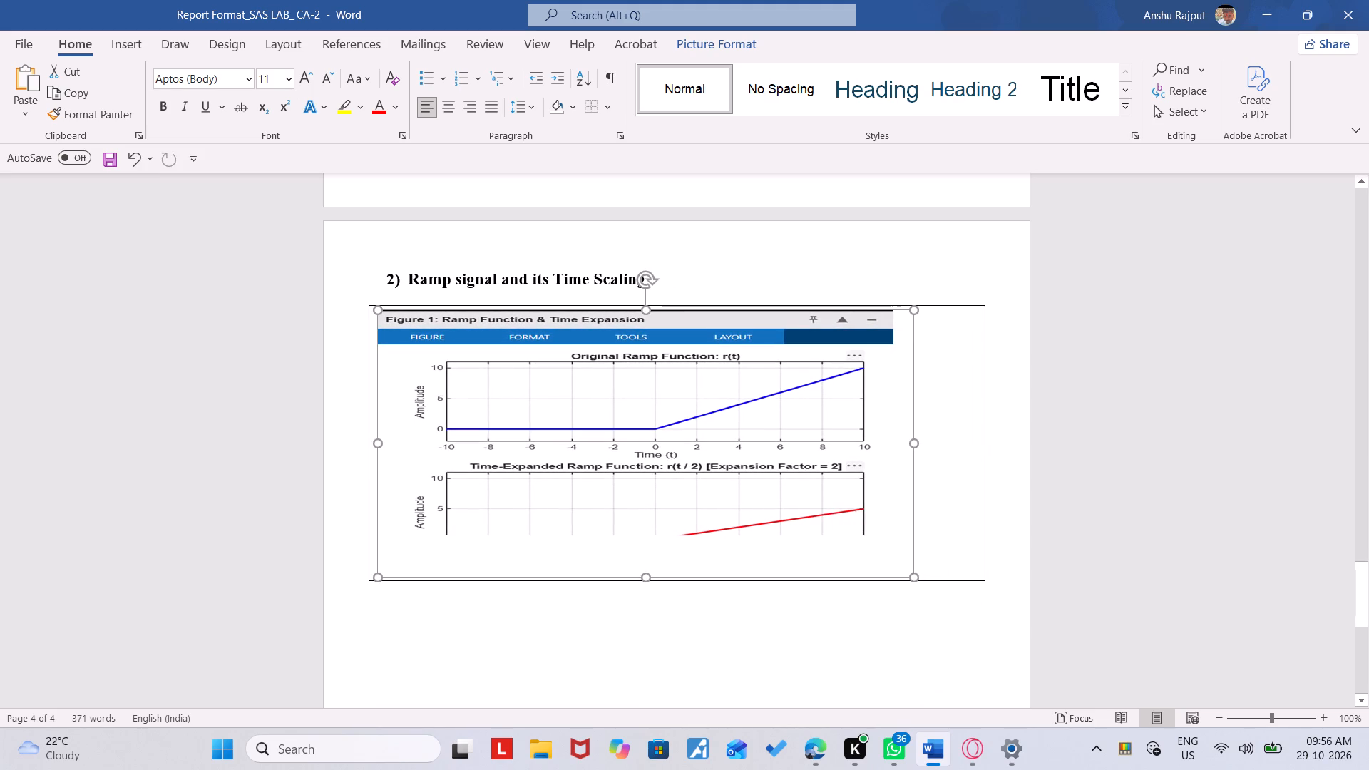
Narrow the ramp plot's text box so its right edge sits just past the picture's right edge.
{"action": "left_click", "coordinate": [978, 566]}
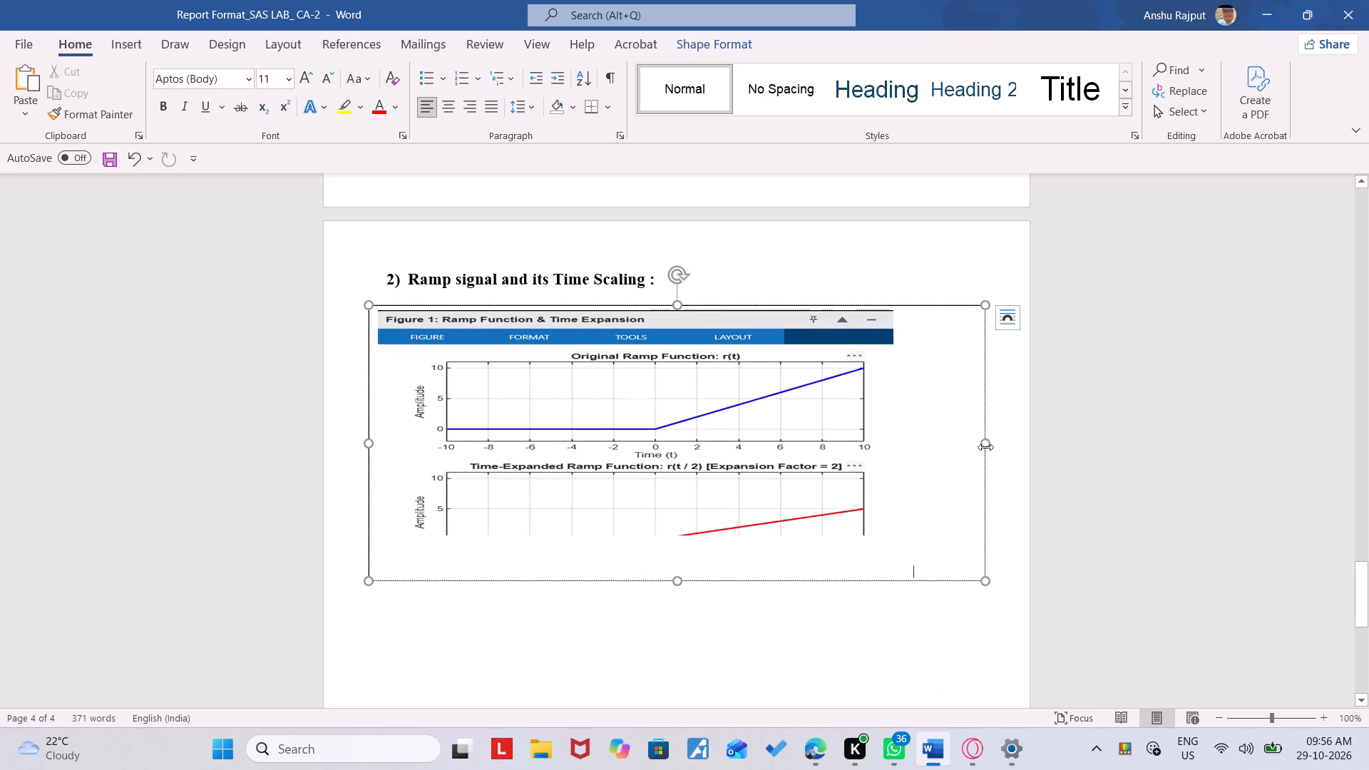
{"action": "left_click_drag", "start_coordinate": [984, 442], "coordinate": [901, 457]}
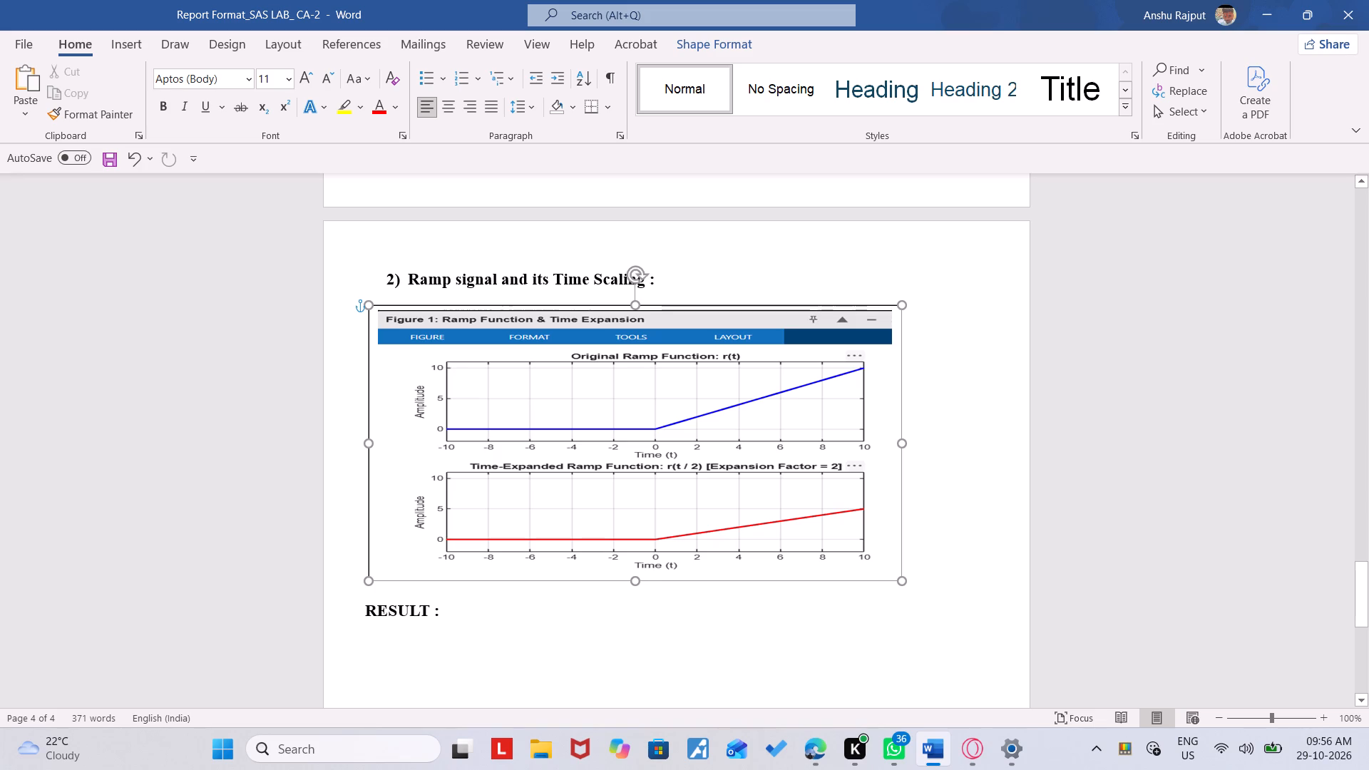
{"action": "left_click_drag", "start_coordinate": [901, 457], "coordinate": [937, 460]}
{"action": "left_click", "coordinate": [836, 654]}
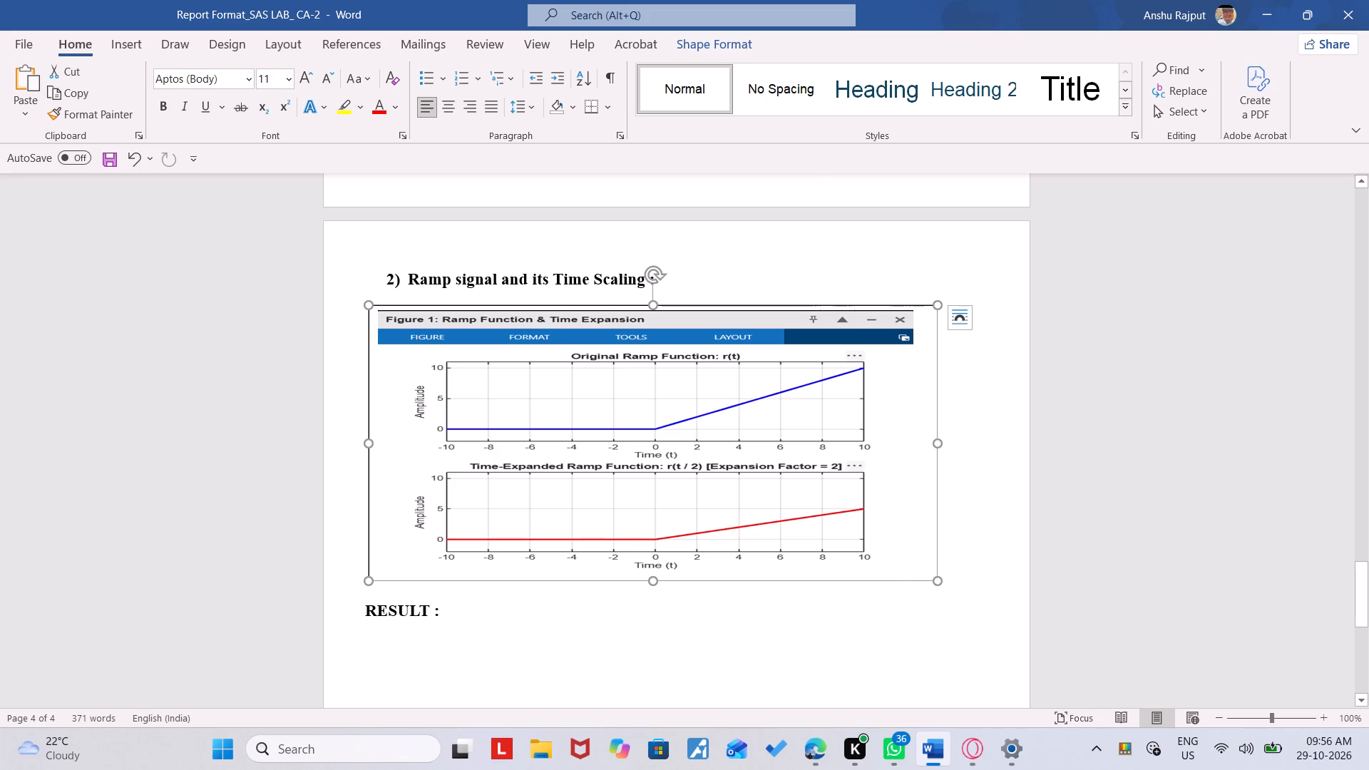
Delete the "RESULT :" heading below the ramp plot's text box.
{"action": "scroll", "coordinate": [836, 654], "scroll_direction": "down", "scroll_amount": 1}
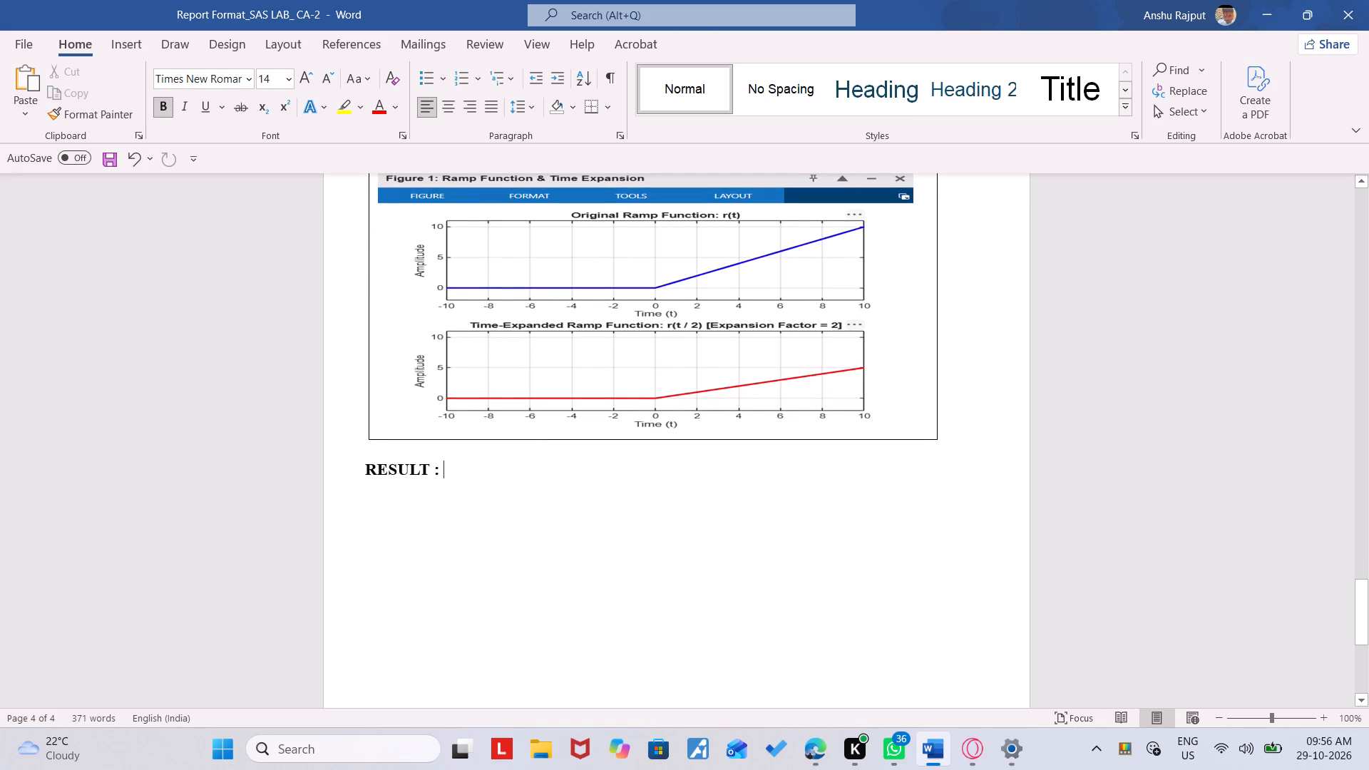
{"action": "key", "text": "BackSpace"}
{"action": "key", "text": "BackSpace"}
{"action": "key", "text": "BackSpace"}
{"action": "key", "text": "BackSpace"}
{"action": "key", "text": "BackSpace"}
{"action": "key", "text": "BackSpace"}
{"action": "key", "text": "BackSpace"}
{"action": "key", "text": "BackSpace"}
{"action": "key", "text": "BackSpace"}
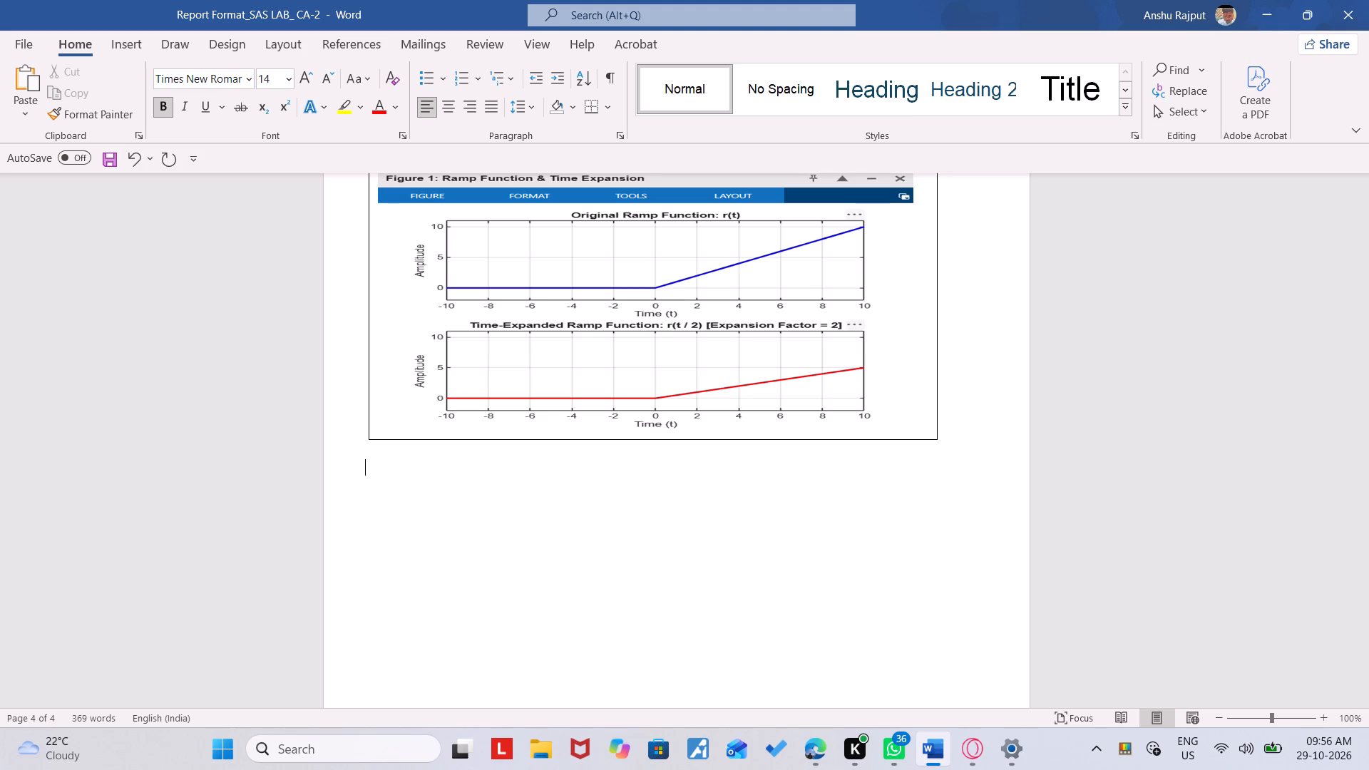
Save the lab report document.
{"action": "scroll", "coordinate": [456, 486], "scroll_direction": "up", "scroll_amount": 1}
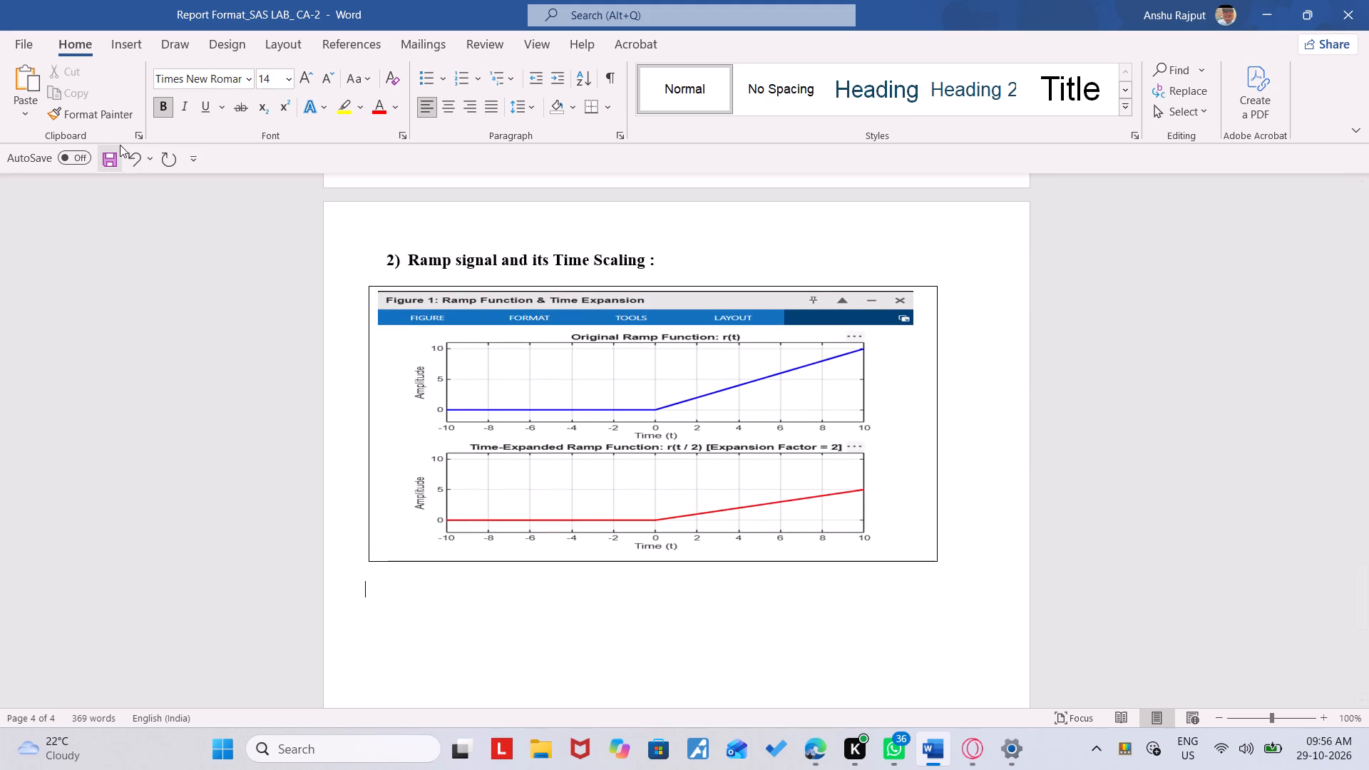
{"action": "left_click", "coordinate": [115, 161]}
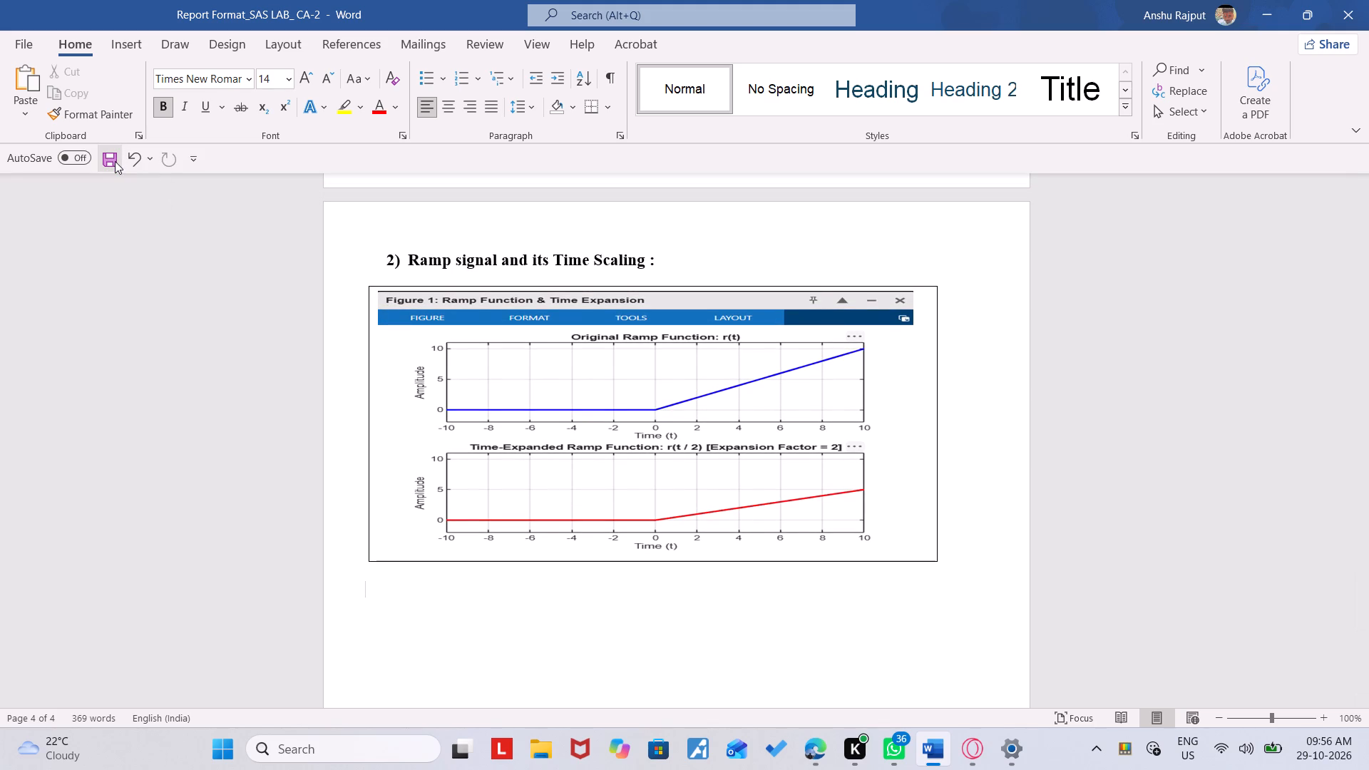
{"action": "left_click", "coordinate": [115, 161]}
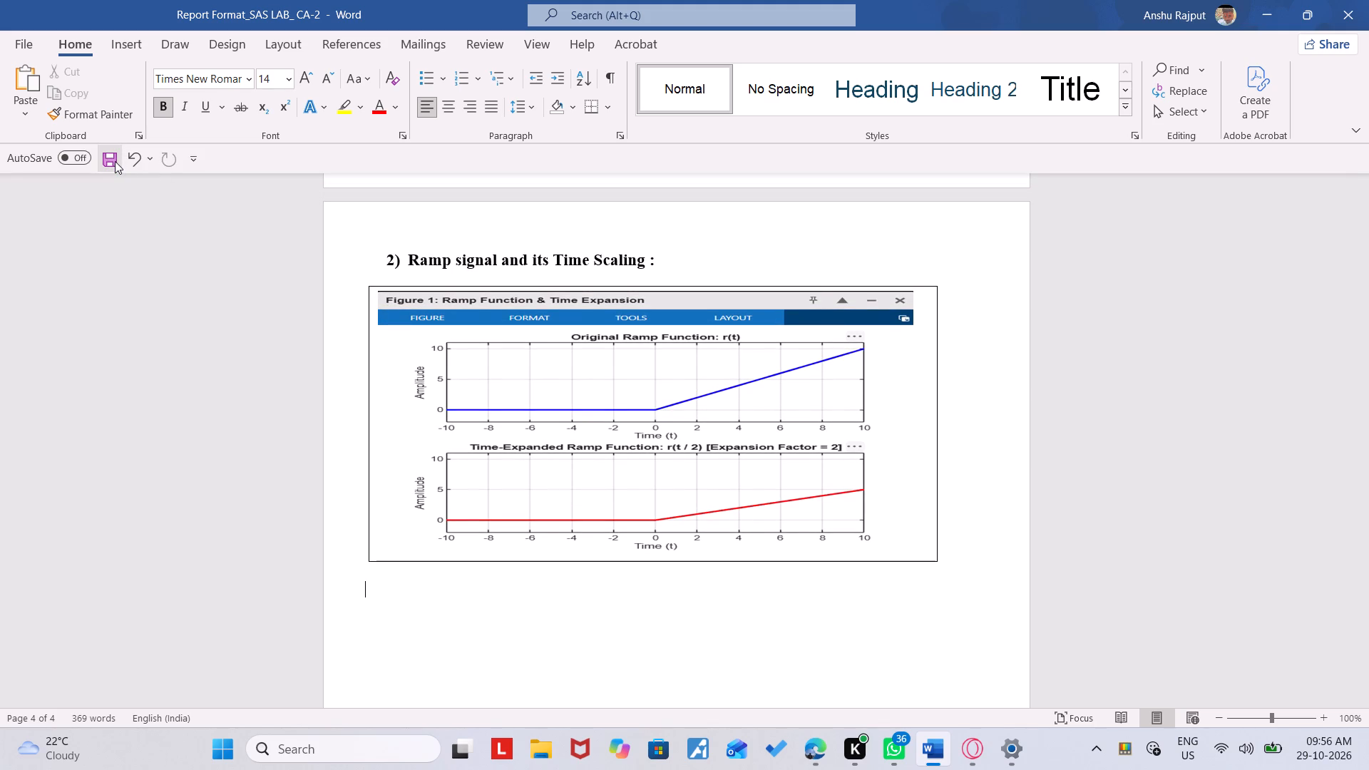
{"action": "triple_click", "coordinate": [115, 161]}
{"action": "triple_click", "coordinate": [115, 161]}
{"action": "left_click", "coordinate": [115, 161]}
Open the document's file options page and switch to File Explorer.
{"action": "left_click", "coordinate": [19, 56]}
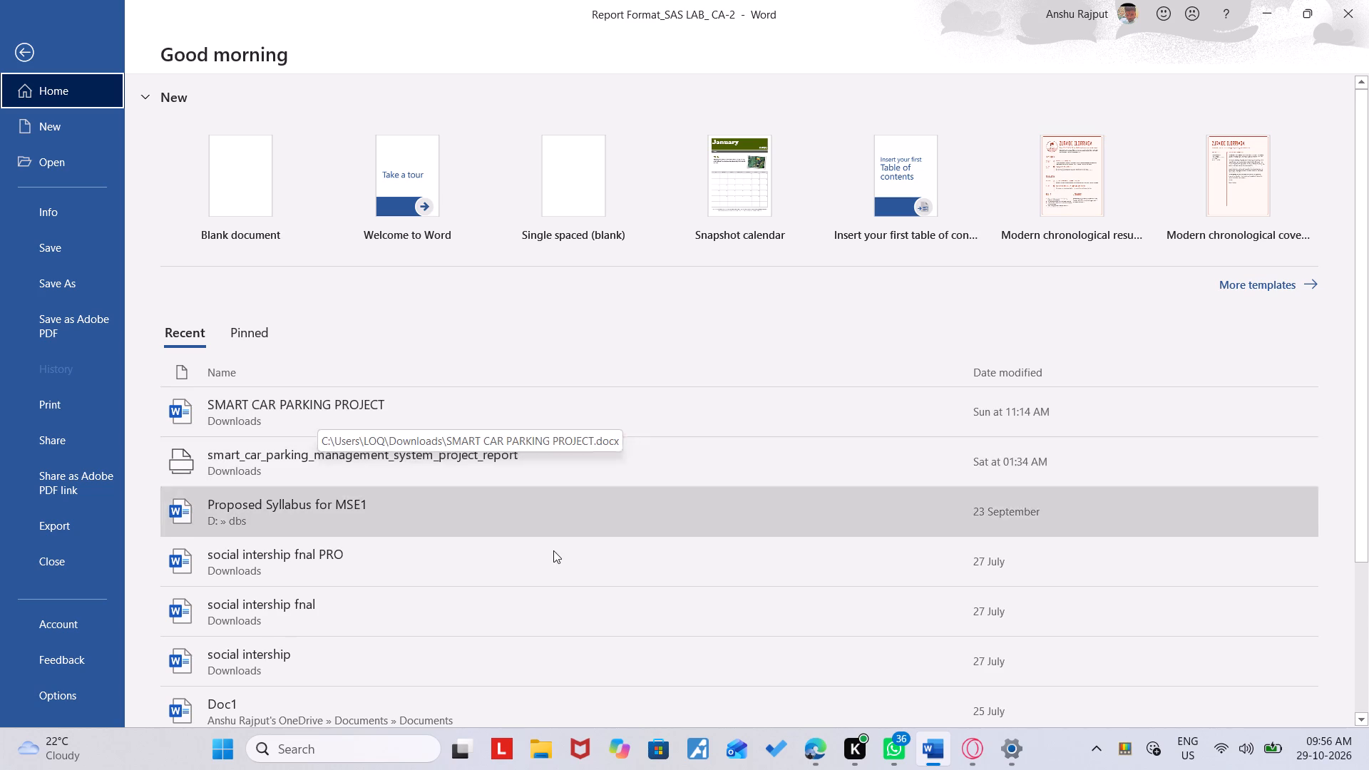
{"action": "left_click", "coordinate": [525, 769]}
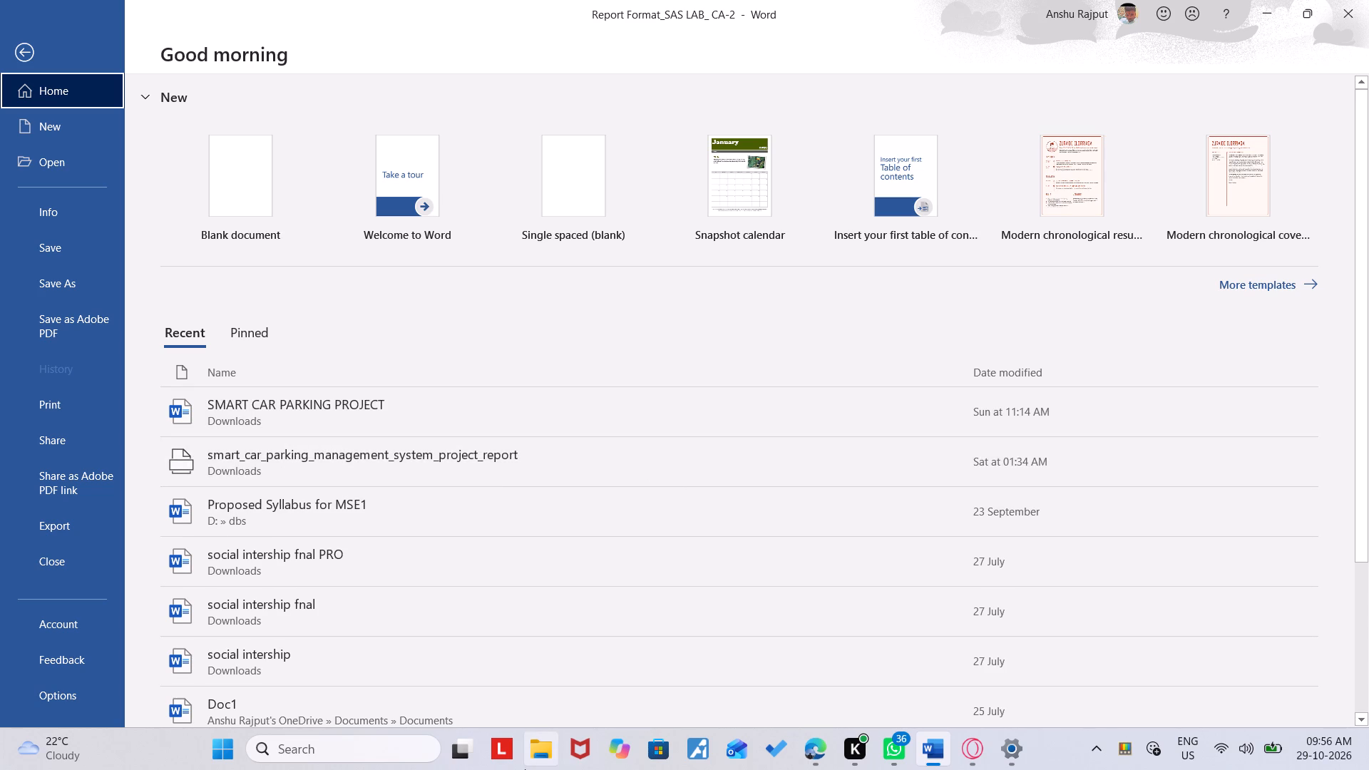
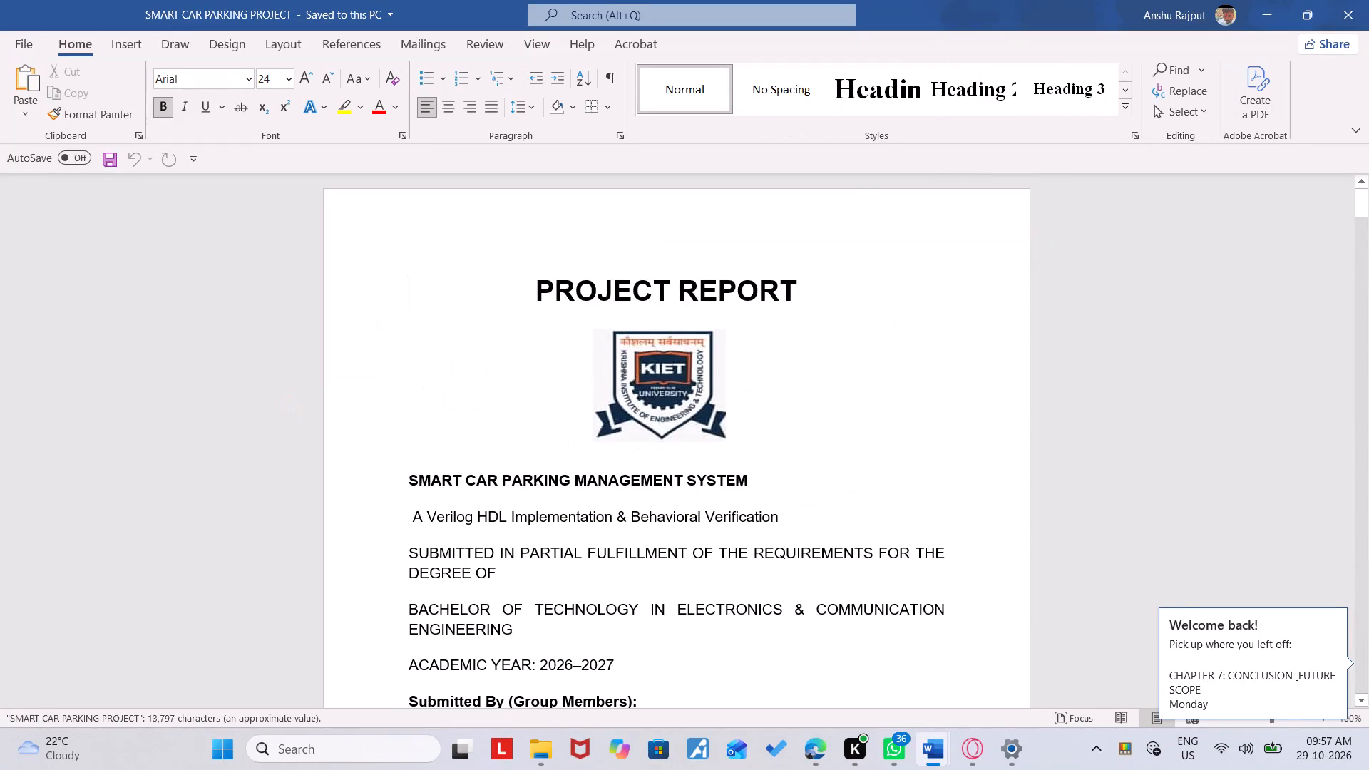
Minimize the window of the SMART CAR PARKING PROJECT report.
{"action": "triple_click", "coordinate": [116, 147]}
{"action": "triple_click", "coordinate": [116, 147]}
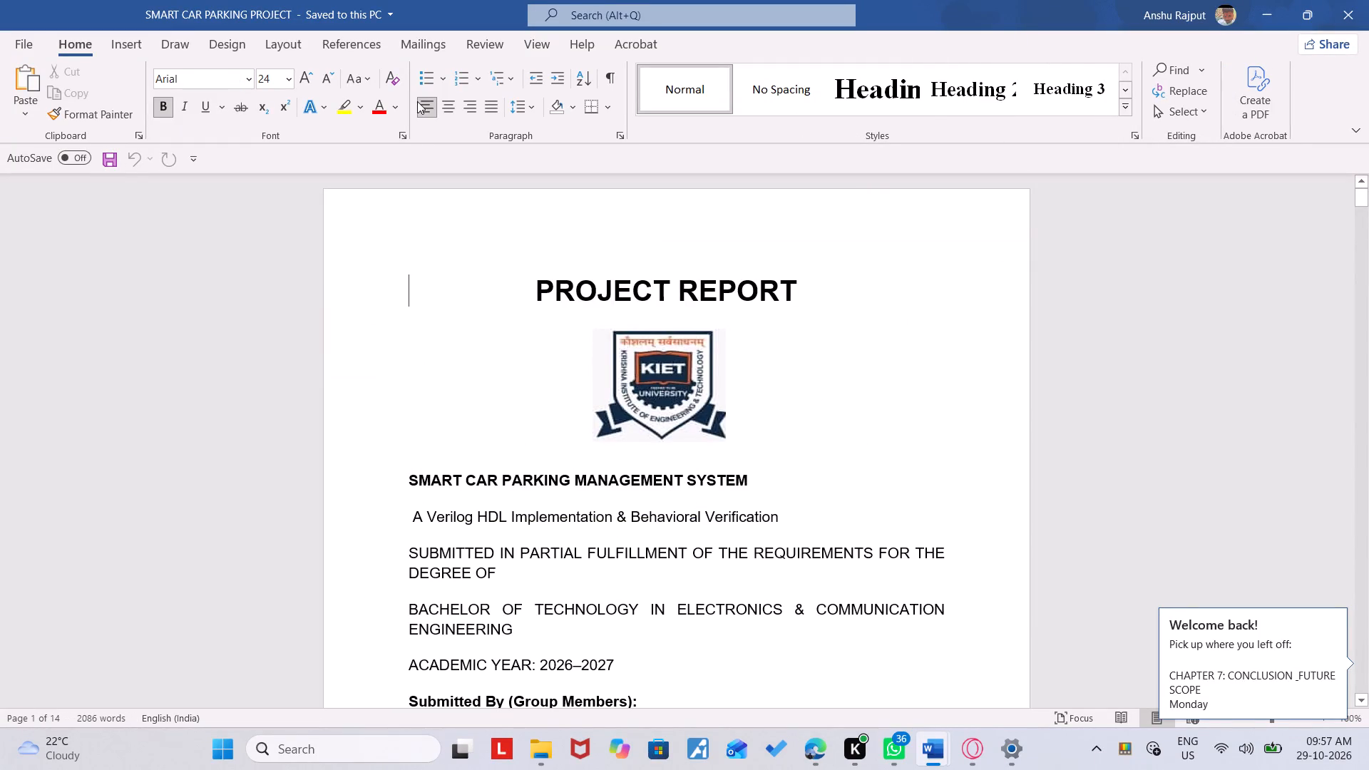
{"action": "left_click", "coordinate": [1269, 0]}
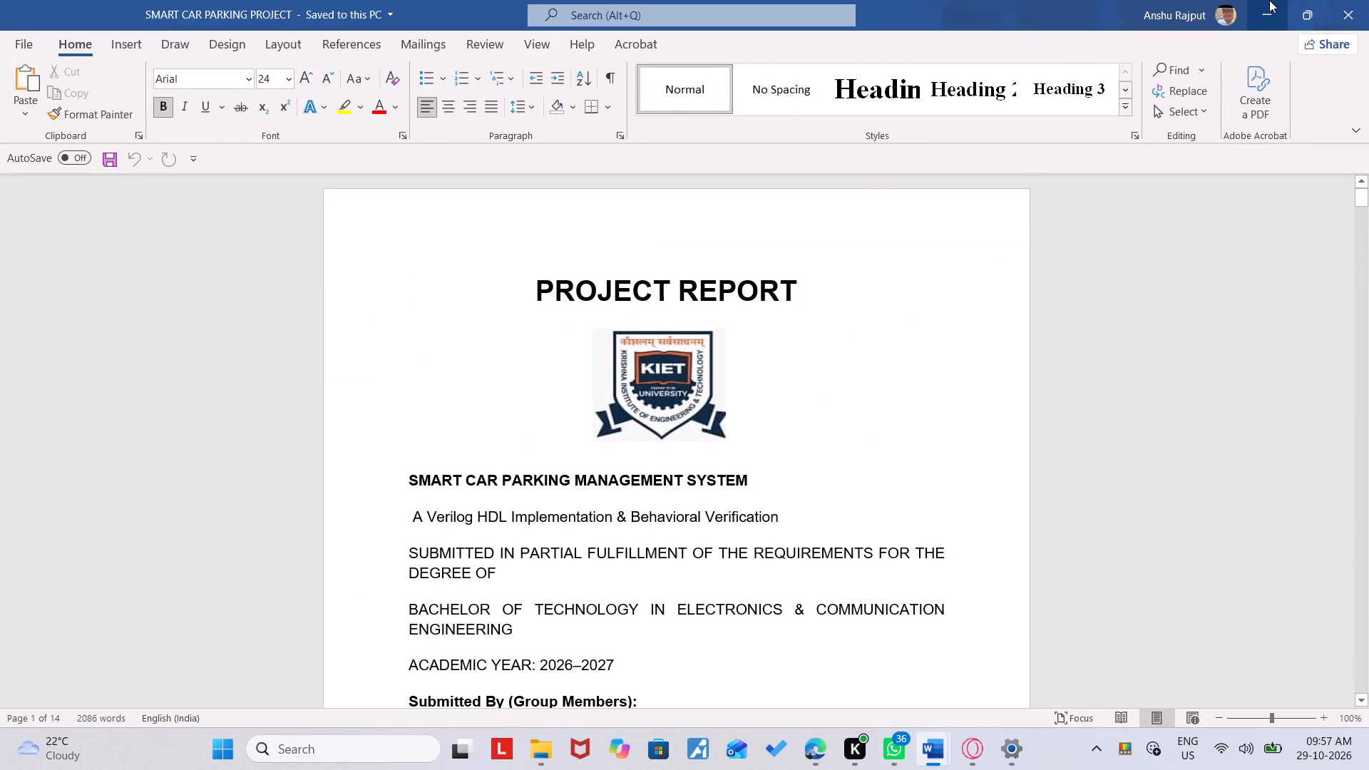
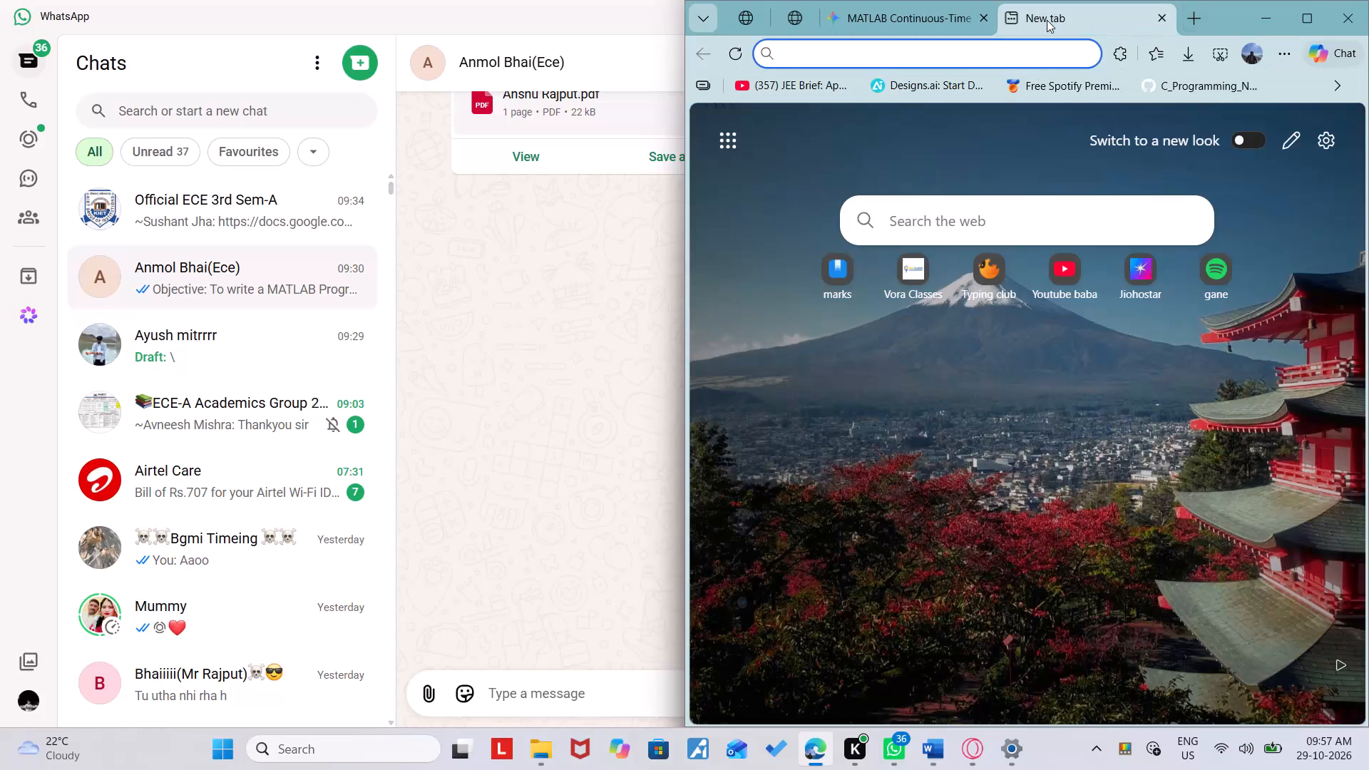
Search the web for "i love pdf" and open the iLovePDF online PDF tools site.
{"action": "left_click", "coordinate": [945, 200]}
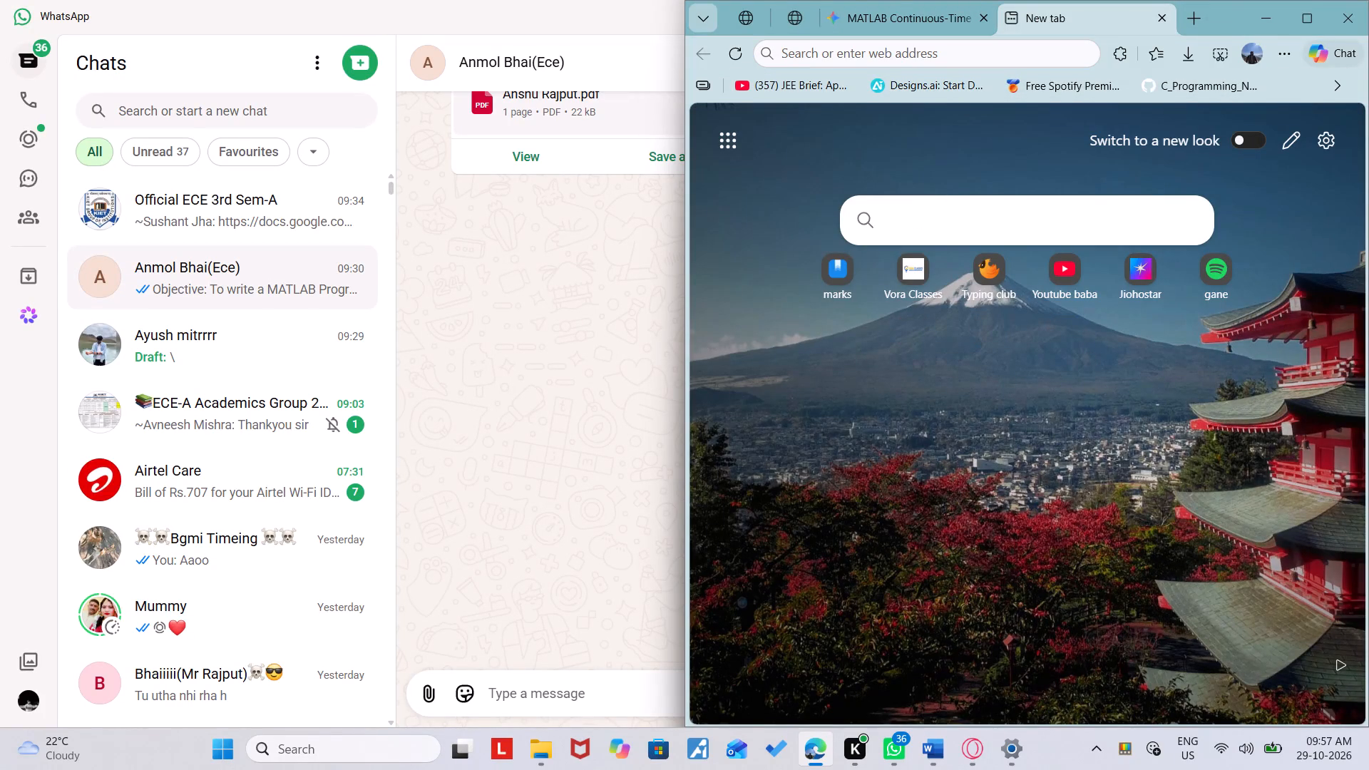
{"action": "type", "text": "i love pdf"}
{"action": "key", "text": "Return"}
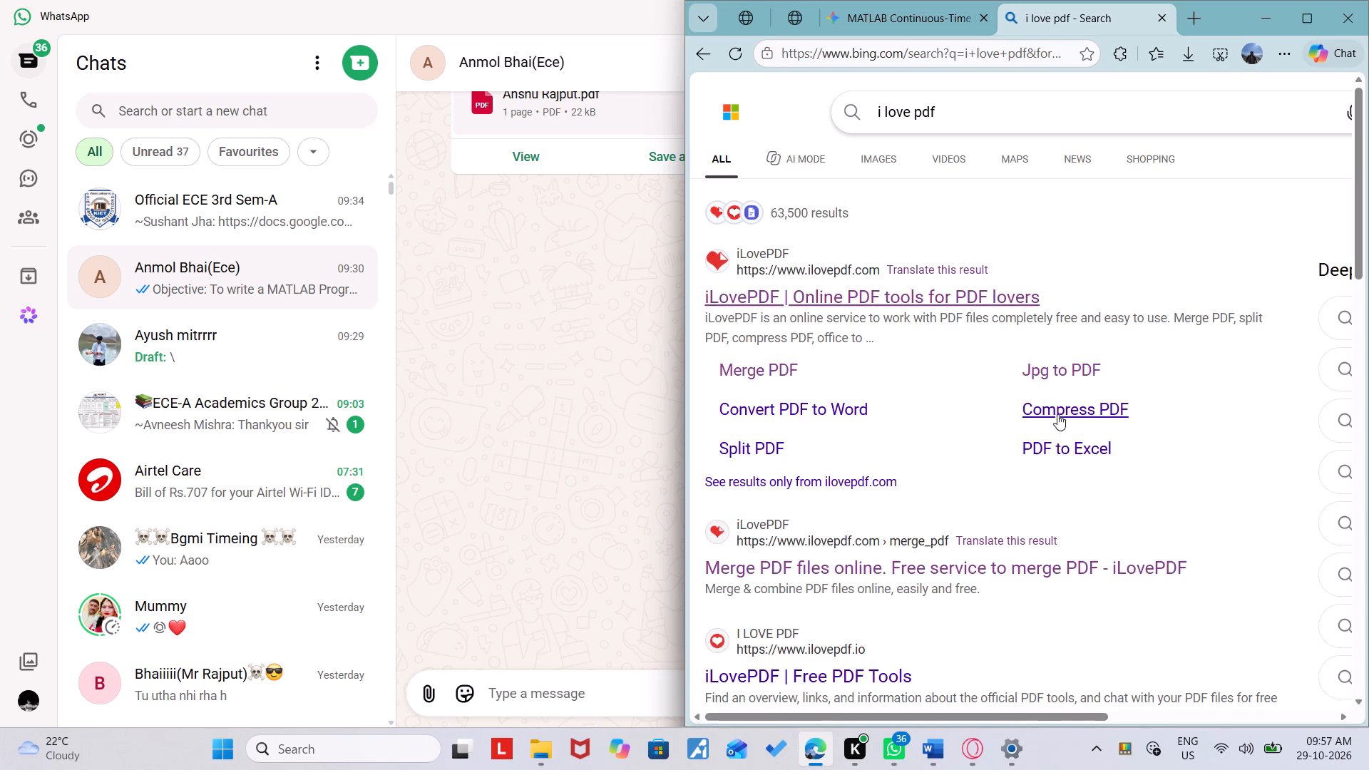
{"action": "left_click", "coordinate": [813, 287]}
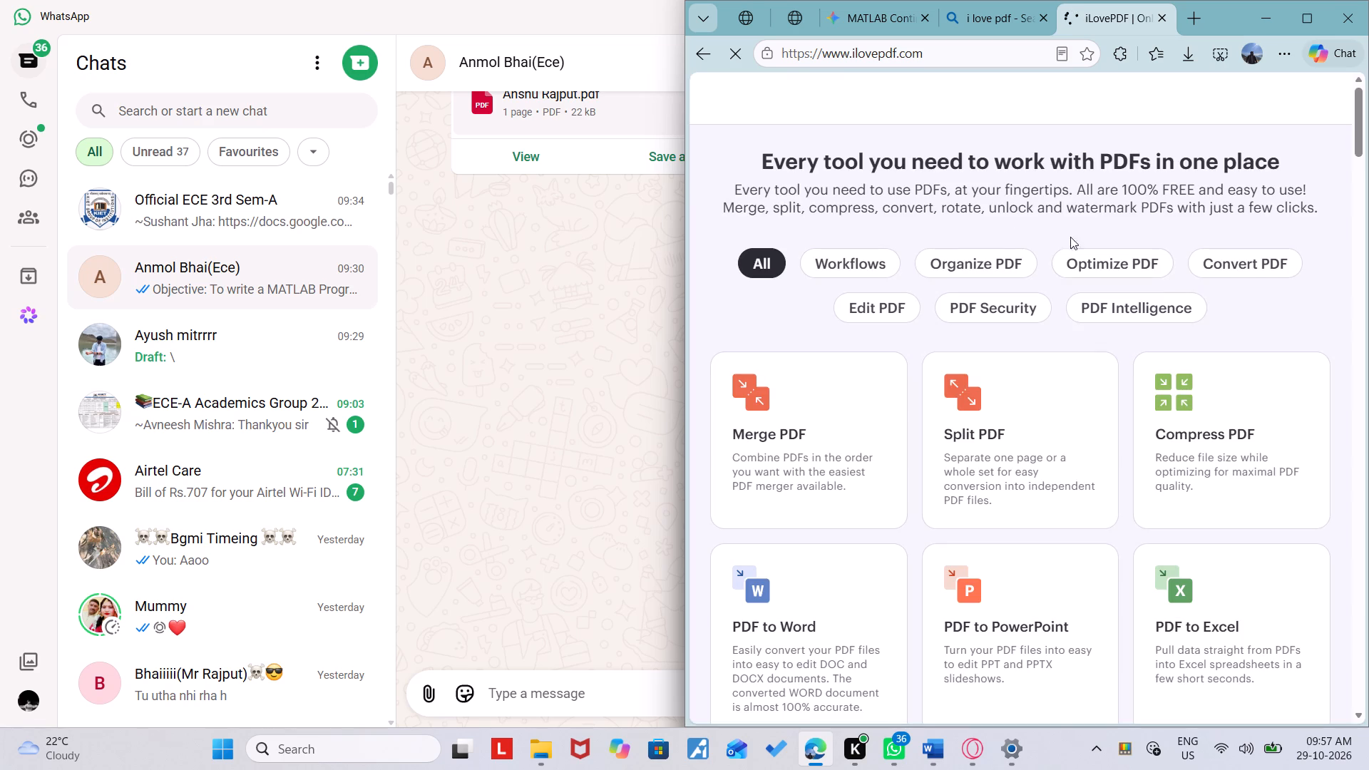
Open the Word to PDF converter on the iLovePDF site.
{"action": "scroll", "coordinate": [974, 418], "scroll_direction": "down", "scroll_amount": 4}
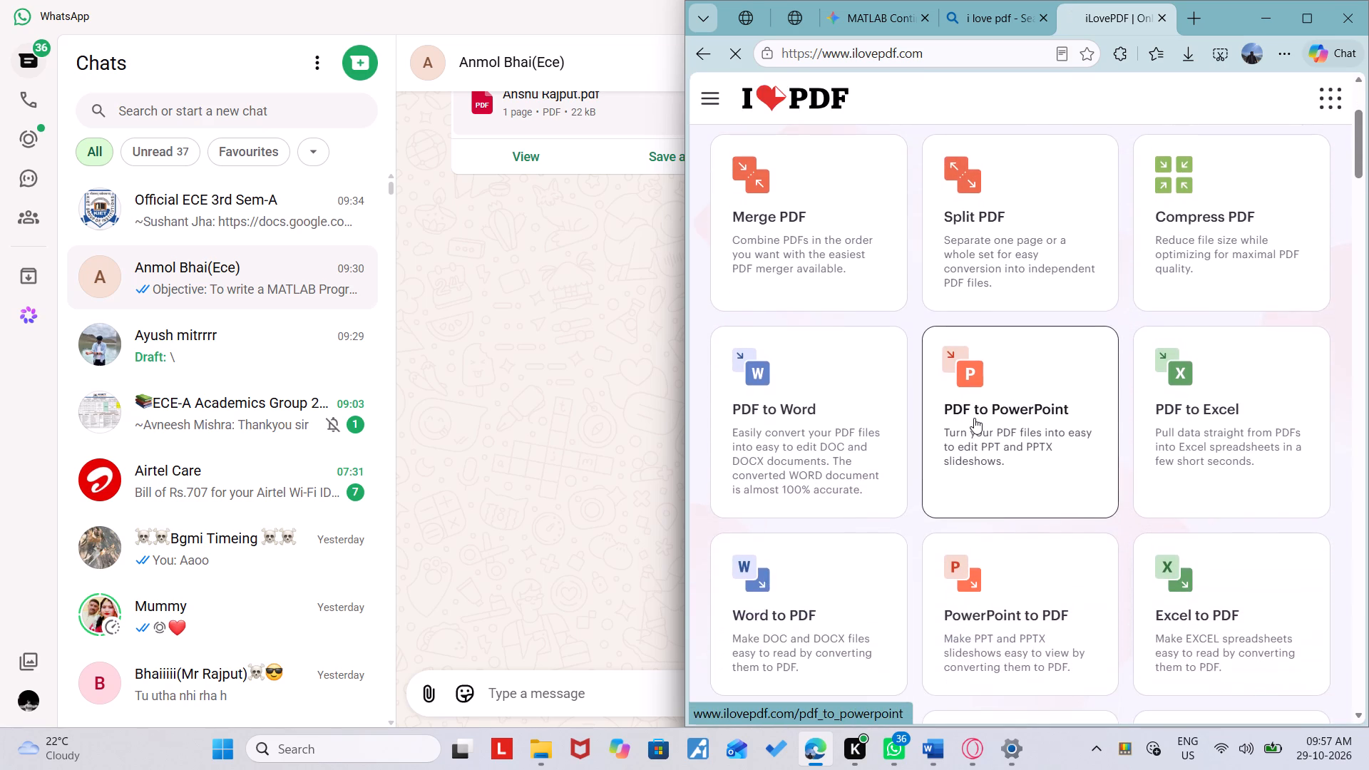
{"action": "left_click", "coordinate": [795, 598]}
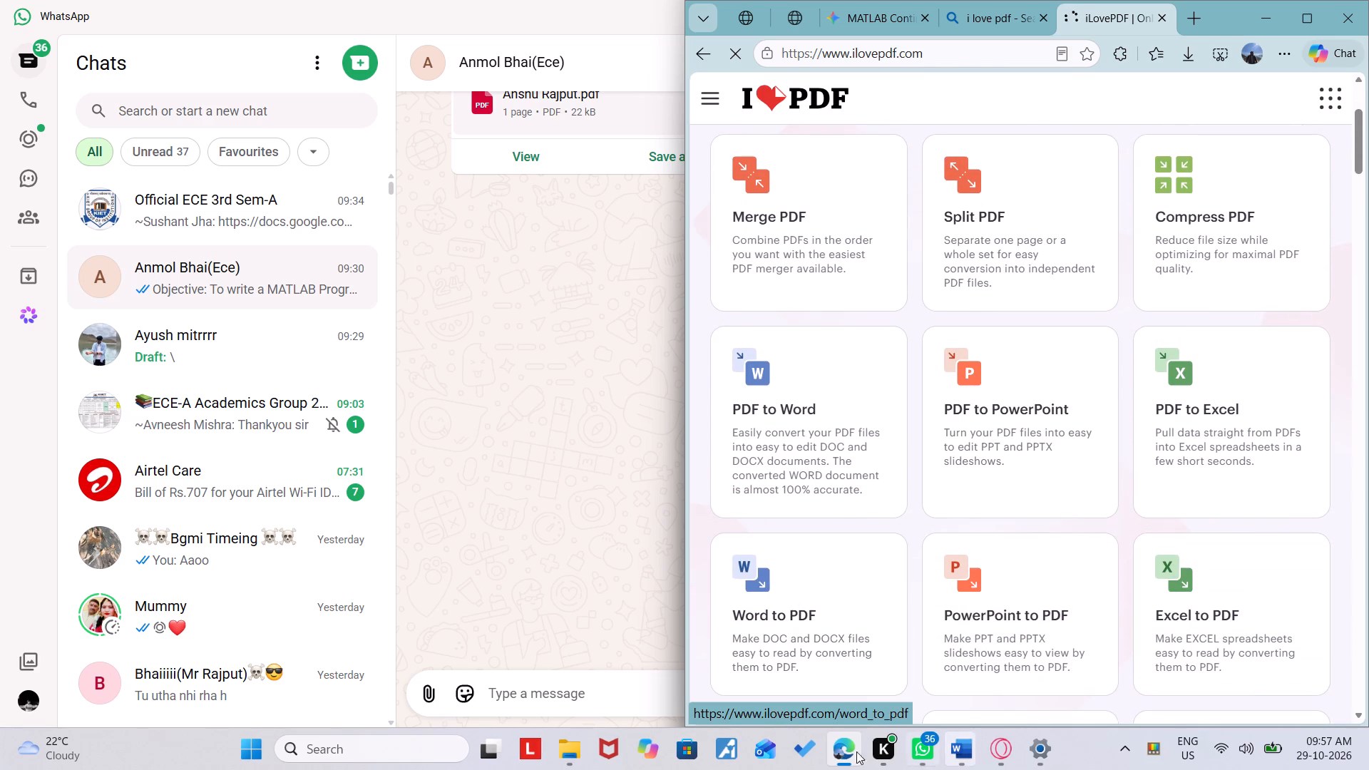
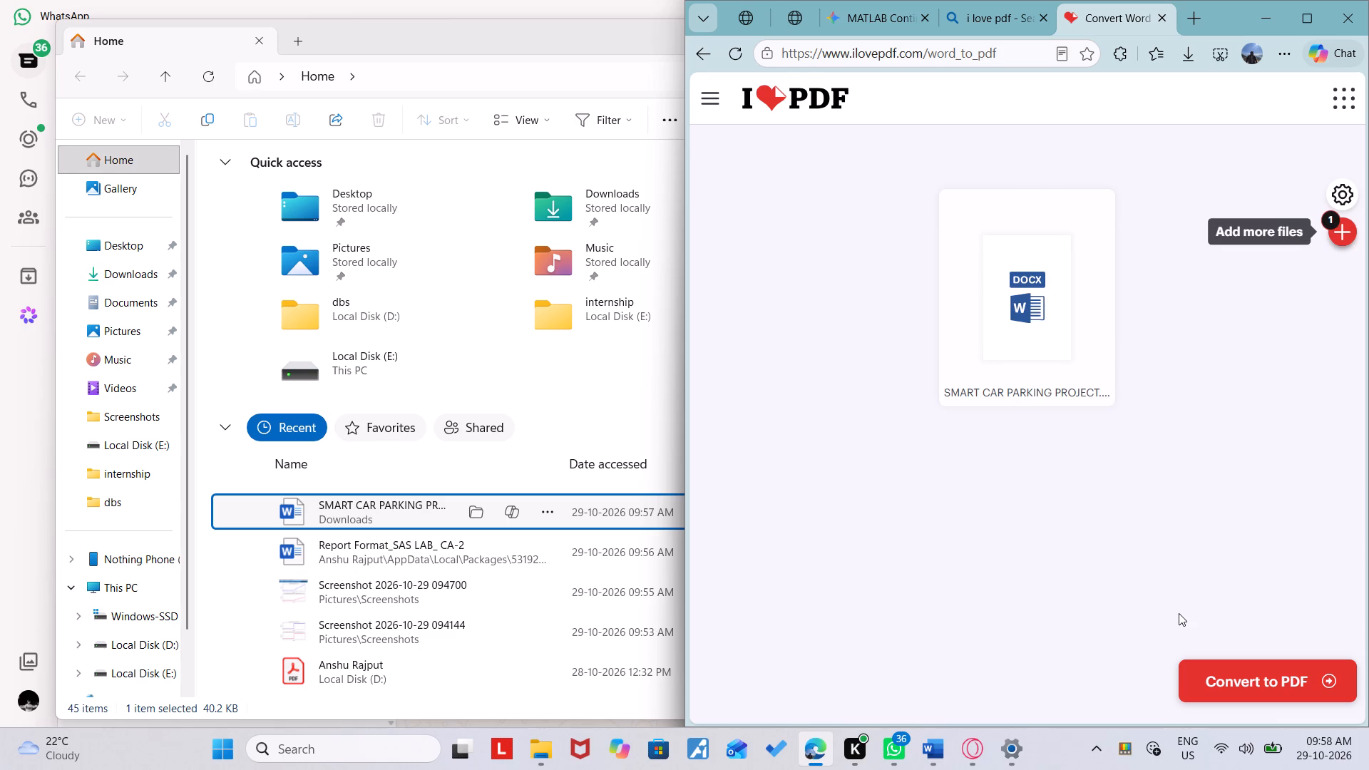
Remove the SMART CAR PARKING PROJECT file from the Word to PDF converter.
{"action": "key", "text": "ctrl+z"}
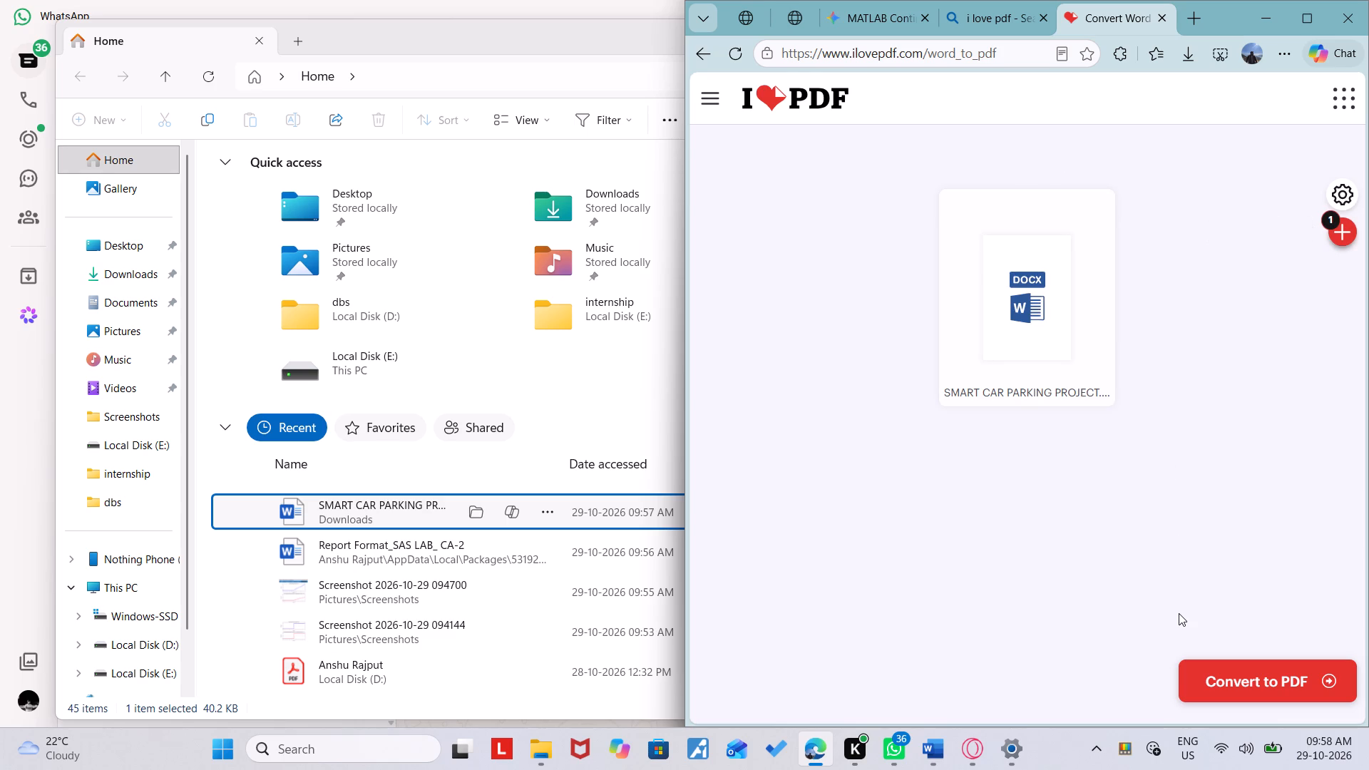
{"action": "left_click", "coordinate": [1102, 210]}
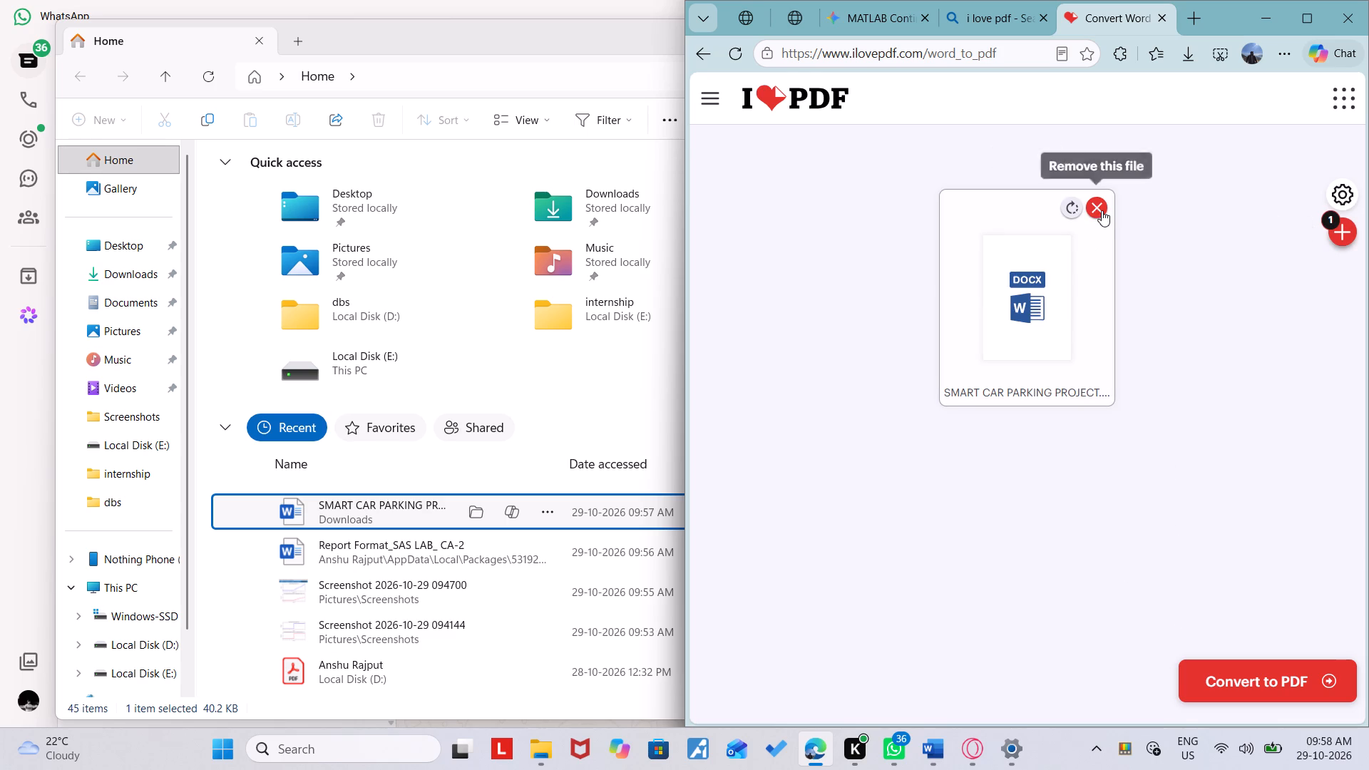
Close the SMART CAR PARKING PROJECT document in Word.
{"action": "left_click", "coordinate": [560, 747]}
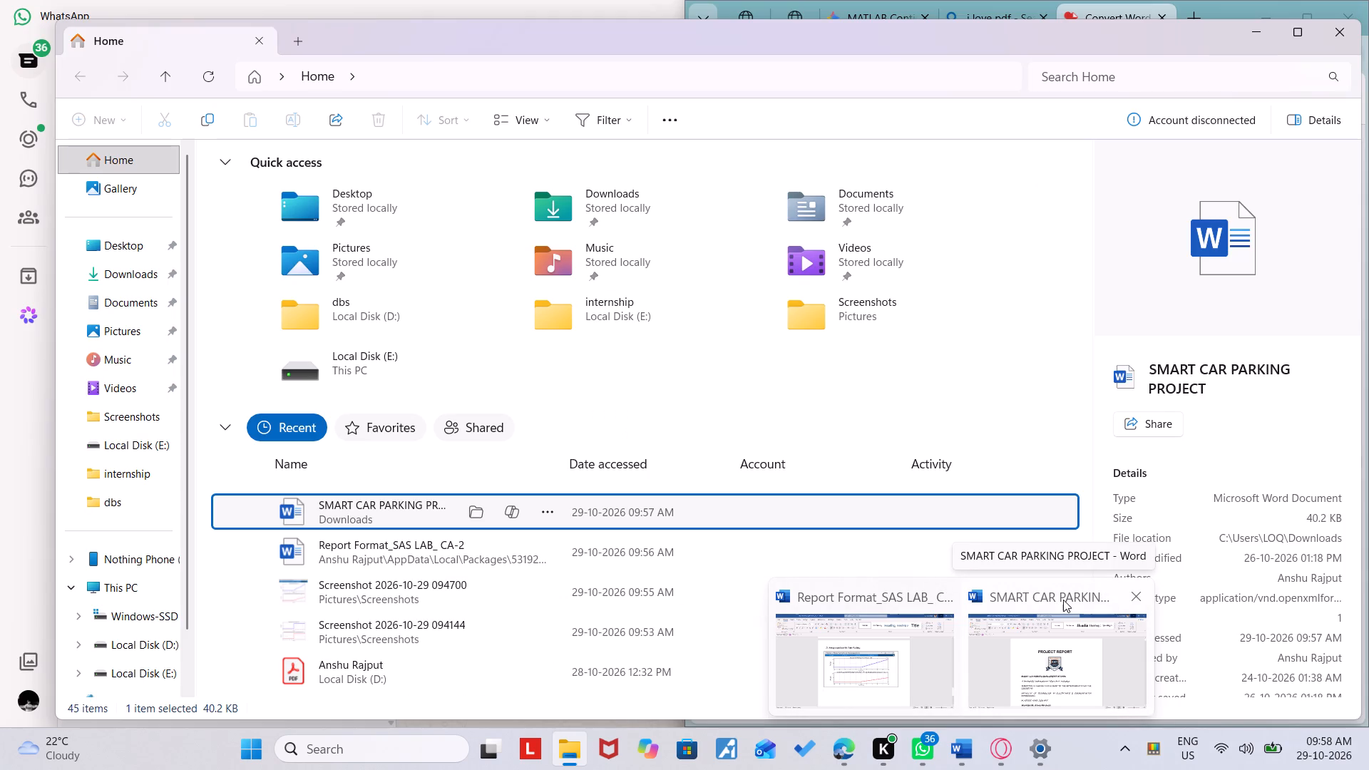
{"action": "left_click", "coordinate": [1134, 600]}
Switch to the Report Format_SAS LAB_ CA-2 document in Word and save it.
{"action": "left_click", "coordinate": [946, 667]}
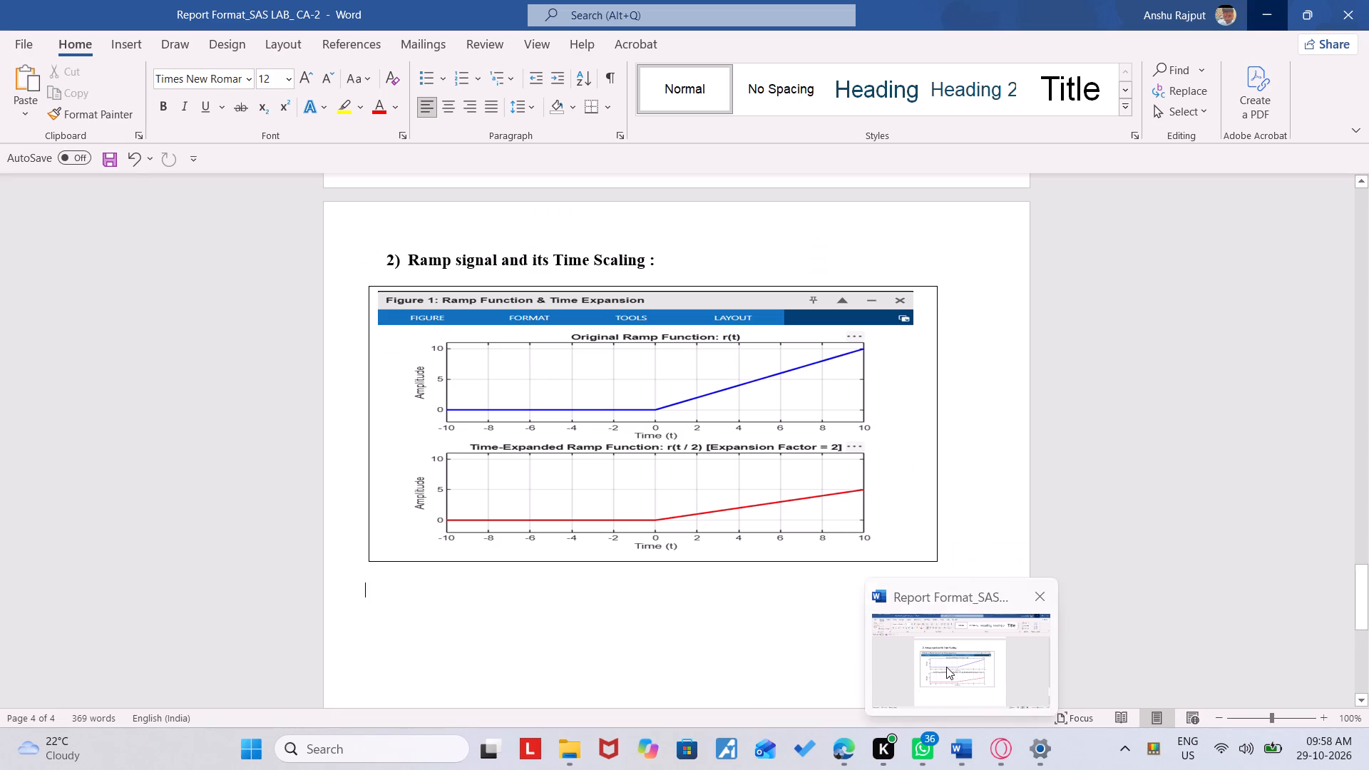
{"action": "double_click", "coordinate": [119, 164]}
{"action": "double_click", "coordinate": [119, 164]}
{"action": "left_click_drag", "start_coordinate": [119, 164], "coordinate": [247, 343]}
Review the whole lab report, from the cover page through the MATLAB program listings to the unit step and ramp figures.
{"action": "scroll", "coordinate": [247, 343], "scroll_direction": "up", "scroll_amount": 3}
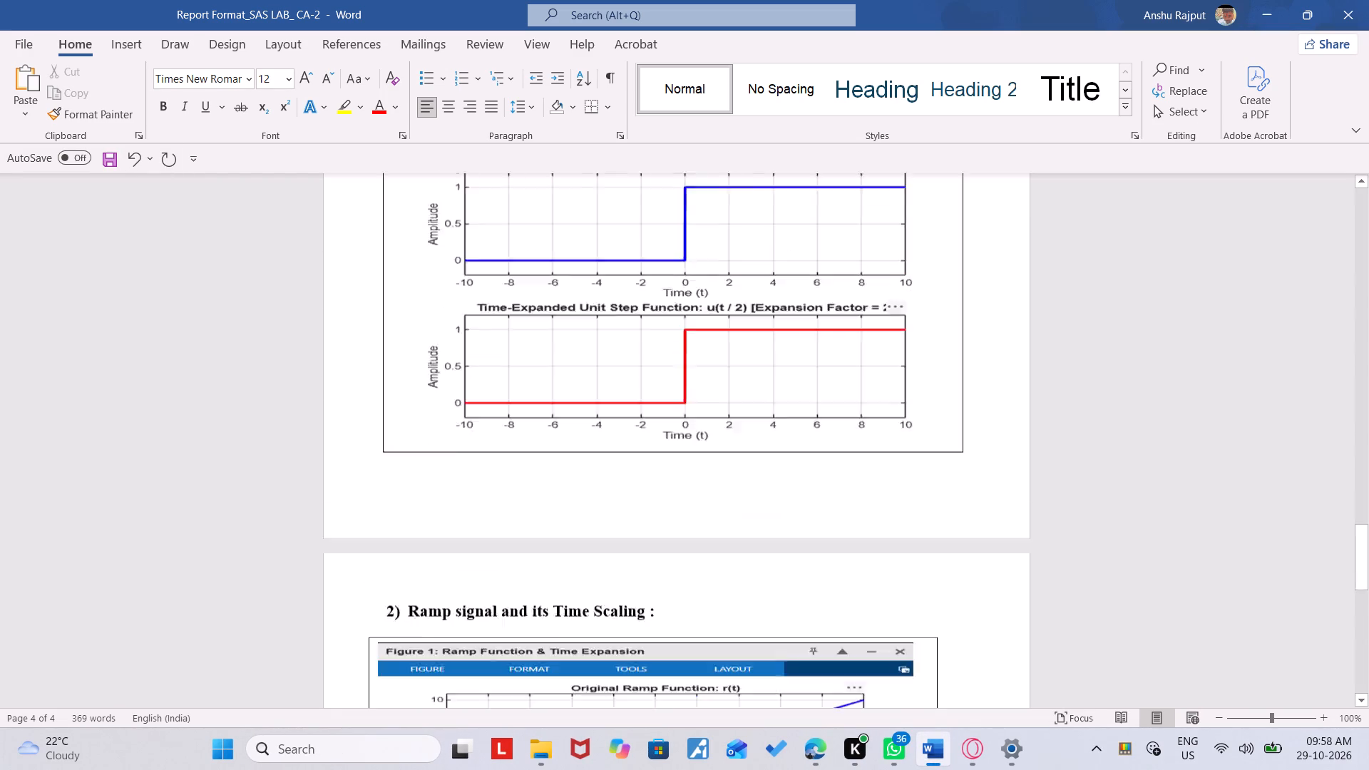
{"action": "scroll", "coordinate": [247, 343], "scroll_direction": "up", "scroll_amount": 5}
{"action": "scroll", "coordinate": [247, 343], "scroll_direction": "down", "scroll_amount": 1}
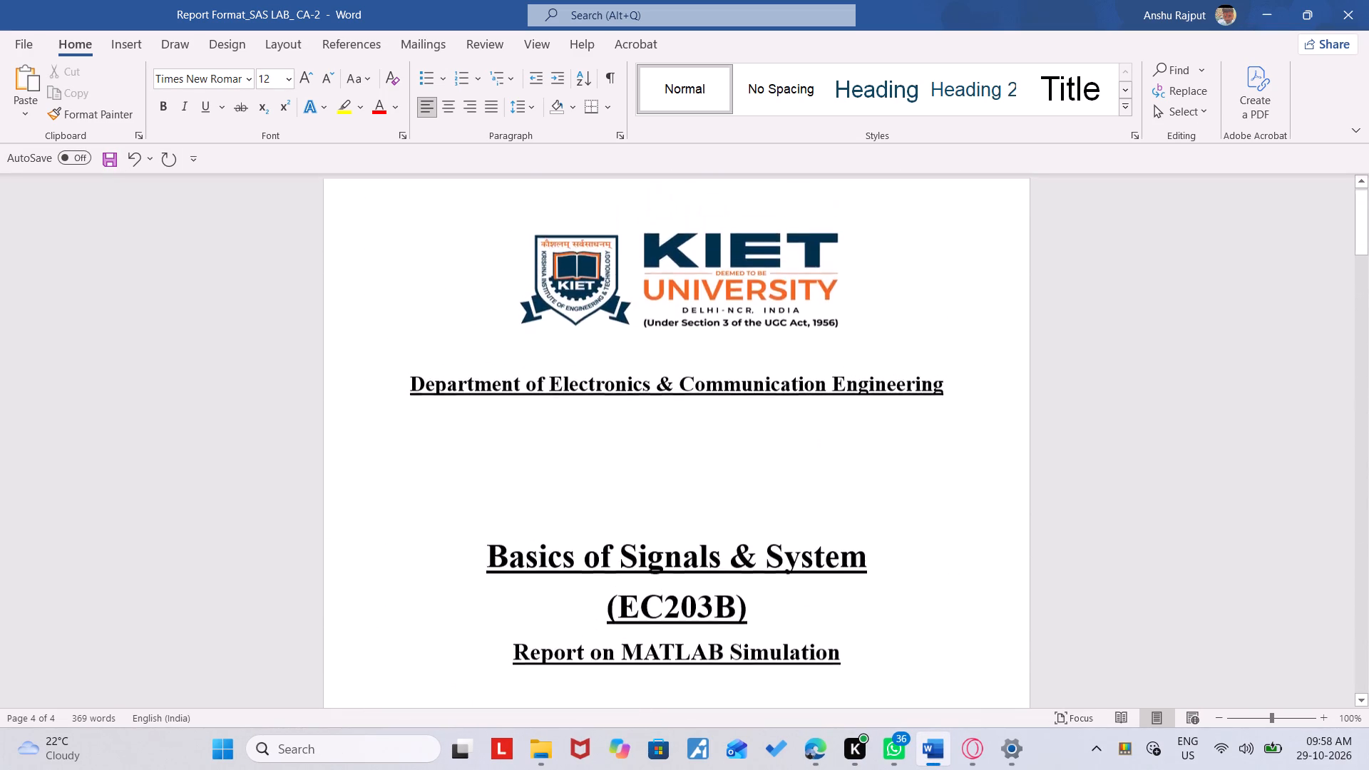
{"action": "scroll", "coordinate": [247, 343], "scroll_direction": "down", "scroll_amount": 1}
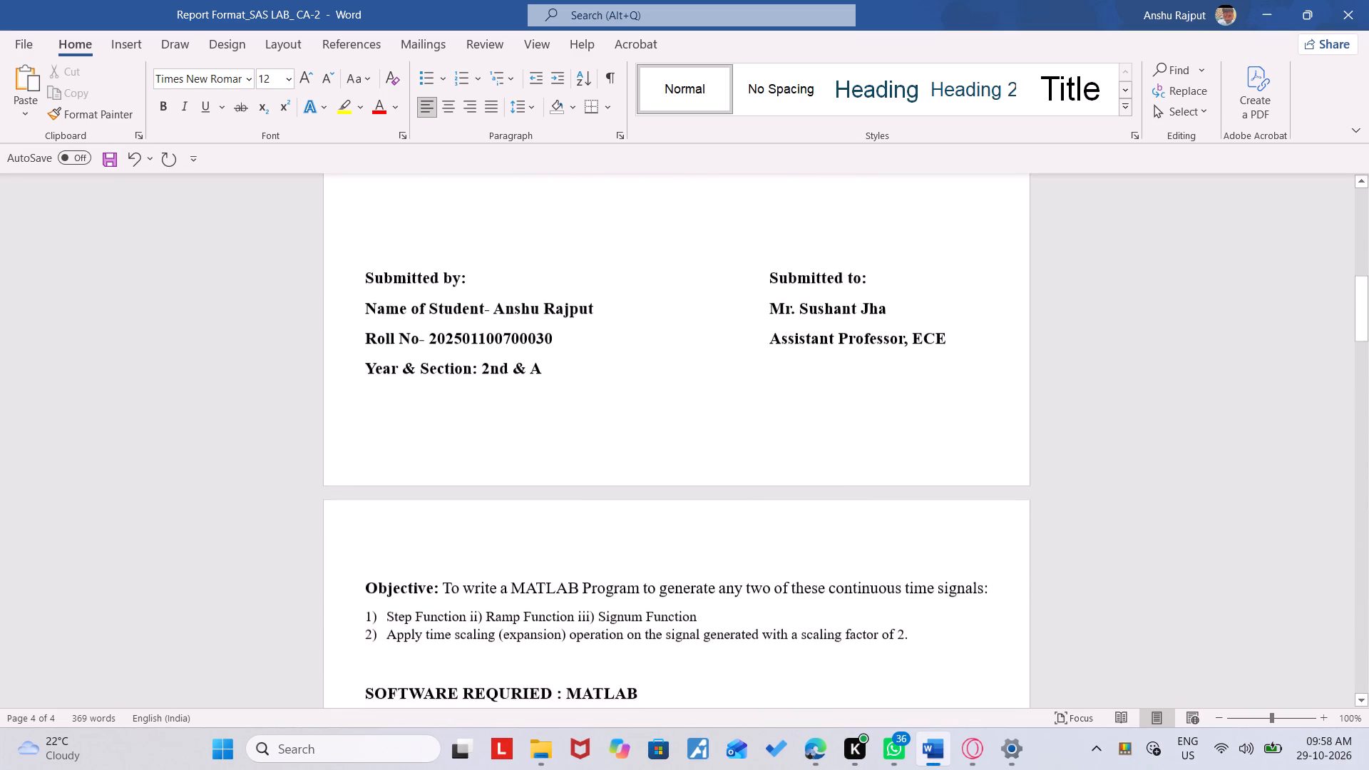
{"action": "scroll", "coordinate": [247, 343], "scroll_direction": "down", "scroll_amount": 1}
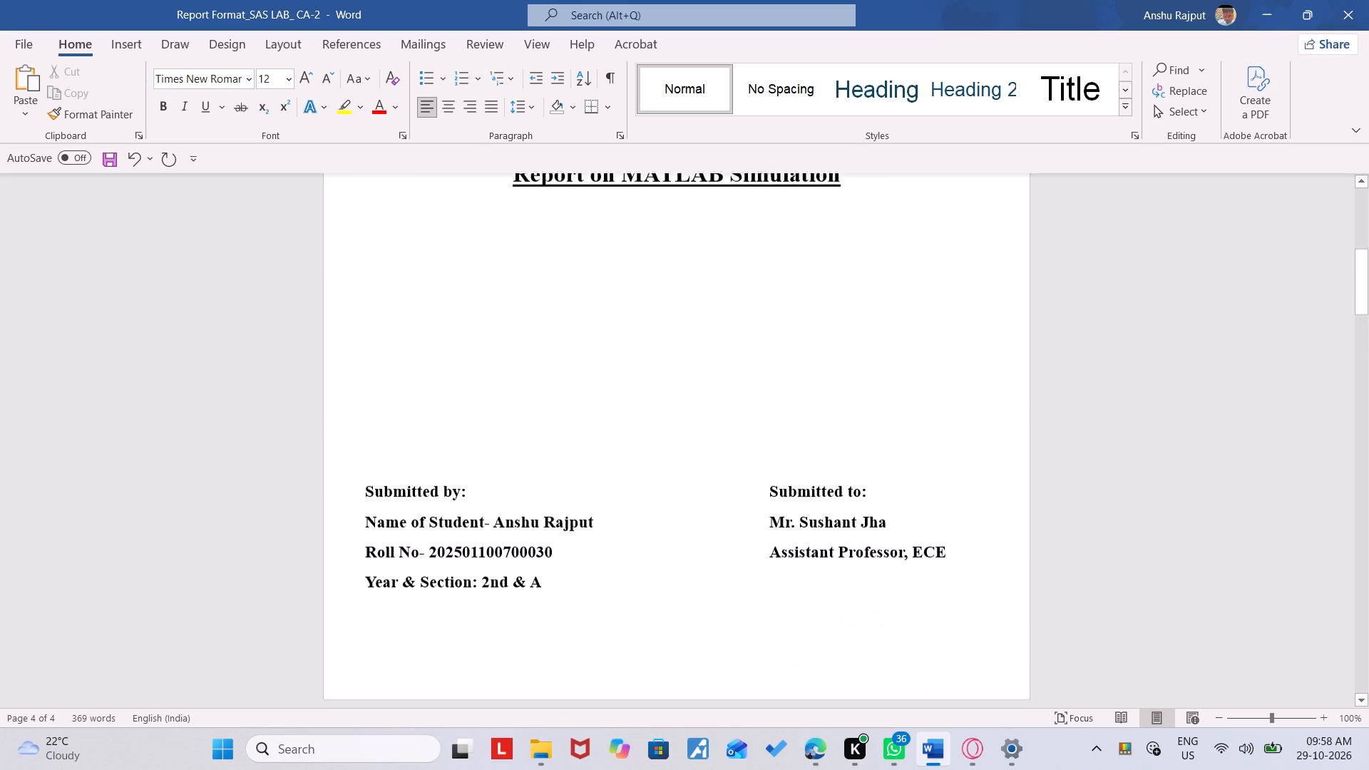
{"action": "scroll", "coordinate": [247, 343], "scroll_direction": "down", "scroll_amount": 1}
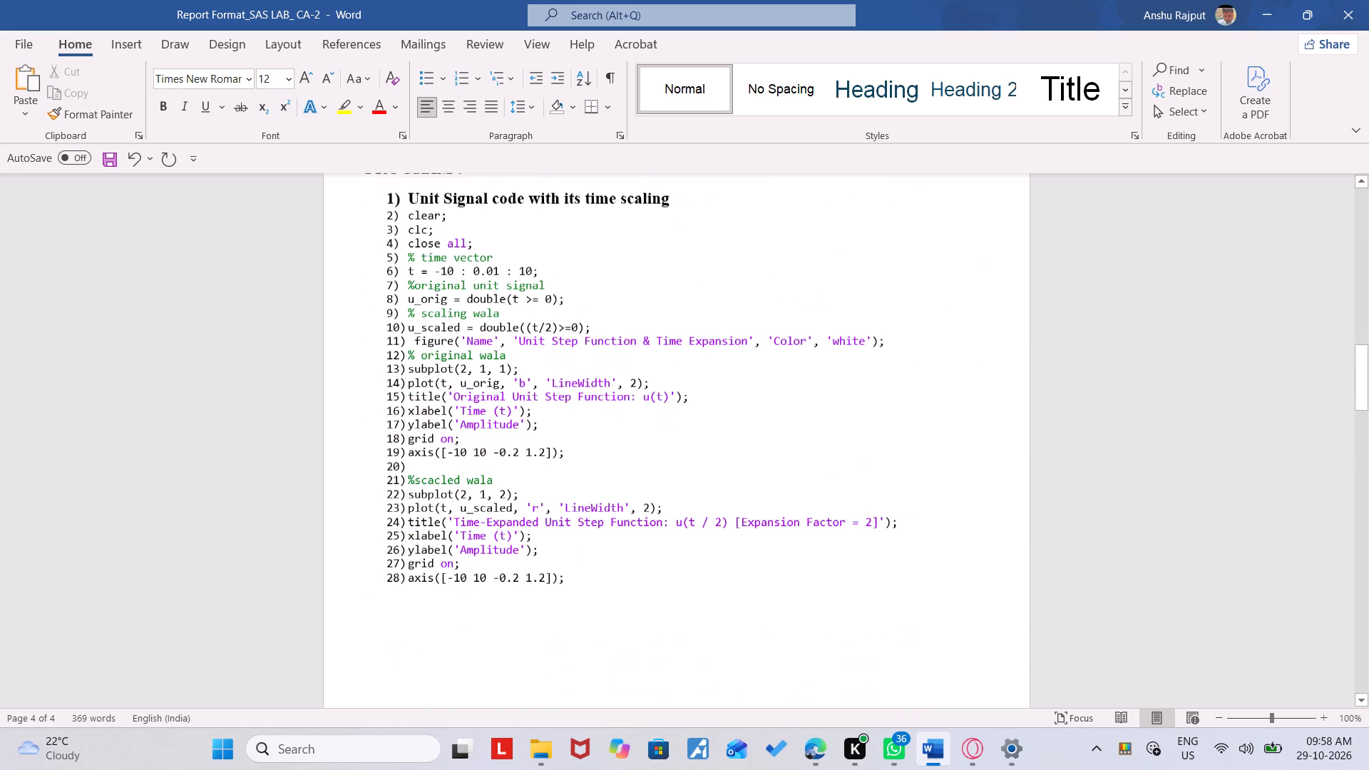
{"action": "scroll", "coordinate": [247, 343], "scroll_direction": "down", "scroll_amount": 6}
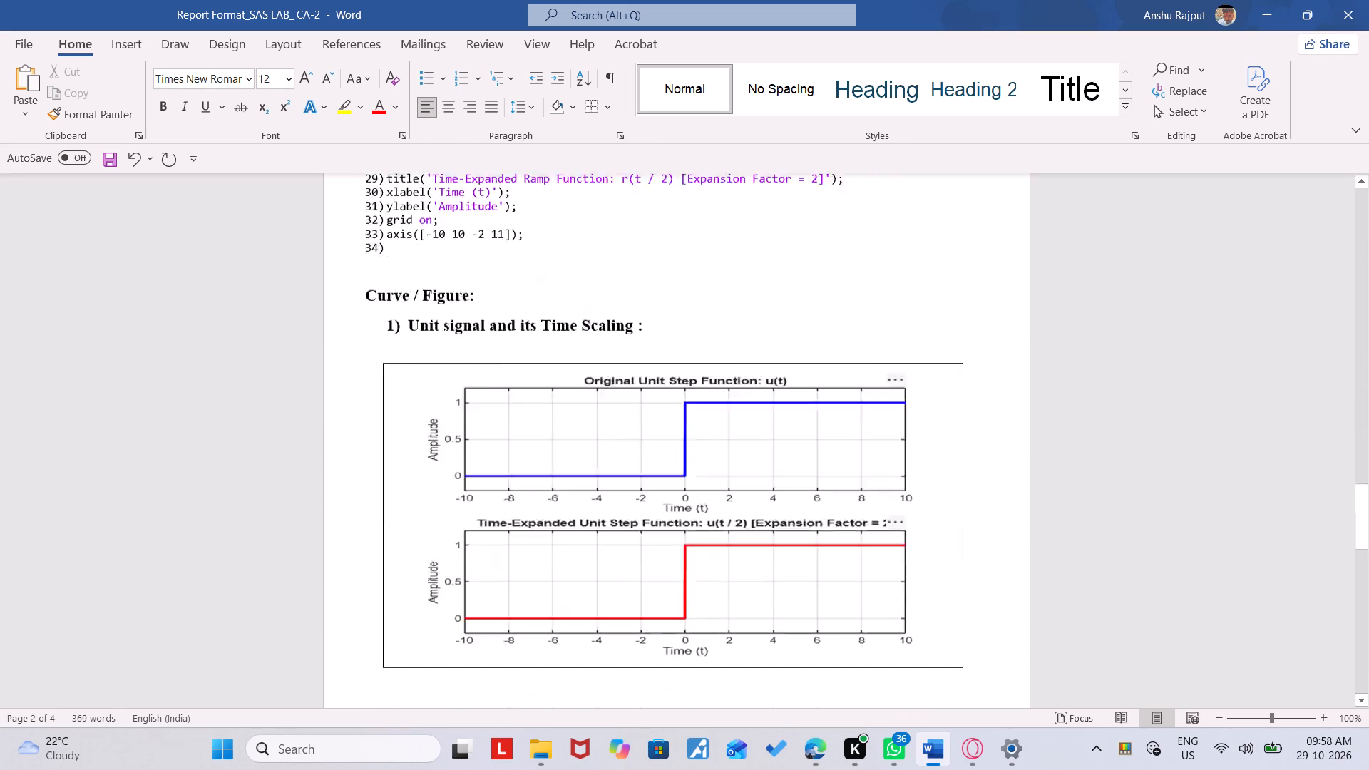
{"action": "scroll", "coordinate": [247, 343], "scroll_direction": "down", "scroll_amount": 1}
{"action": "scroll", "coordinate": [247, 343], "scroll_direction": "up", "scroll_amount": 3}
{"action": "scroll", "coordinate": [247, 343], "scroll_direction": "down", "scroll_amount": 11}
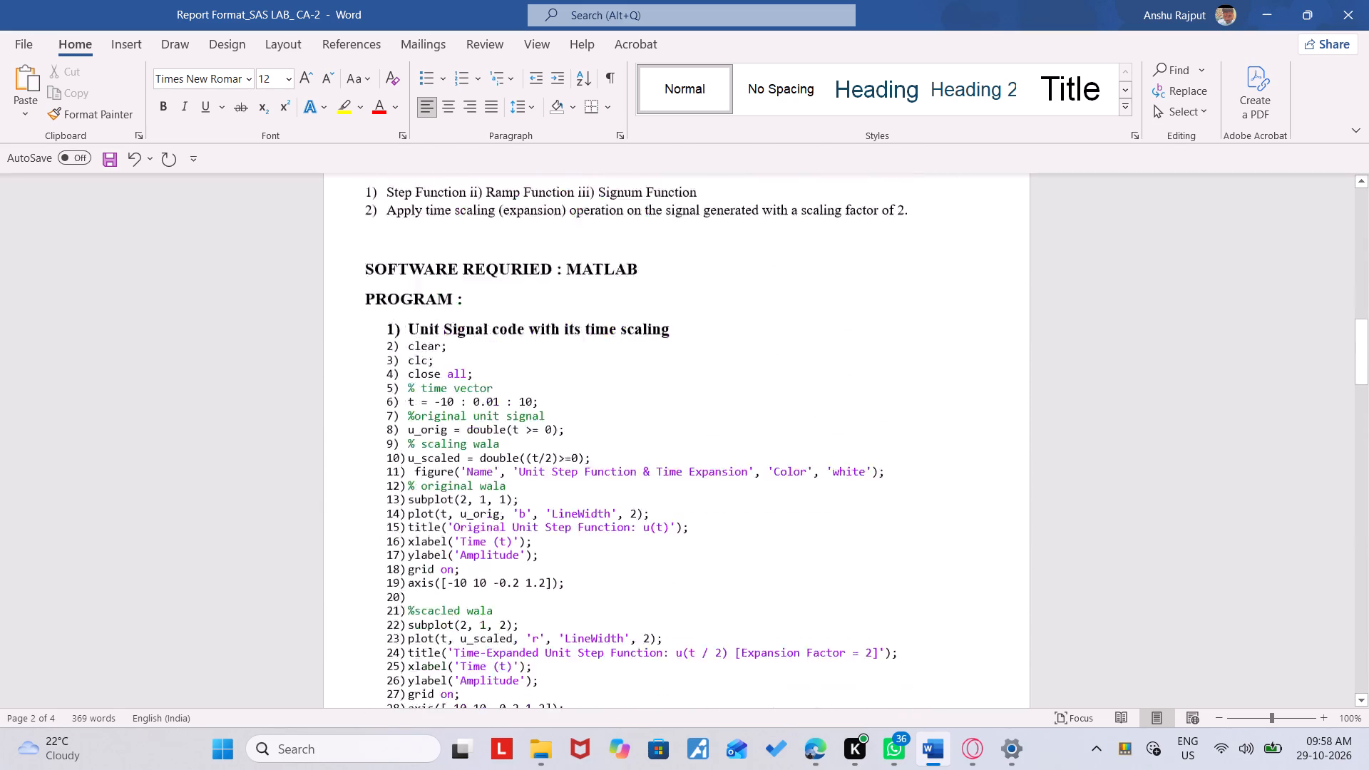
{"action": "scroll", "coordinate": [247, 343], "scroll_direction": "down", "scroll_amount": 4}
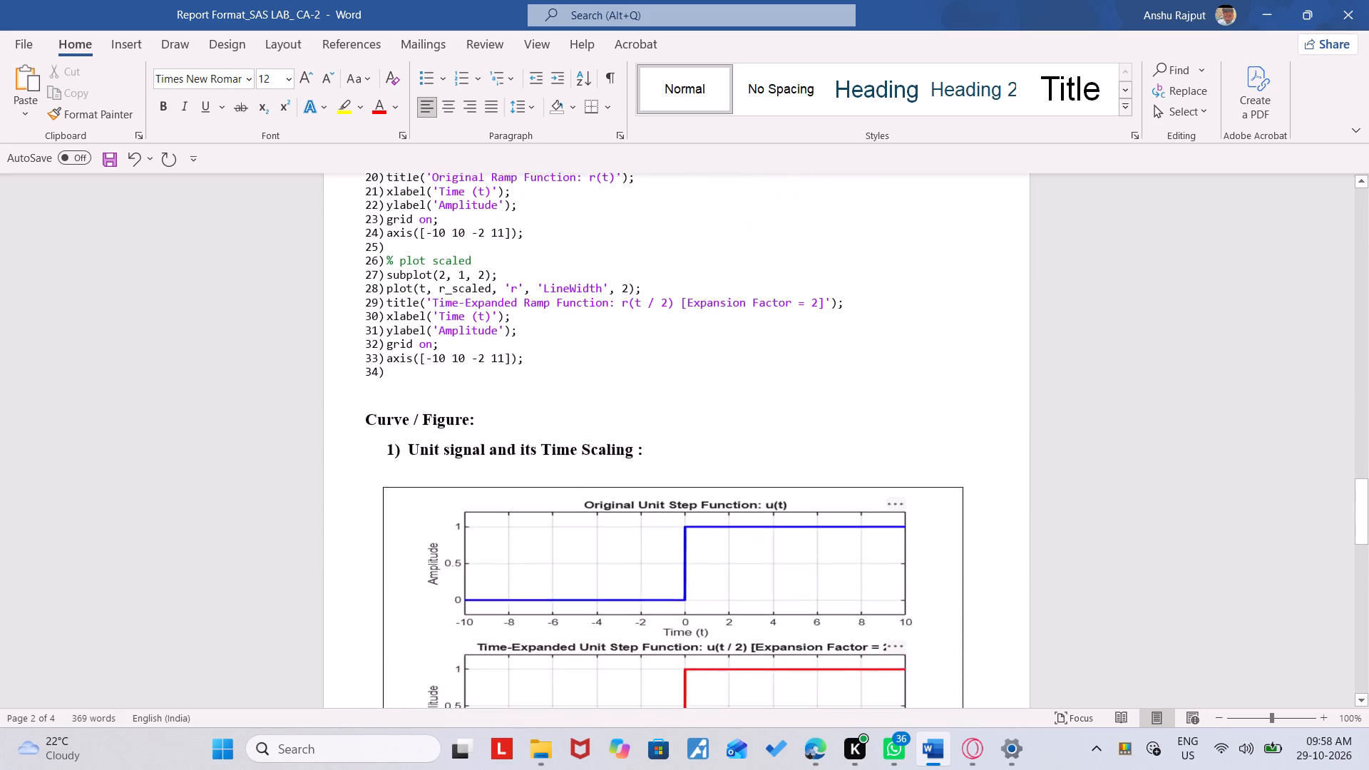
{"action": "scroll", "coordinate": [247, 343], "scroll_direction": "down", "scroll_amount": 3}
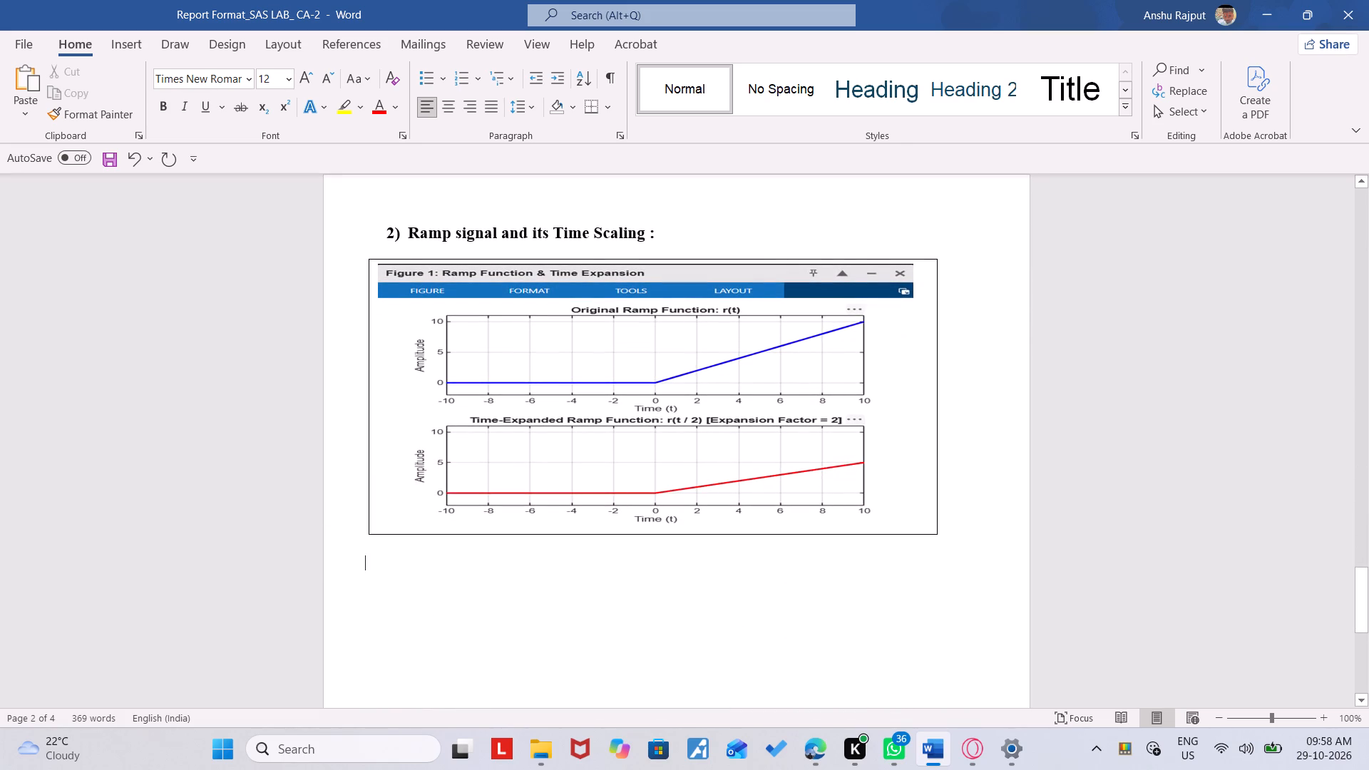
Save the Report Format_SAS LAB_ CA-2 document again.
{"action": "left_click", "coordinate": [113, 150]}
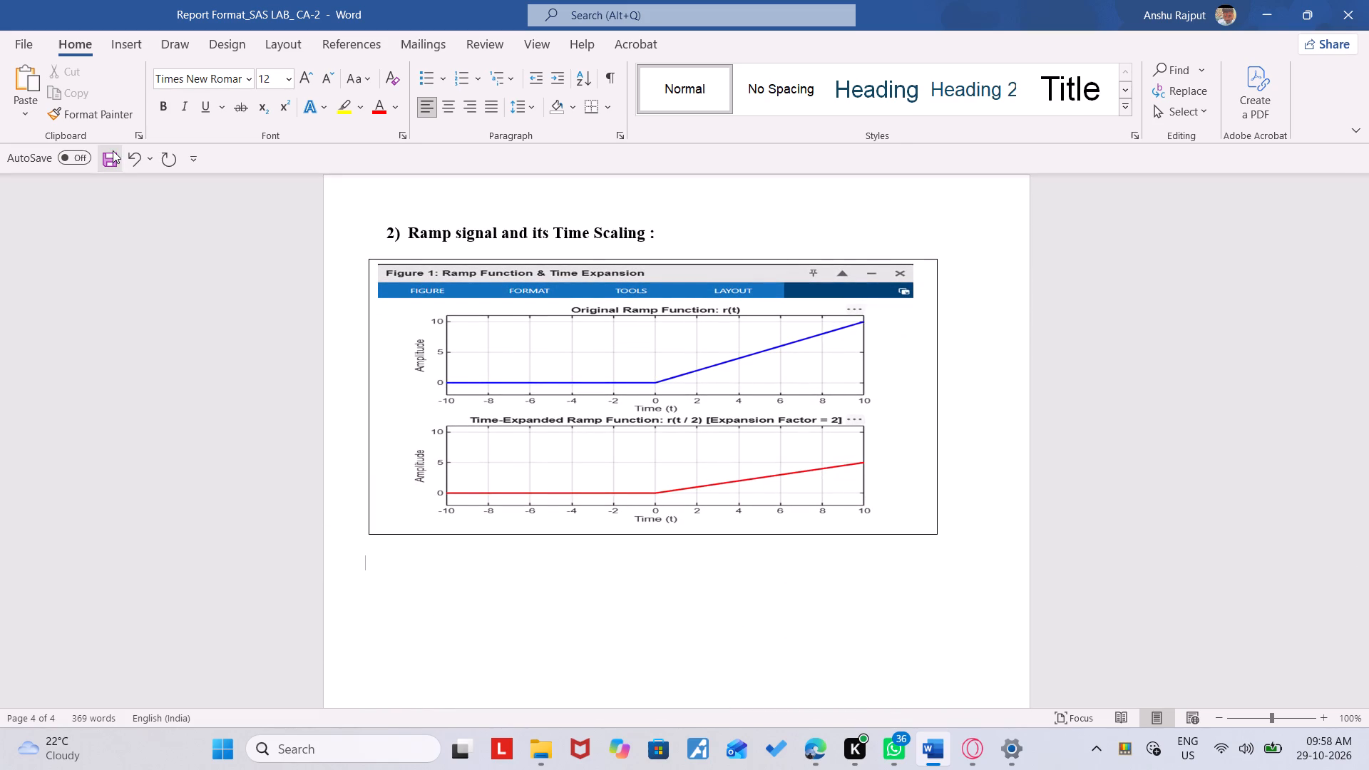
Bring File Explorer and the Edge window with the iLovePDF converter to the front.
{"action": "left_click", "coordinate": [533, 768]}
{"action": "left_click", "coordinate": [830, 739]}
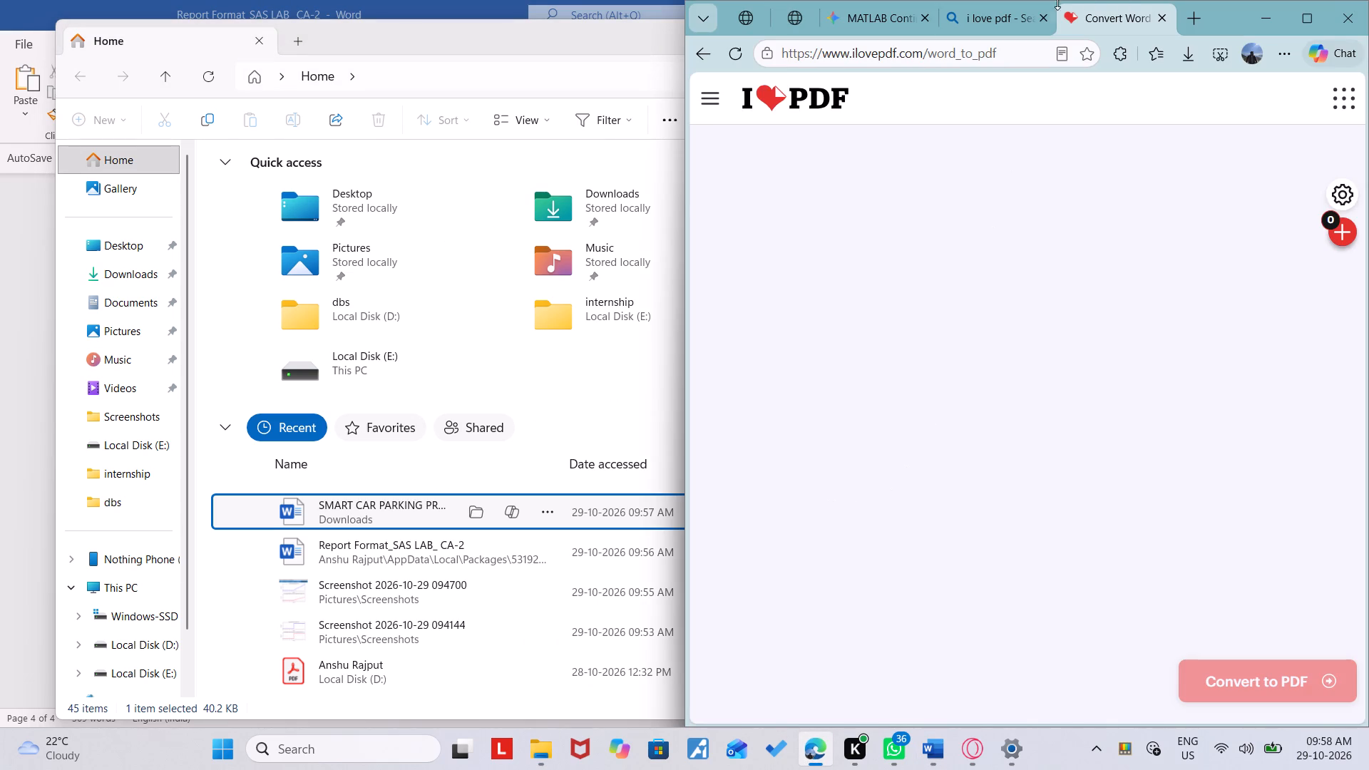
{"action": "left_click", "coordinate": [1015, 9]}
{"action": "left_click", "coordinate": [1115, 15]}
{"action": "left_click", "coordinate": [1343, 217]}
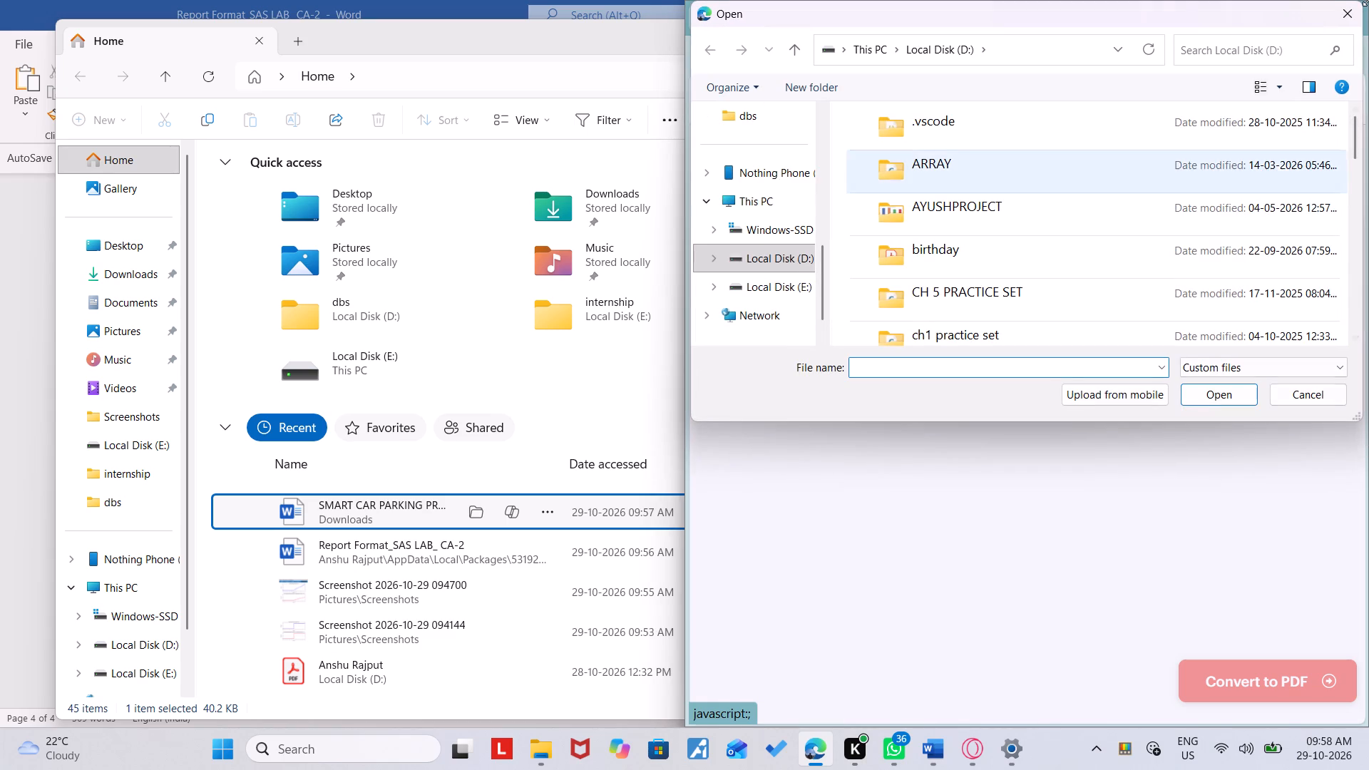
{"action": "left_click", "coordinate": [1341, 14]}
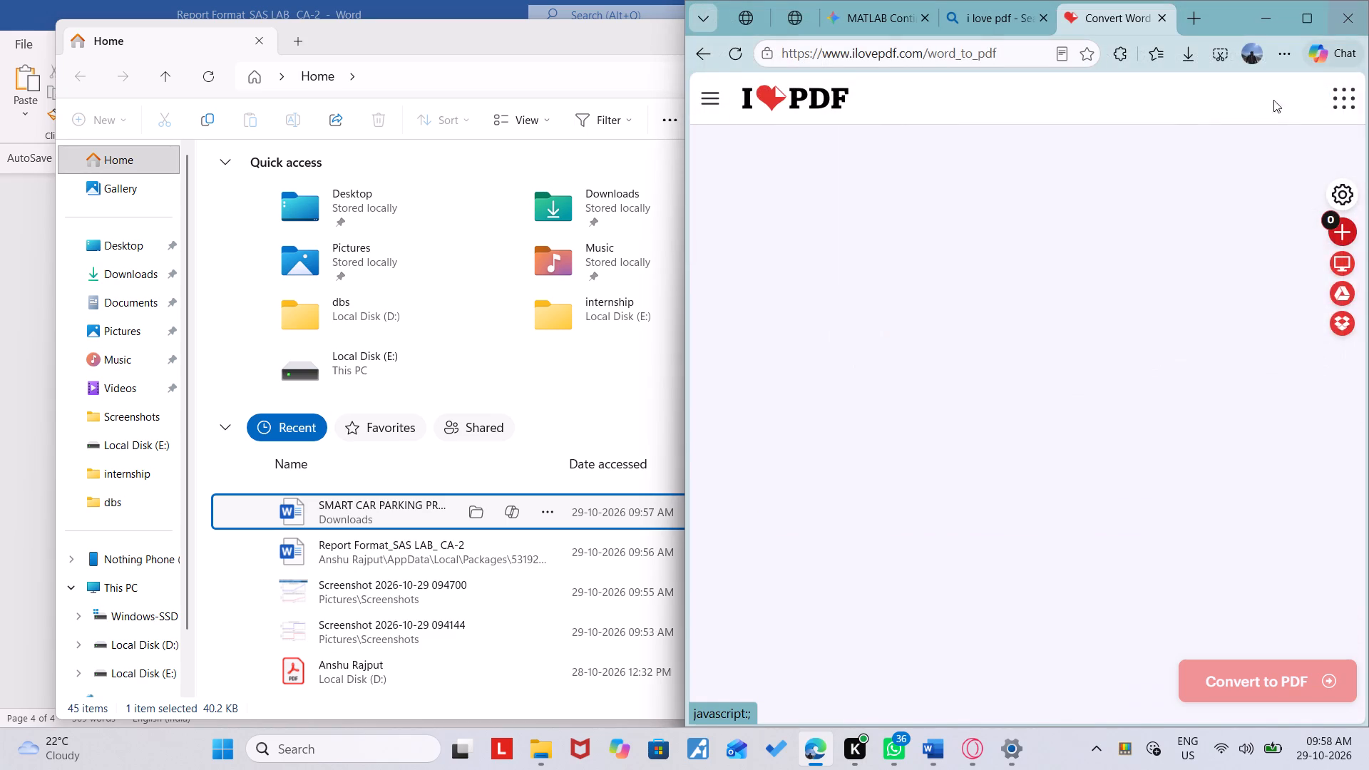
Close the emptied converter page and reopen iLovePDF's Word to PDF tool from the "i love pdf" search results.
{"action": "left_click", "coordinate": [1164, 19]}
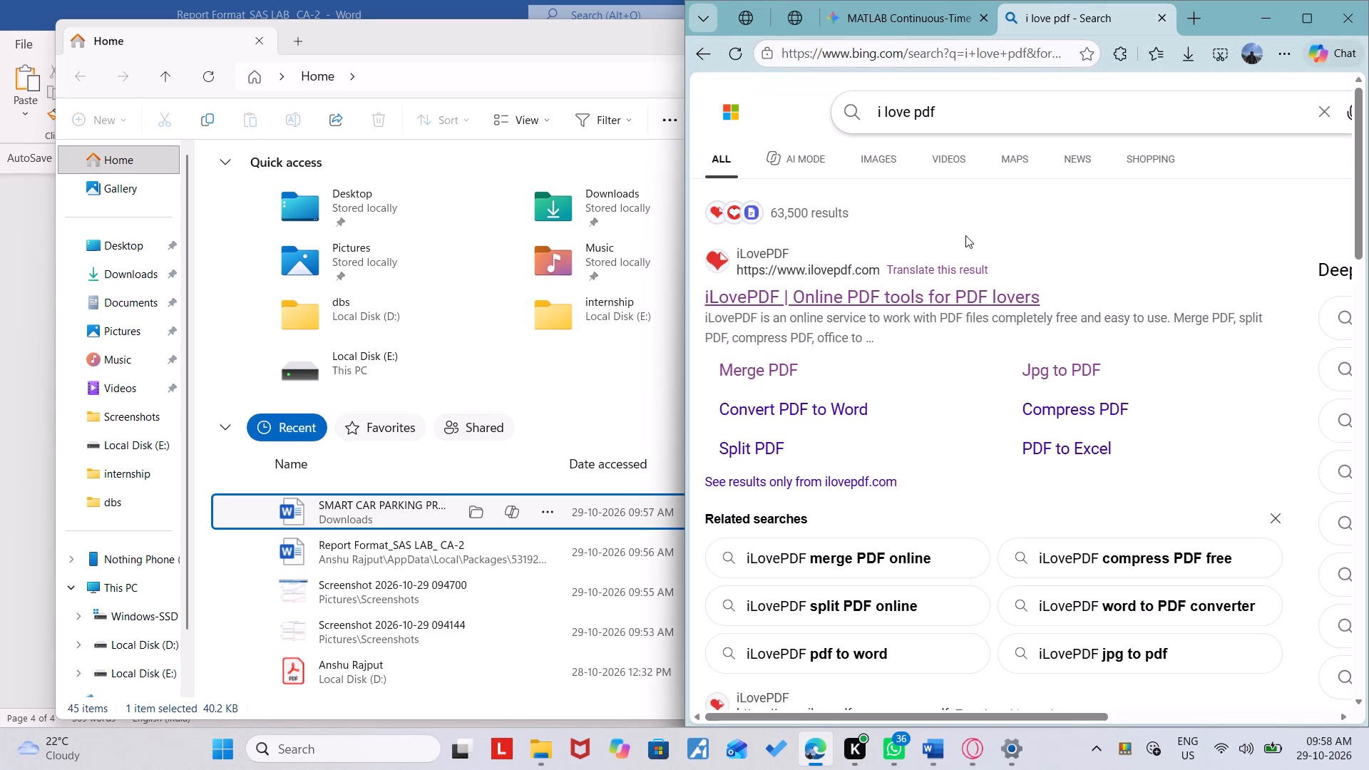
{"action": "left_click", "coordinate": [836, 302]}
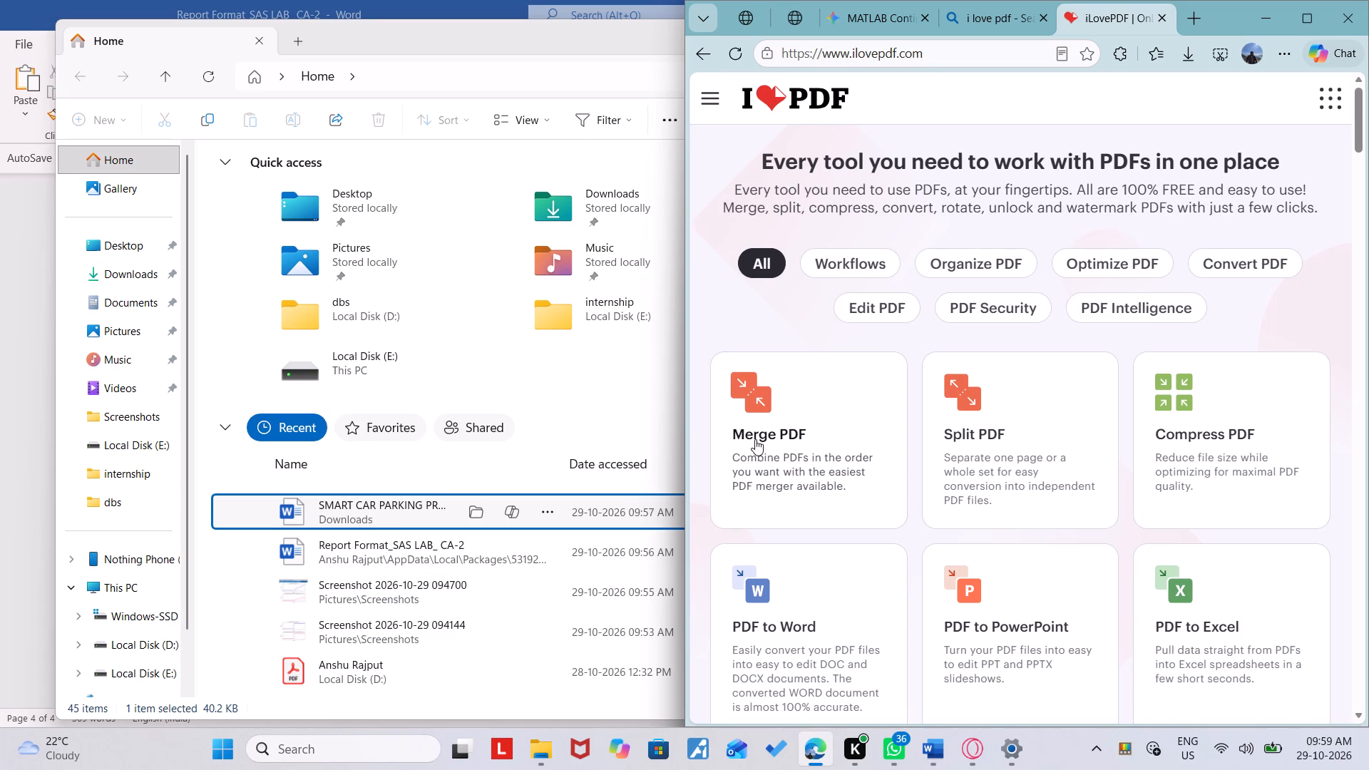
{"action": "scroll", "coordinate": [851, 508], "scroll_direction": "down", "scroll_amount": 1}
{"action": "left_click", "coordinate": [799, 674]}
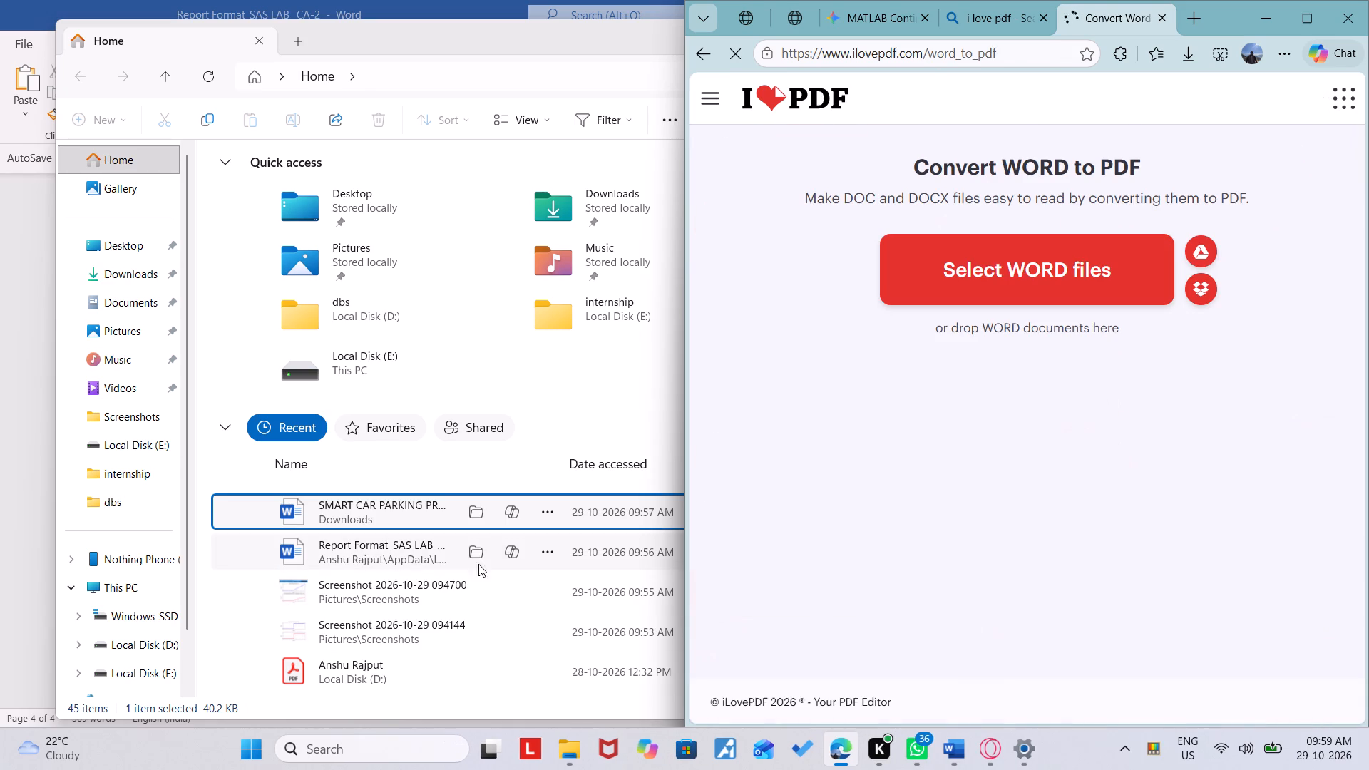
Add Report Format_SAS LAB_ CA-2 from File Explorer's recent files to the converter and convert it to PDF.
{"action": "left_click_drag", "start_coordinate": [402, 555], "coordinate": [712, 687]}
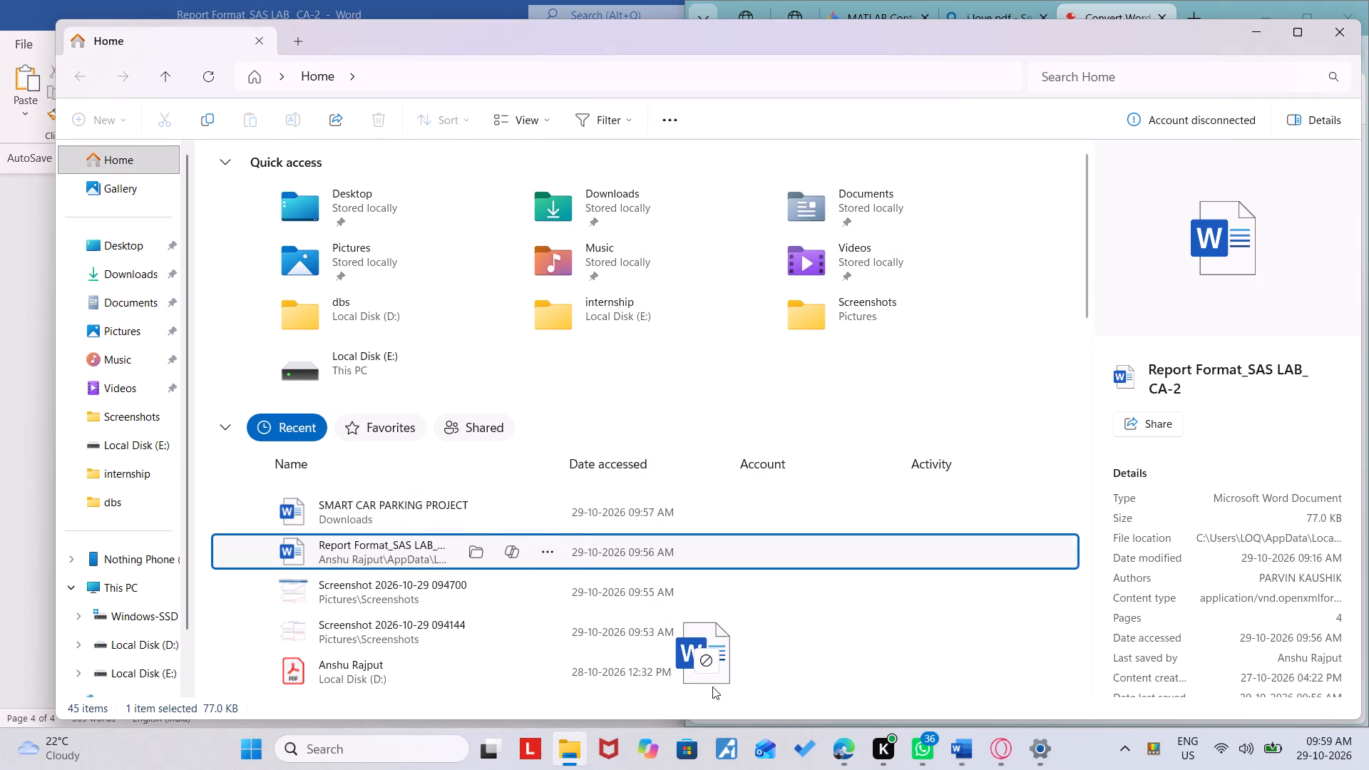
{"action": "left_click_drag", "start_coordinate": [712, 687], "coordinate": [853, 550]}
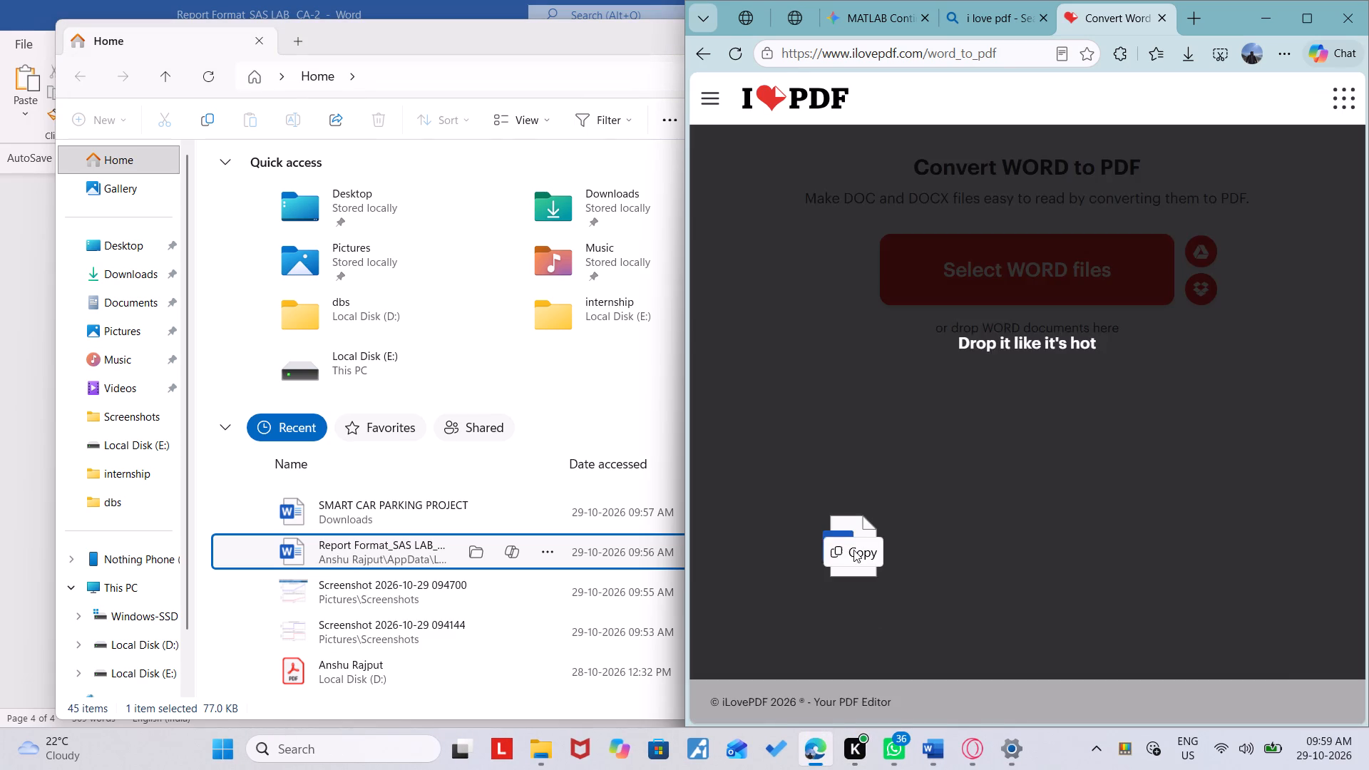
{"action": "left_click_drag", "start_coordinate": [853, 550], "coordinate": [858, 435]}
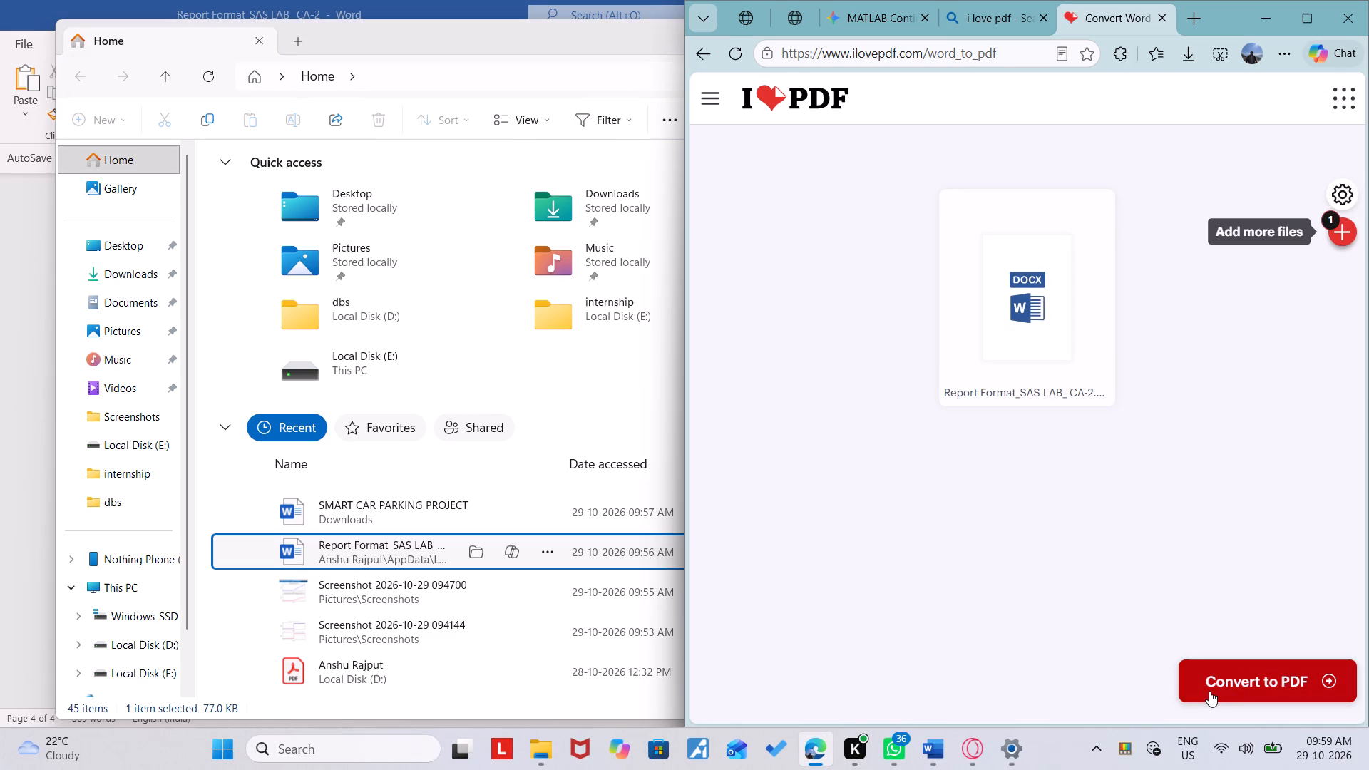
{"action": "left_click", "coordinate": [1209, 691]}
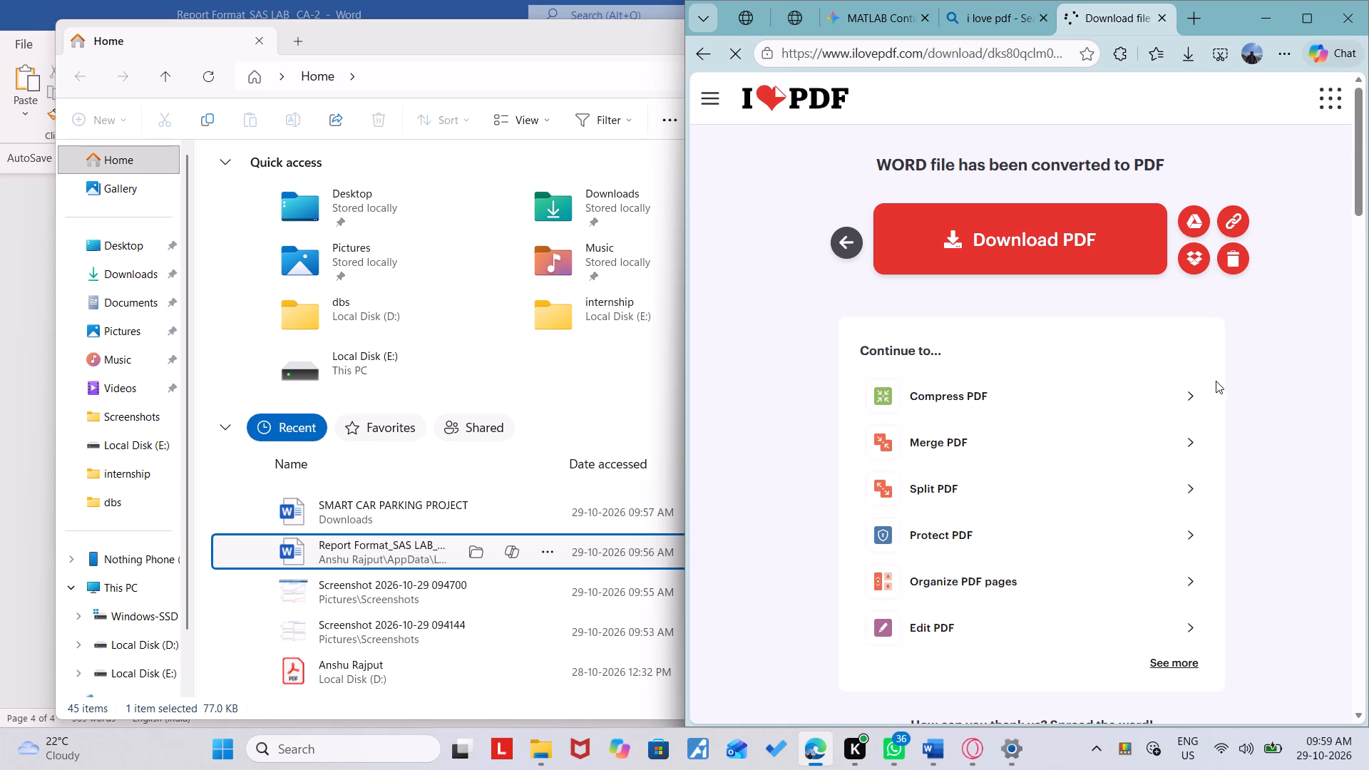
Download the converted PDF into the Downloads folder, using the student's name as the file name.
{"action": "left_click", "coordinate": [1026, 259]}
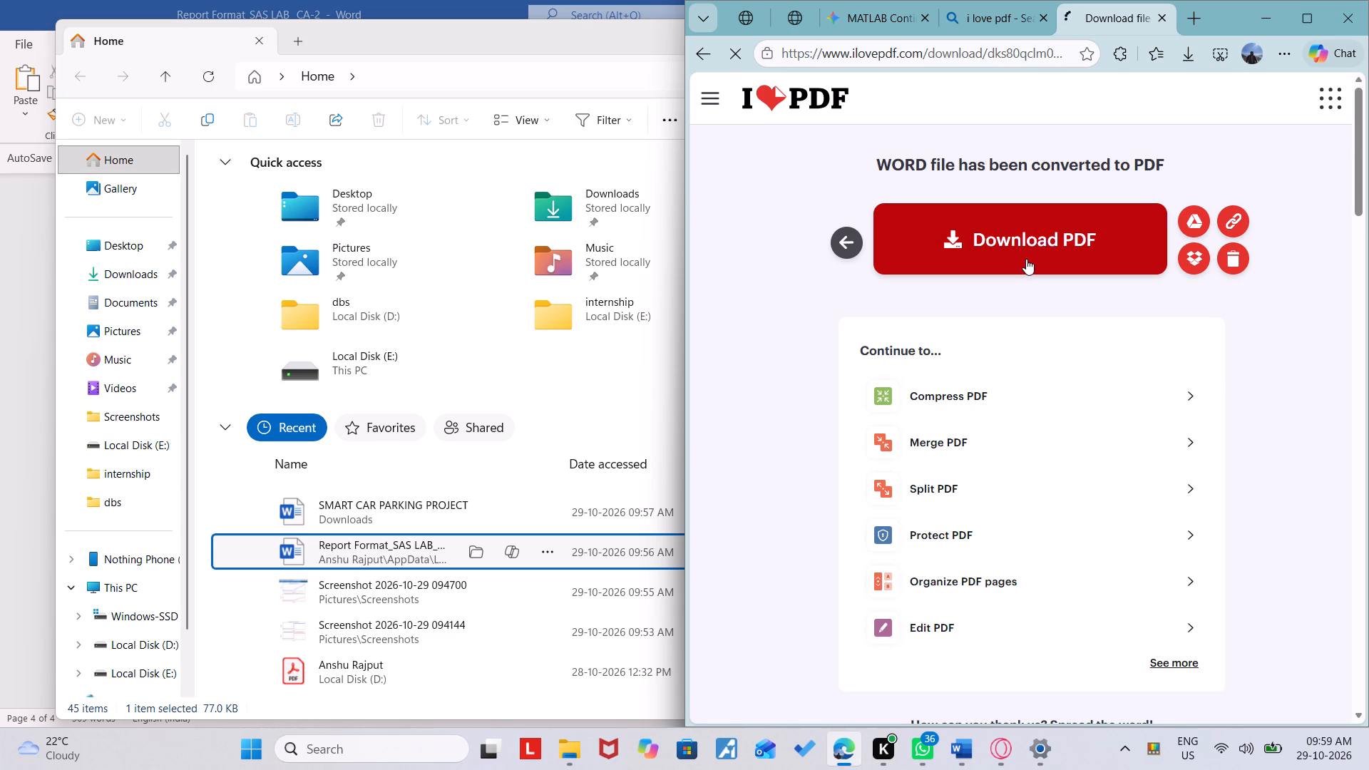
{"action": "left_click", "coordinate": [987, 182]}
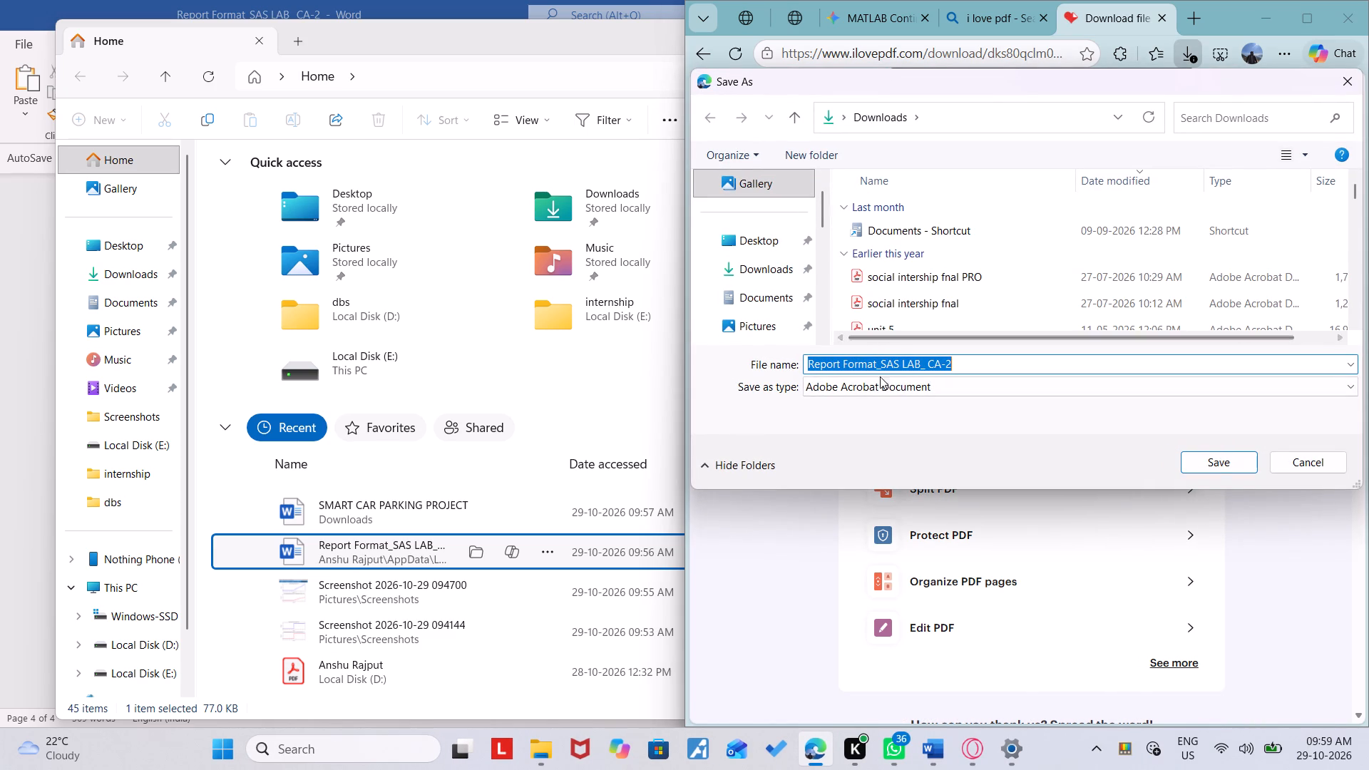
{"action": "key", "text": "BackSpace"}
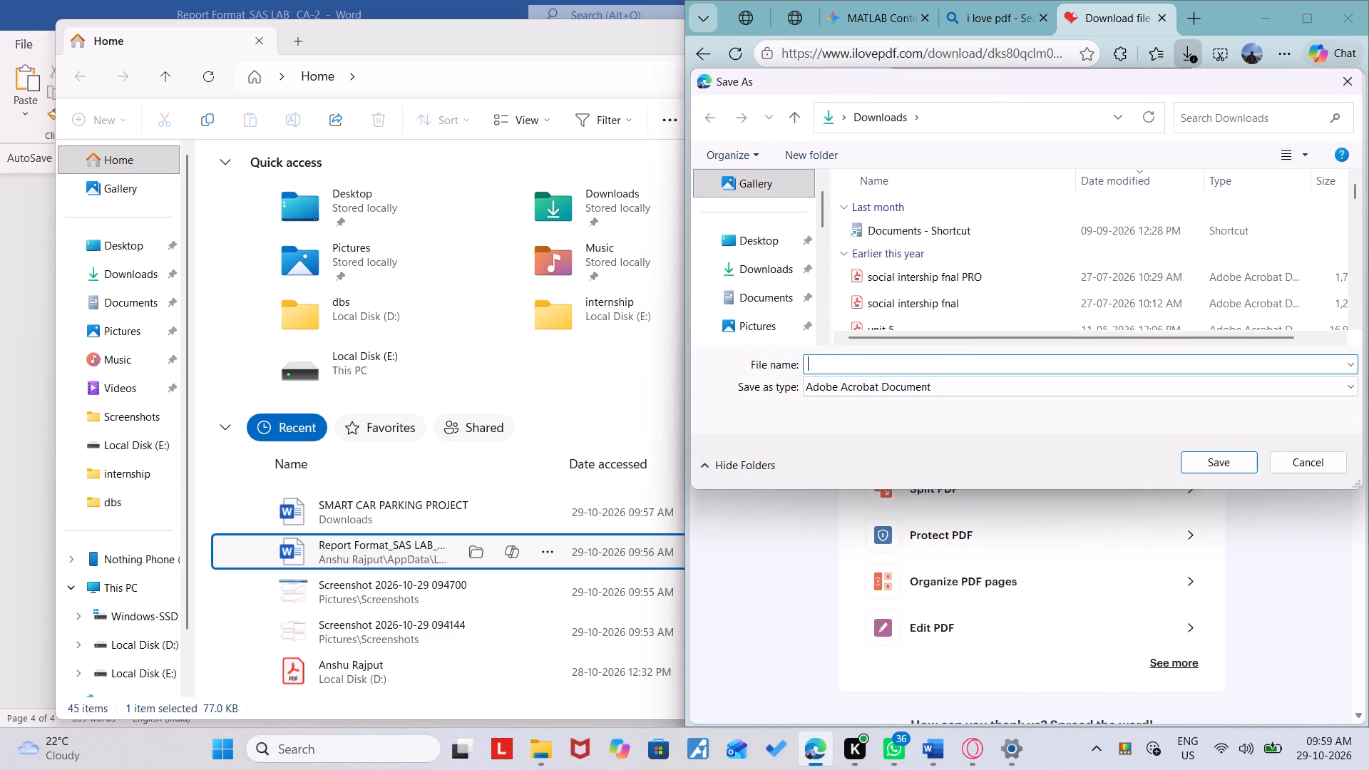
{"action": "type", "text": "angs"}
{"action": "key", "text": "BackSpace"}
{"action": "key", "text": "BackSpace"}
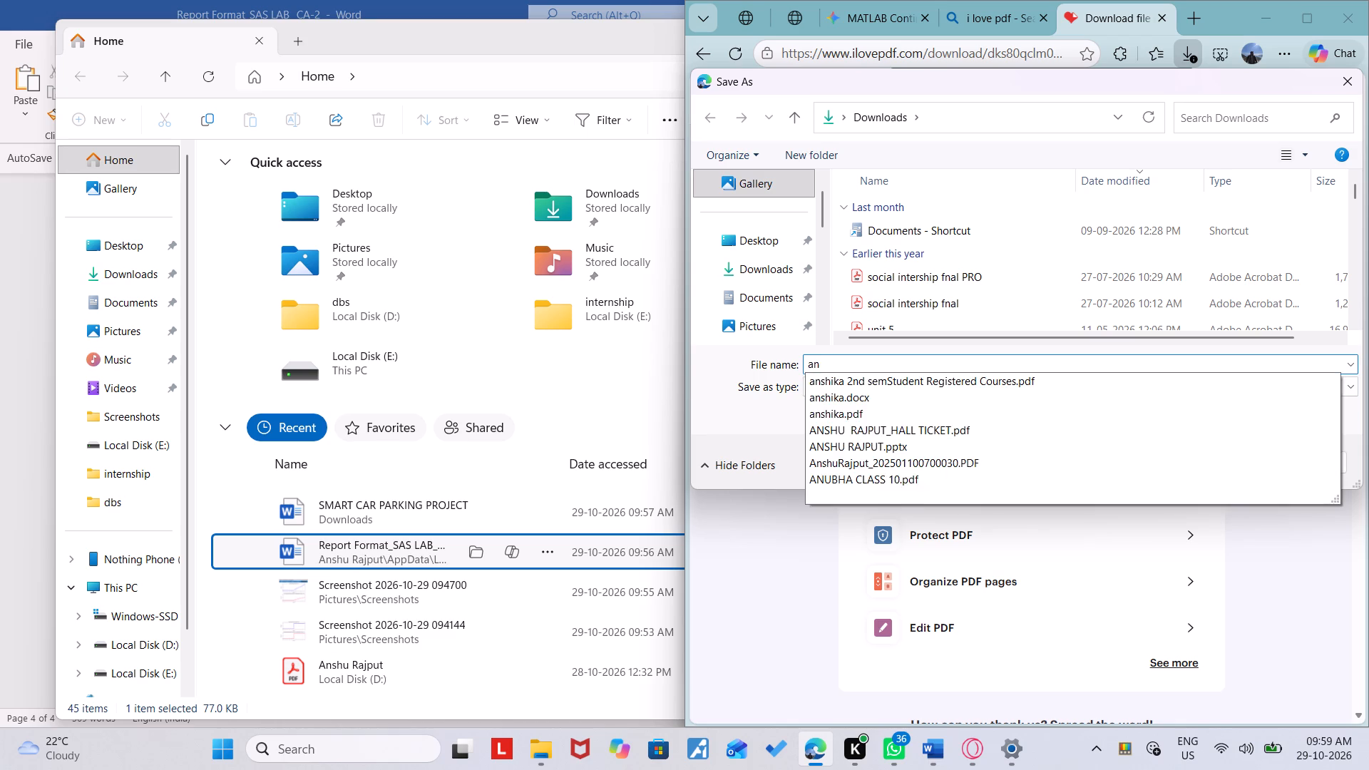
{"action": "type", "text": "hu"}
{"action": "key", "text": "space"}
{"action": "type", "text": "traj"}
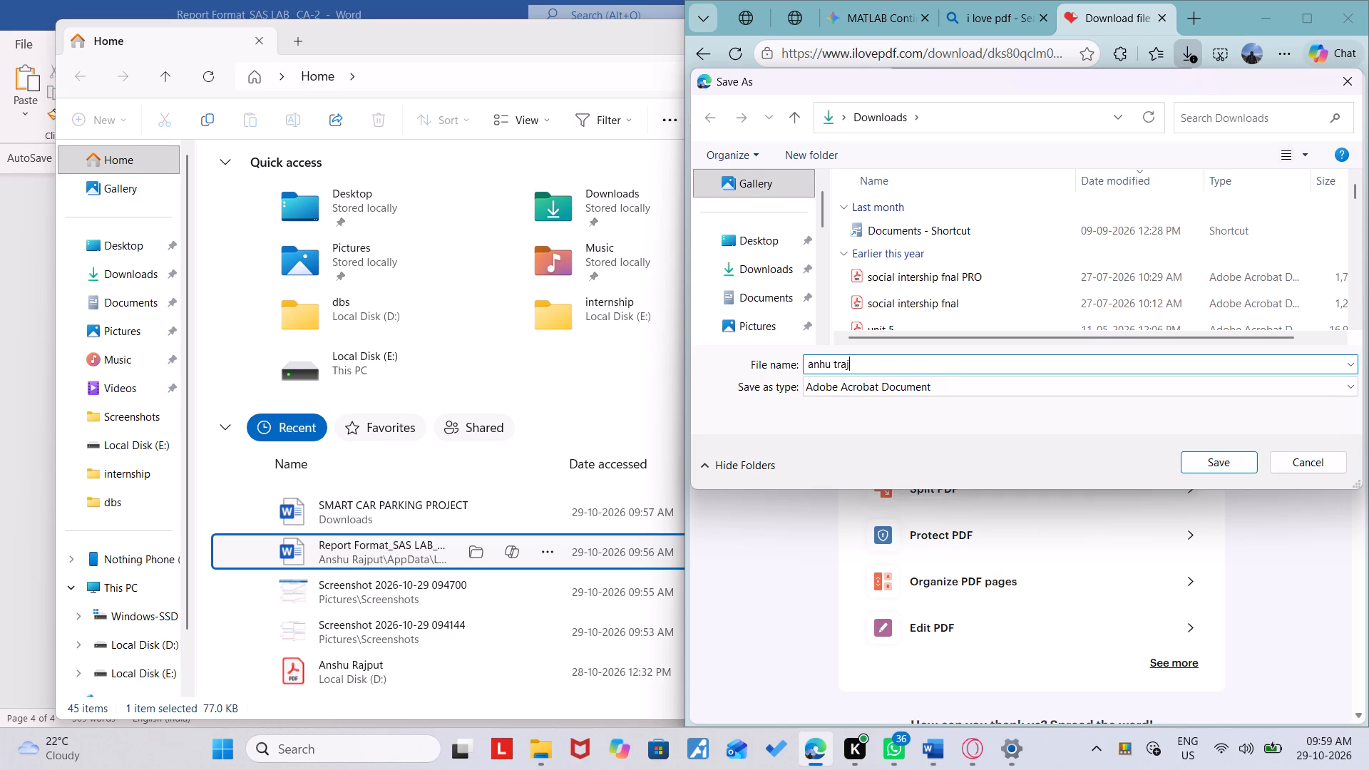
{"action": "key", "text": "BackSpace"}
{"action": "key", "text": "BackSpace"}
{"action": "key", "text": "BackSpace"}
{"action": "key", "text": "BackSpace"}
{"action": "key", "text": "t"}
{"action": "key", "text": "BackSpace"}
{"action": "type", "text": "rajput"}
{"action": "left_click", "coordinate": [1235, 458]}
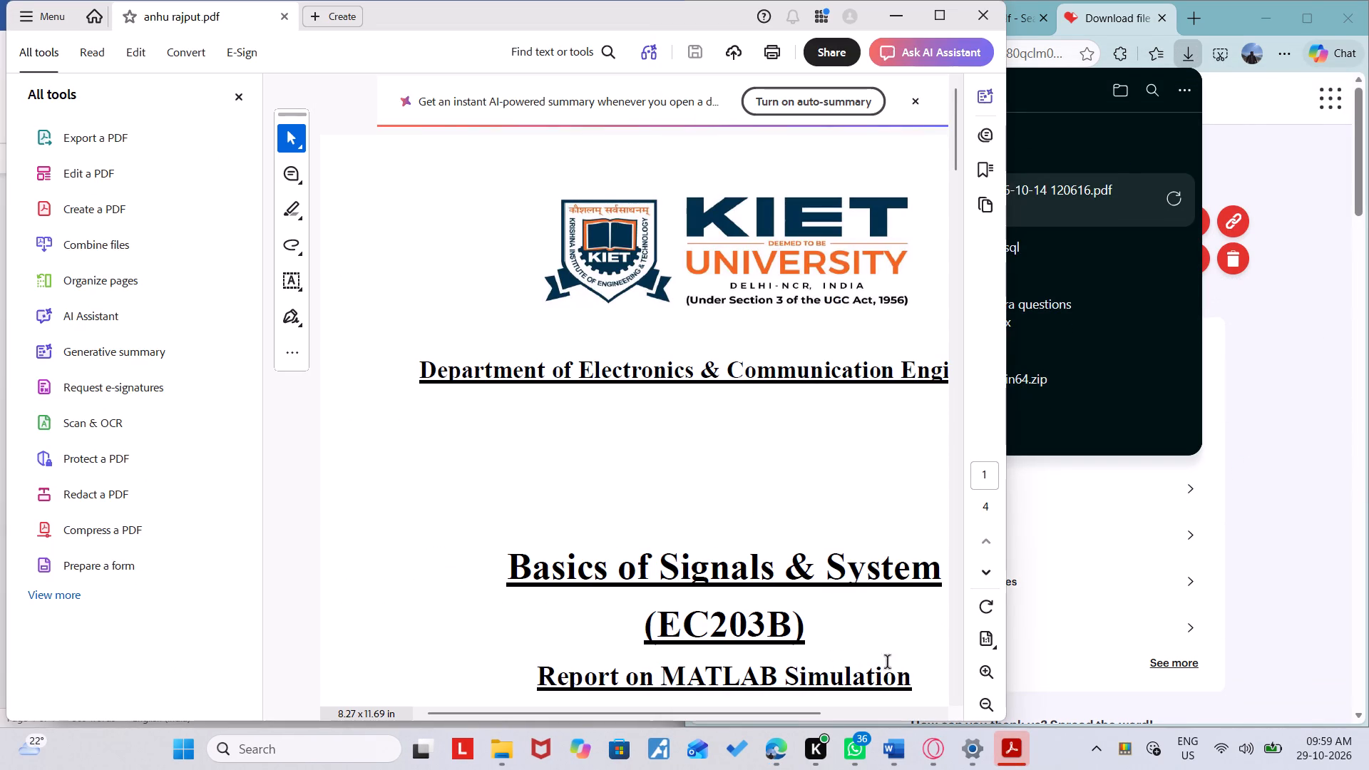
Switch to the Word report and replace the student name under Submitted by on the cover page with the other student's name.
{"action": "left_click", "coordinate": [898, 769]}
{"action": "scroll", "coordinate": [881, 533], "scroll_direction": "up", "scroll_amount": 5}
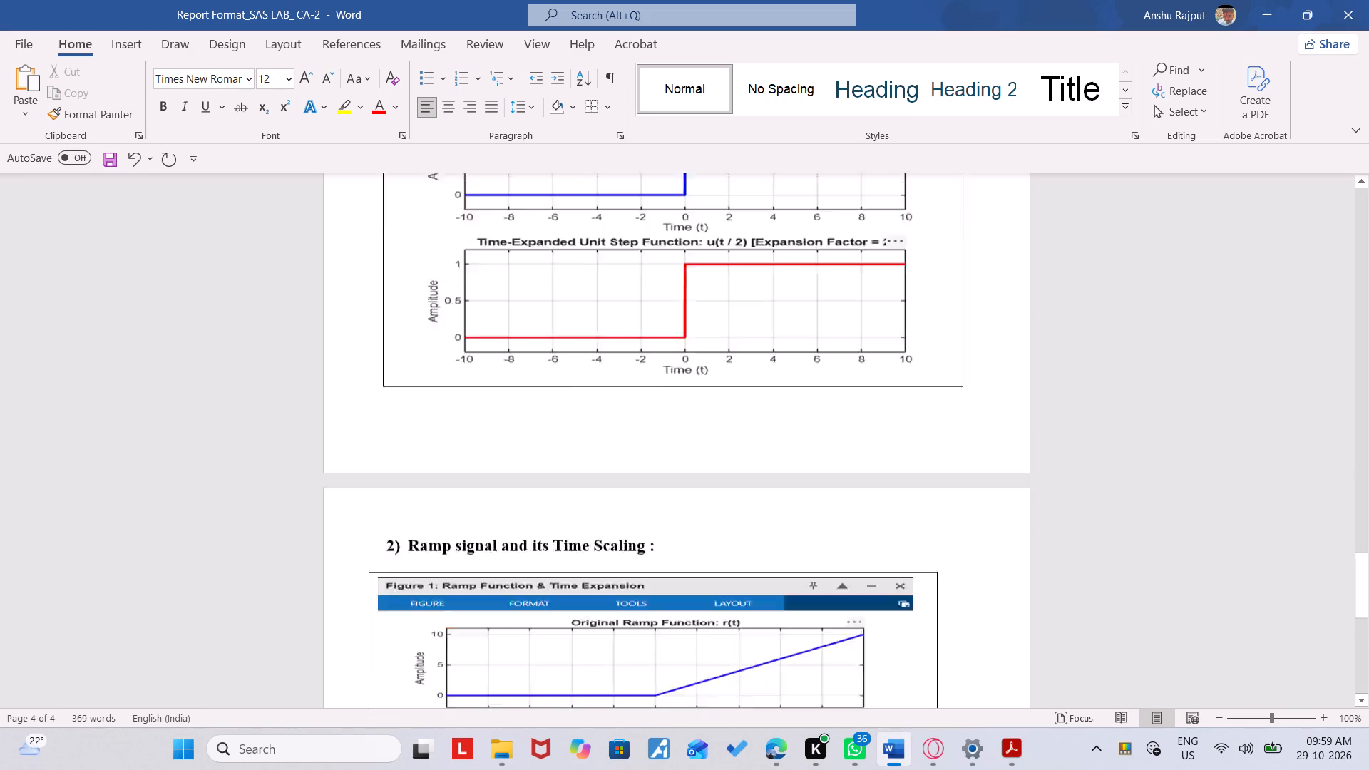
{"action": "scroll", "coordinate": [881, 533], "scroll_direction": "up", "scroll_amount": 5}
{"action": "scroll", "coordinate": [881, 533], "scroll_direction": "down", "scroll_amount": 2}
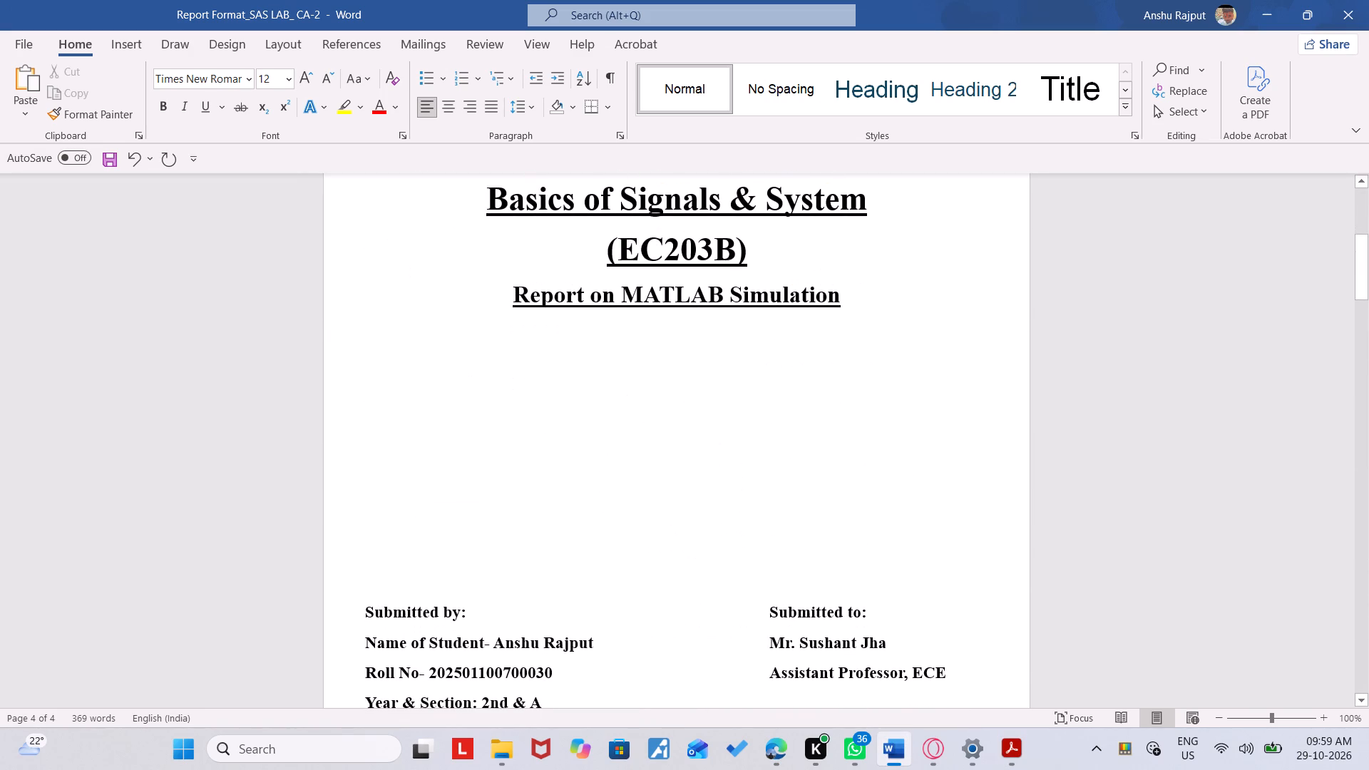
{"action": "left_click", "coordinate": [590, 641]}
{"action": "key", "text": "Right"}
{"action": "key", "text": "BackSpace"}
{"action": "key", "text": "BackSpace"}
{"action": "key", "text": "BackSpace"}
{"action": "key", "text": "BackSpace"}
{"action": "key", "text": "BackSpace"}
{"action": "key", "text": "BackSpace"}
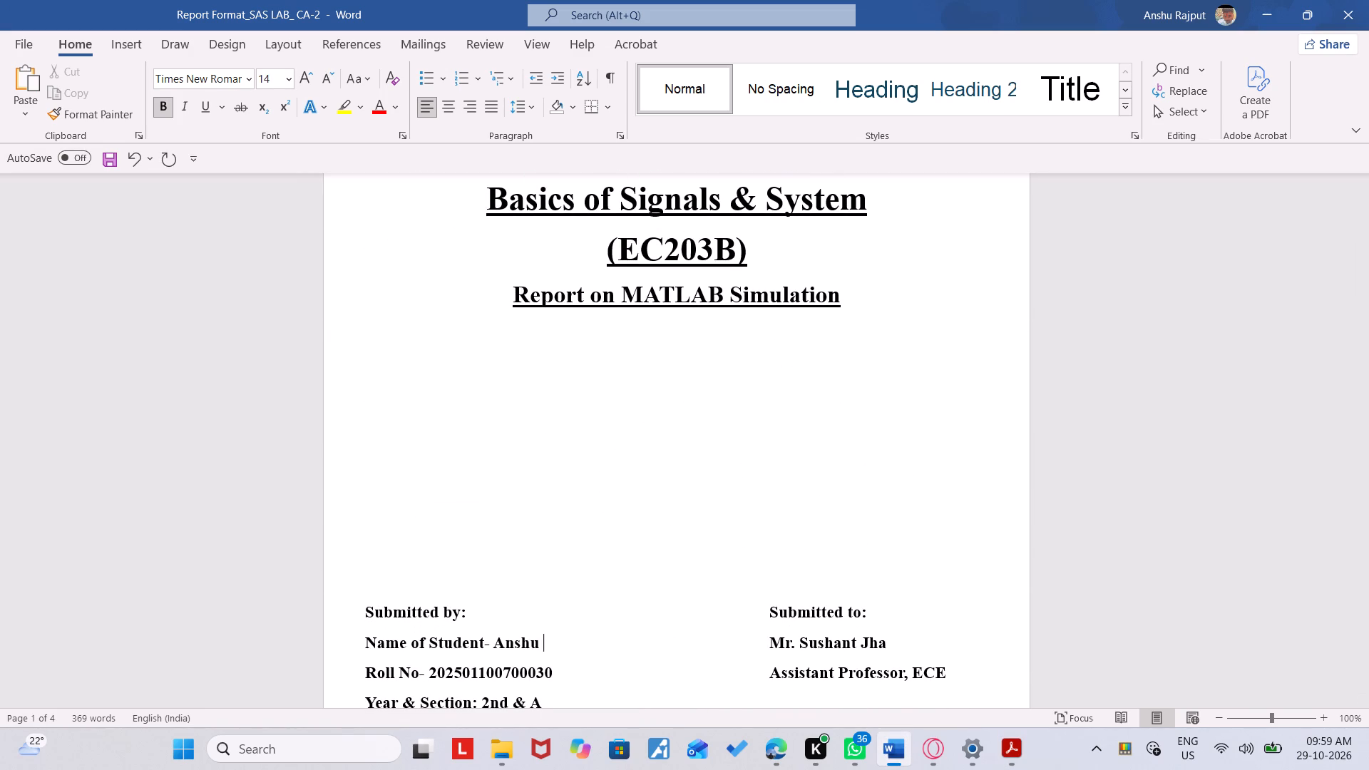
{"action": "key", "text": "BackSpace"}
{"action": "key", "text": "BackSpace"}
{"action": "key", "text": "BackSpace"}
{"action": "key", "text": "BackSpace"}
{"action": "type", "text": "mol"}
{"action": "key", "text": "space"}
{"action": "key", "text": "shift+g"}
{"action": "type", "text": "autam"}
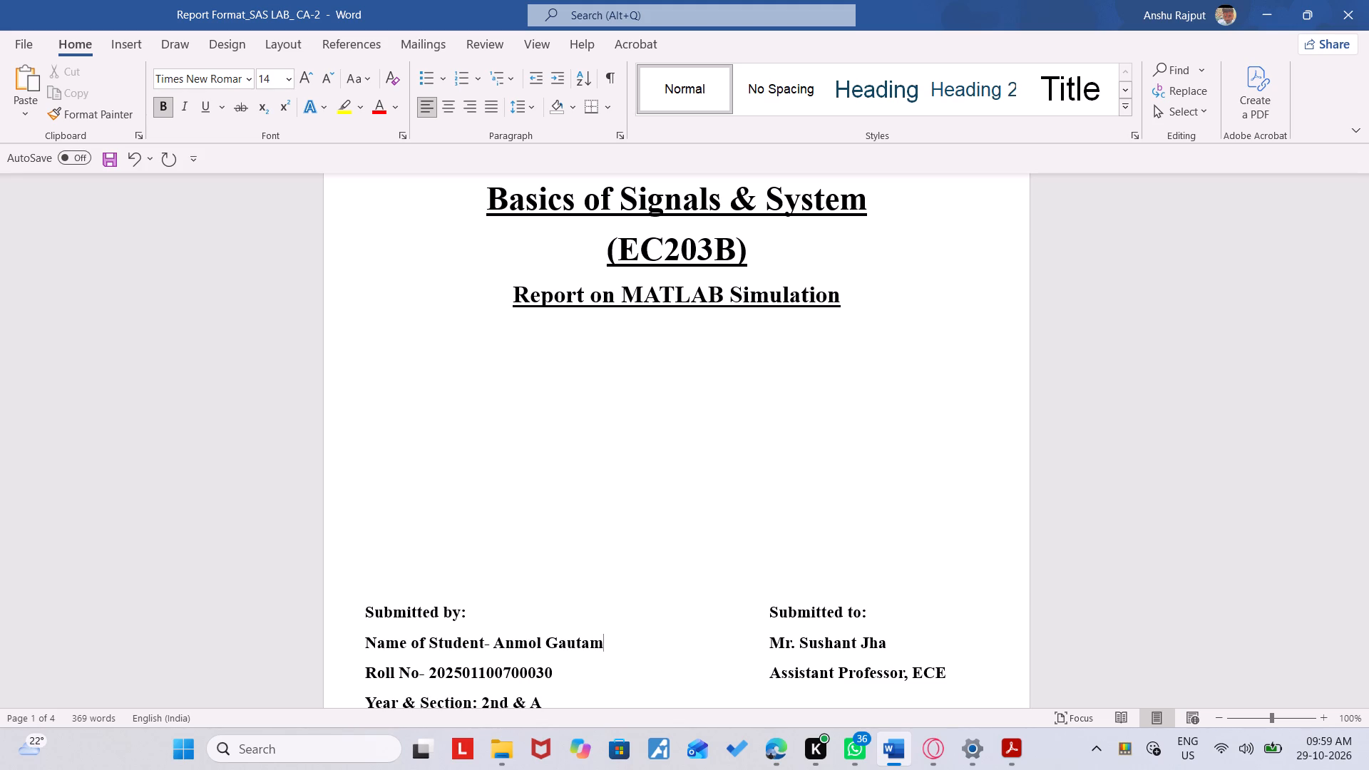
Replace the last two digits of the roll number on the cover page with the other student's digits.
{"action": "scroll", "coordinate": [590, 641], "scroll_direction": "down", "scroll_amount": 1}
{"action": "left_click", "coordinate": [568, 575]}
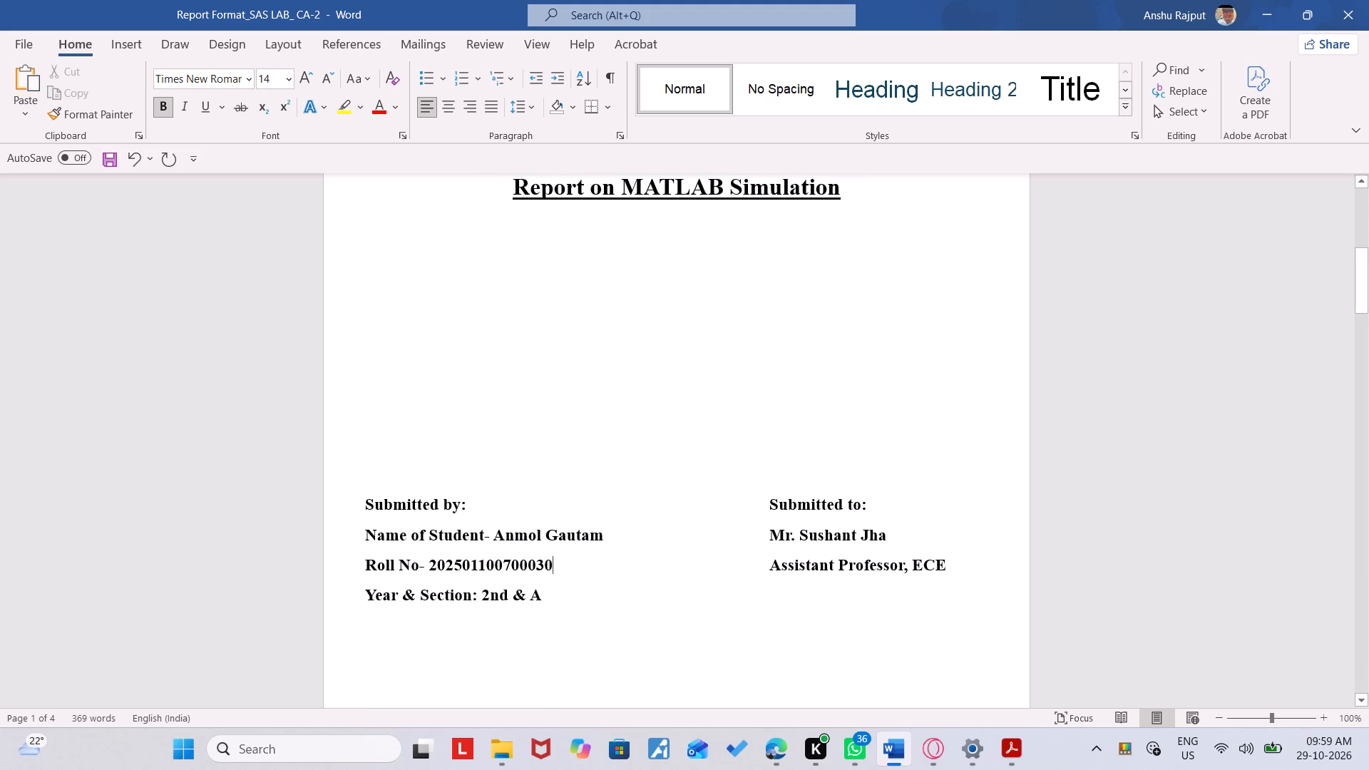
{"action": "key", "text": "BackSpace"}
{"action": "key", "text": "BackSpace"}
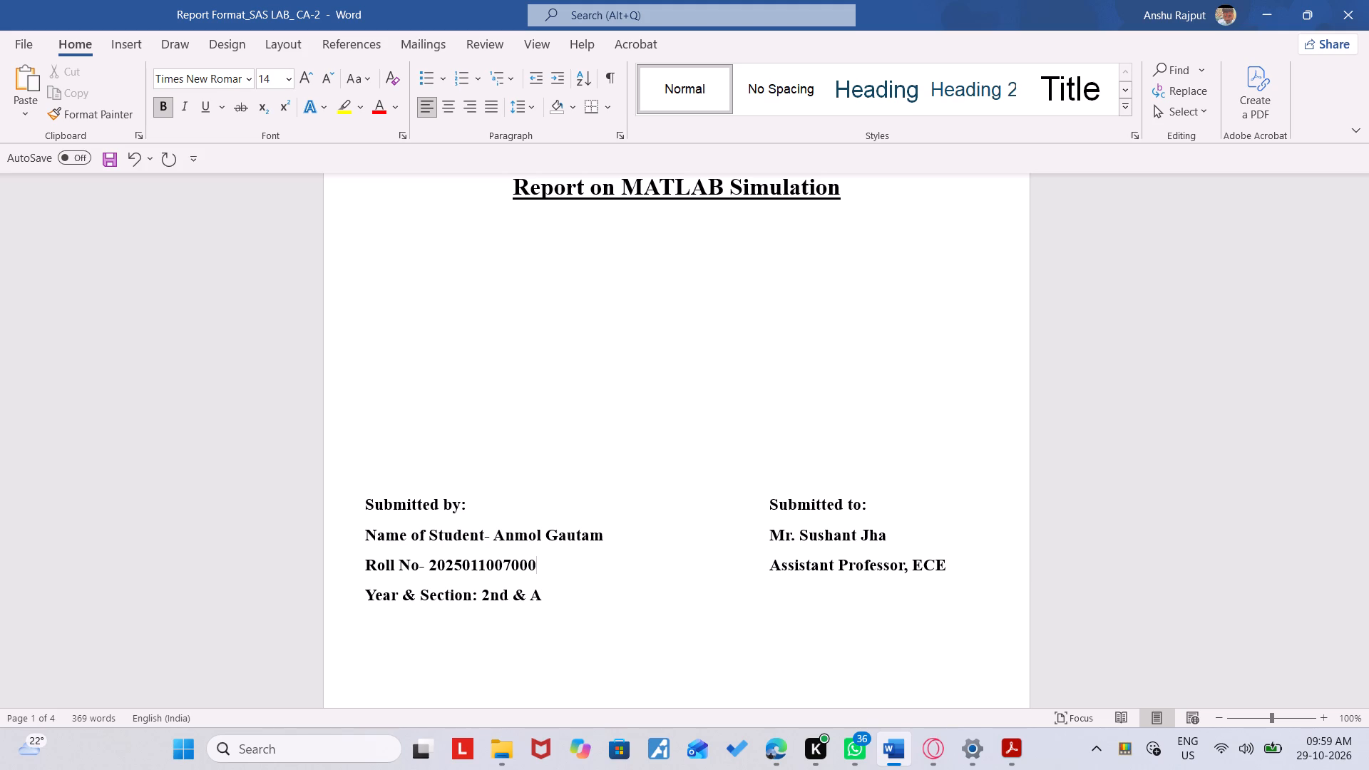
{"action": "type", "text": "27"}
{"action": "scroll", "coordinate": [568, 565], "scroll_direction": "down", "scroll_amount": 2}
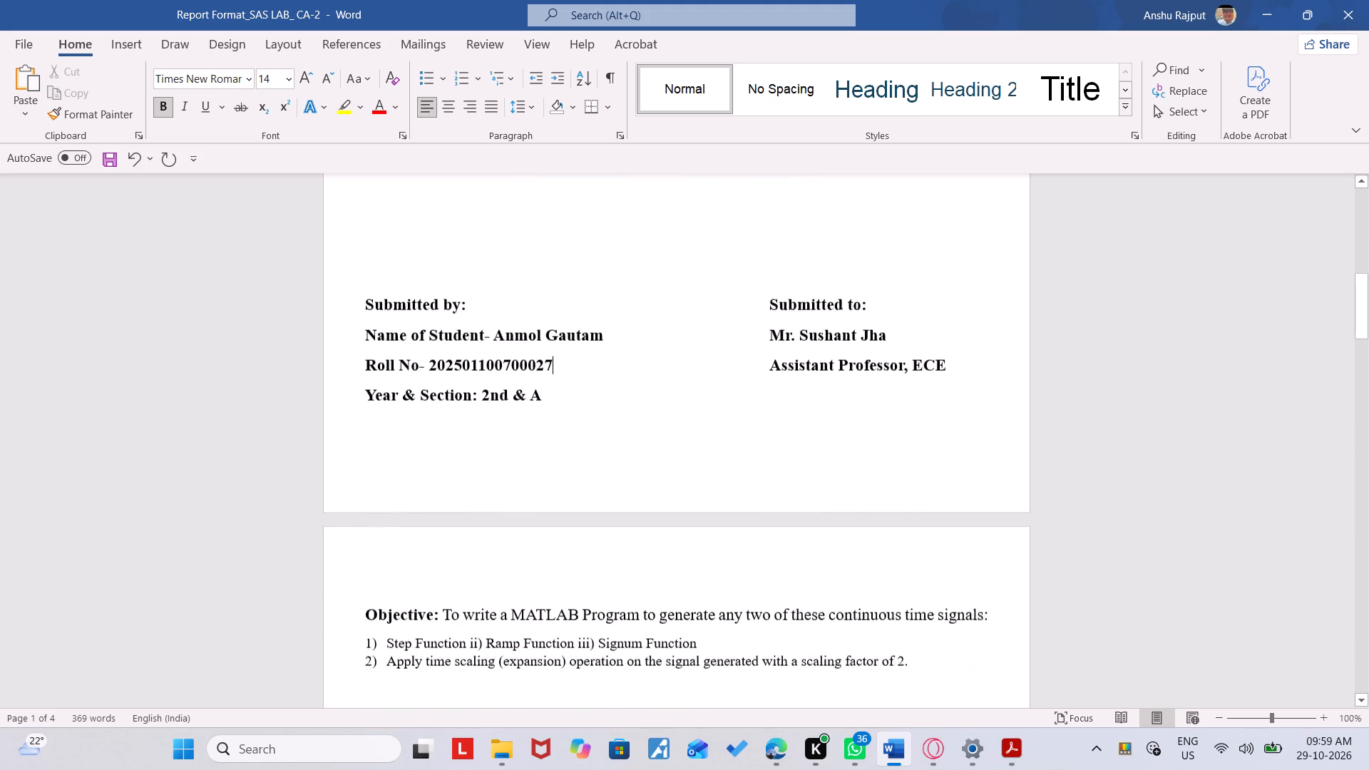
{"action": "scroll", "coordinate": [568, 565], "scroll_direction": "down", "scroll_amount": 2}
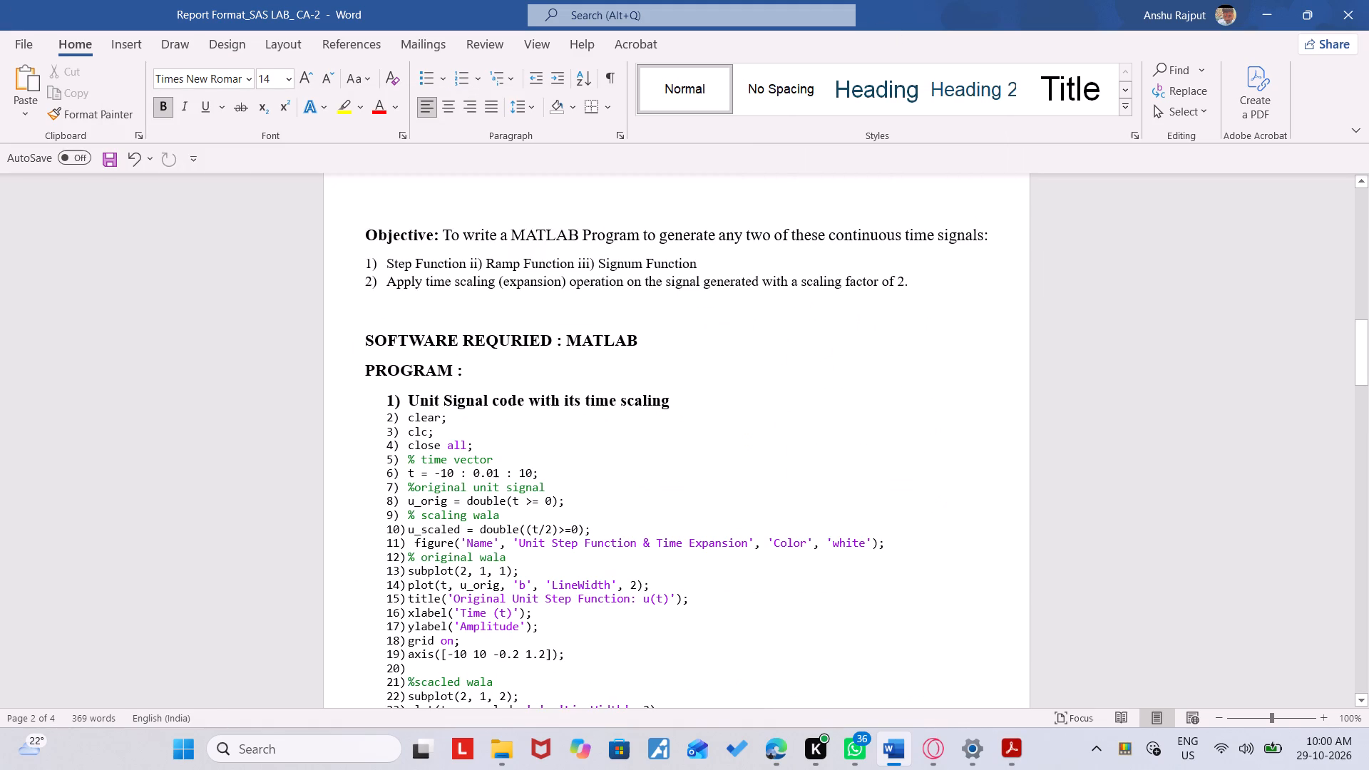
{"action": "left_click", "coordinate": [779, 763]}
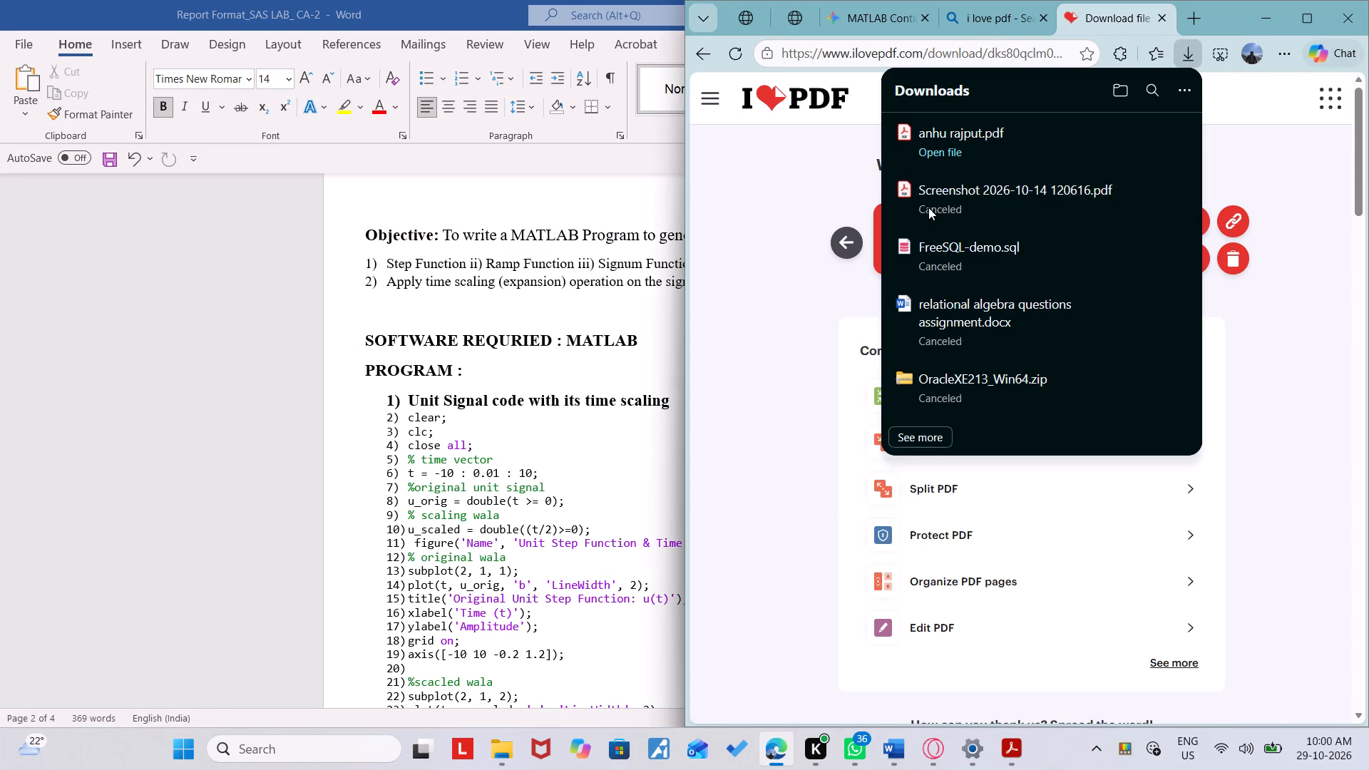
{"action": "left_click", "coordinate": [842, 393]}
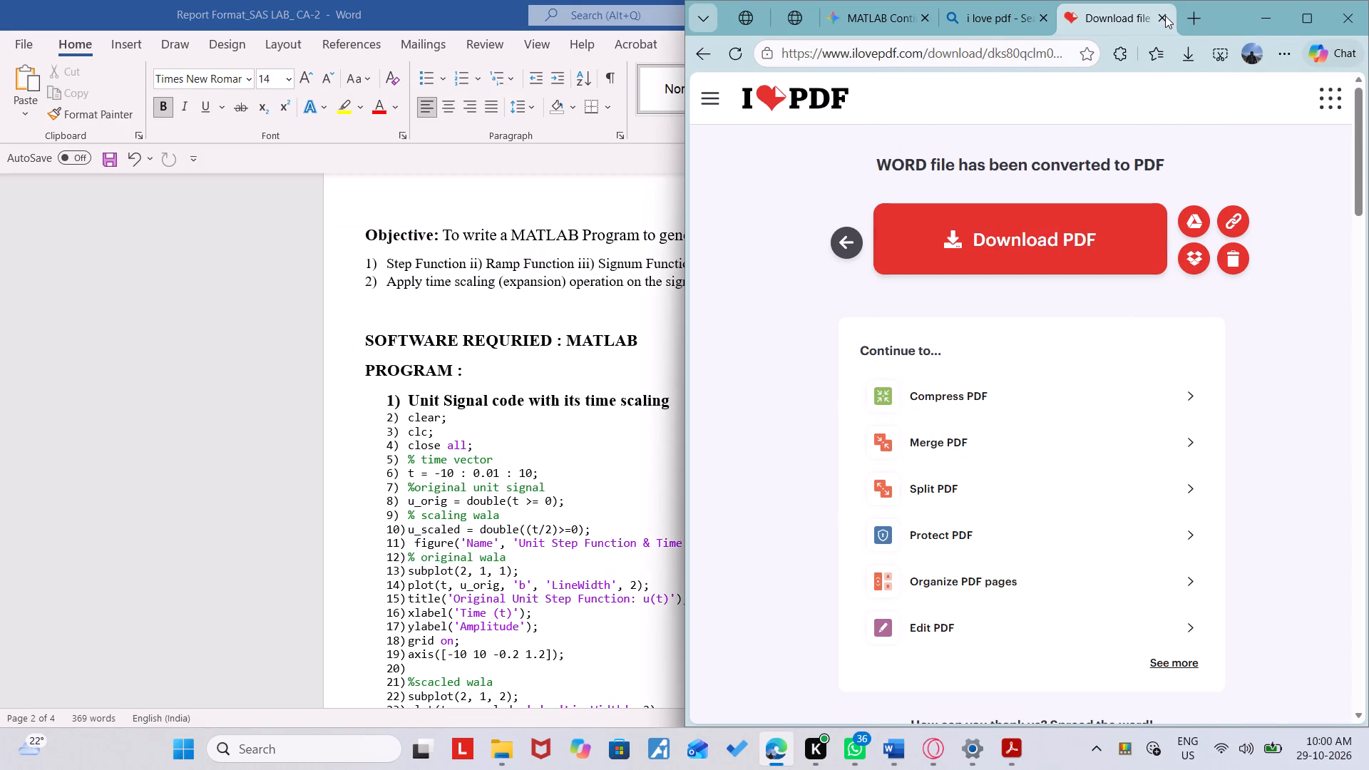
{"action": "left_click", "coordinate": [1165, 16]}
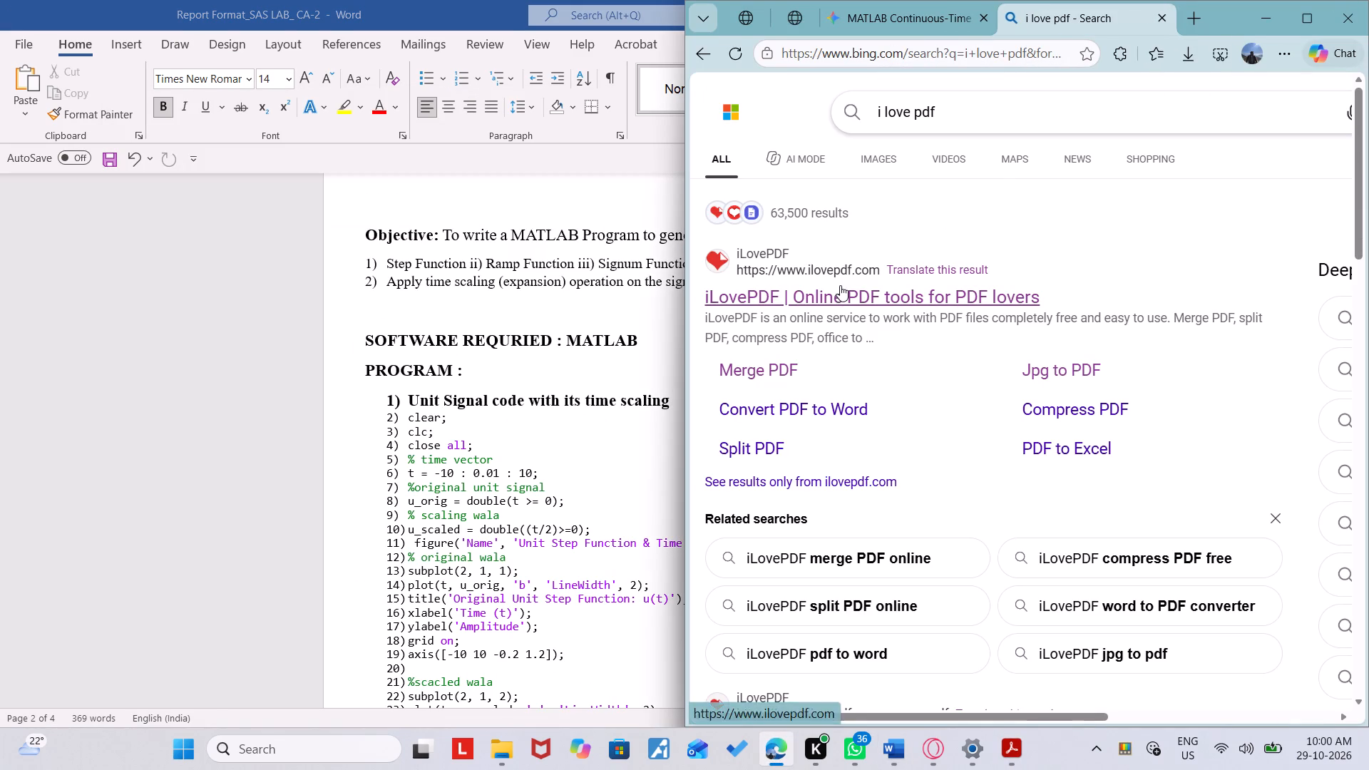
{"action": "left_click", "coordinate": [840, 285]}
{"action": "scroll", "coordinate": [607, 749], "scroll_direction": "down", "scroll_amount": 1}
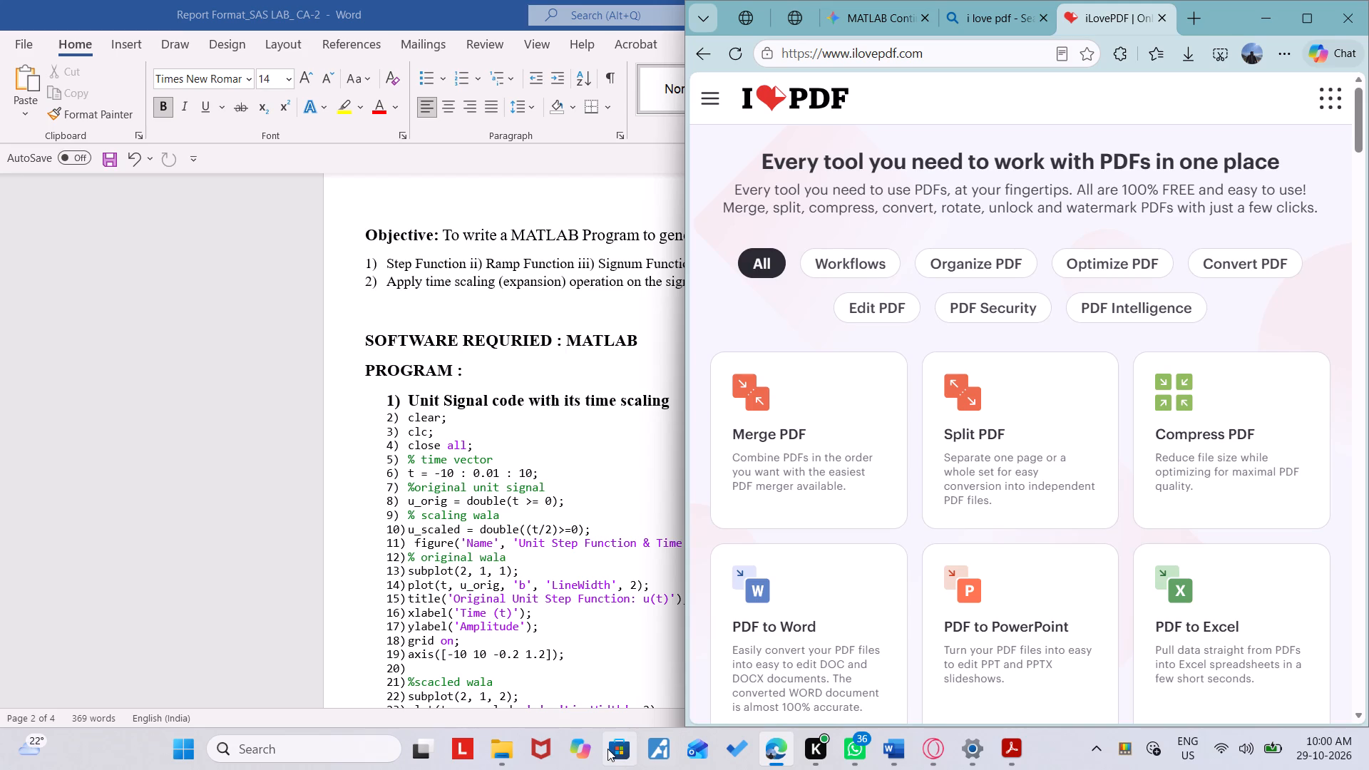
{"action": "scroll", "coordinate": [607, 749], "scroll_direction": "down", "scroll_amount": 1}
{"action": "scroll", "coordinate": [801, 605], "scroll_direction": "down", "scroll_amount": 3}
{"action": "left_click", "coordinate": [801, 605]}
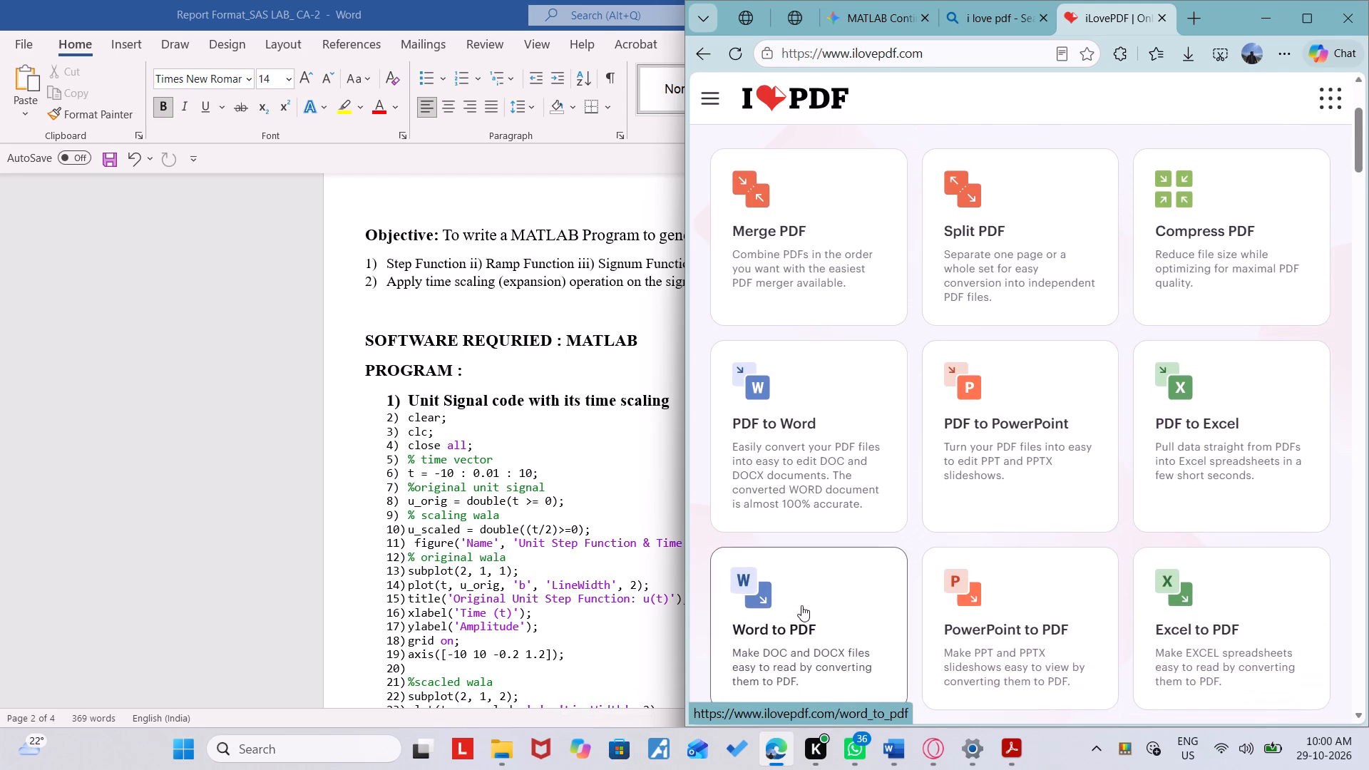
Bring up File Explorer and close the report and Word, keeping the last copied item.
{"action": "left_click", "coordinate": [506, 769]}
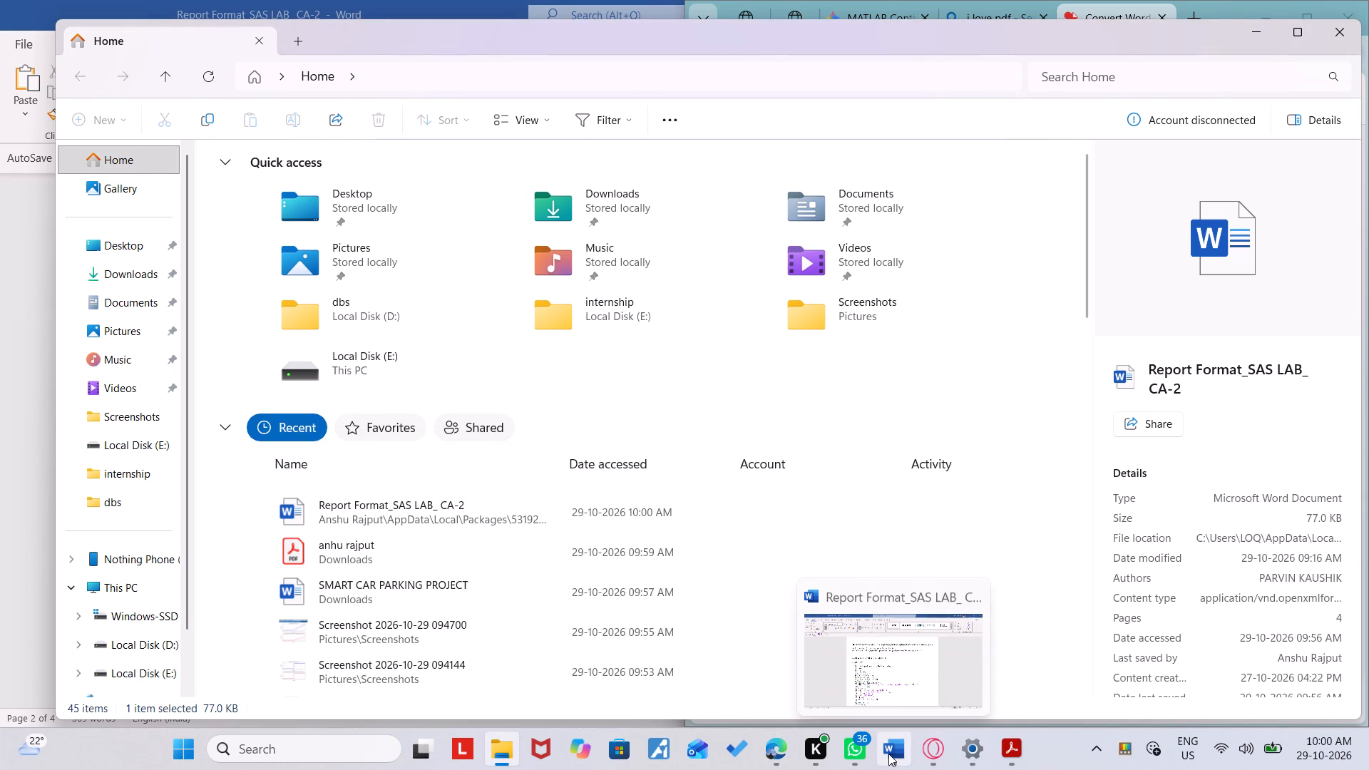
{"action": "left_click", "coordinate": [973, 596]}
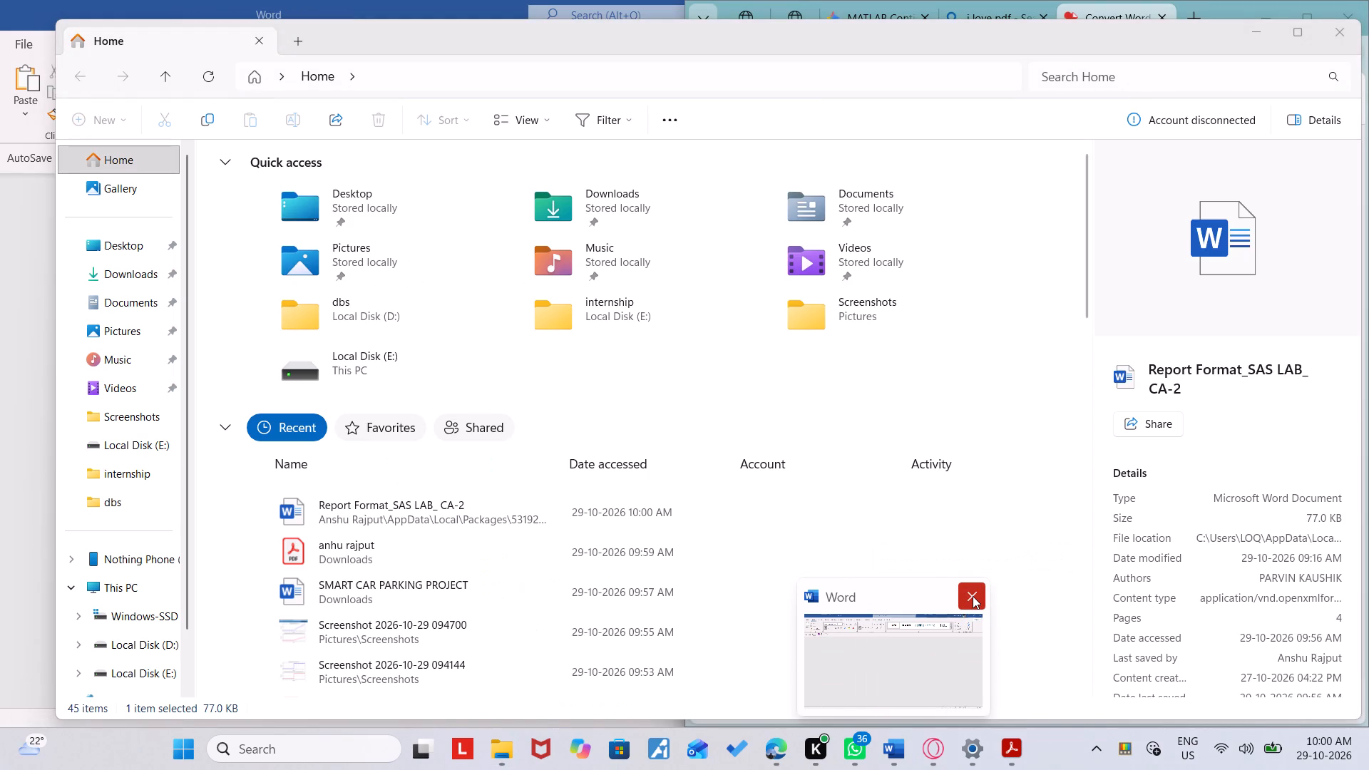
{"action": "left_click", "coordinate": [973, 596]}
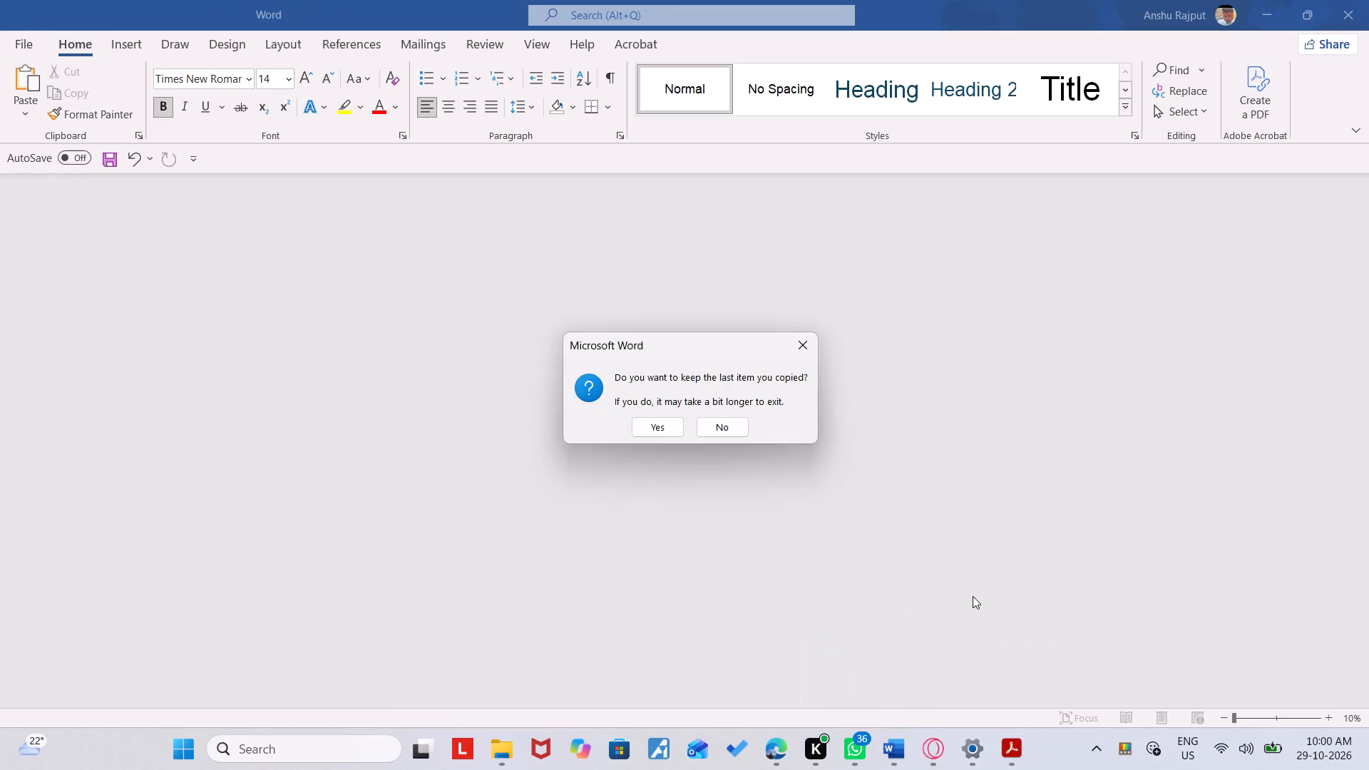
{"action": "left_click", "coordinate": [719, 434]}
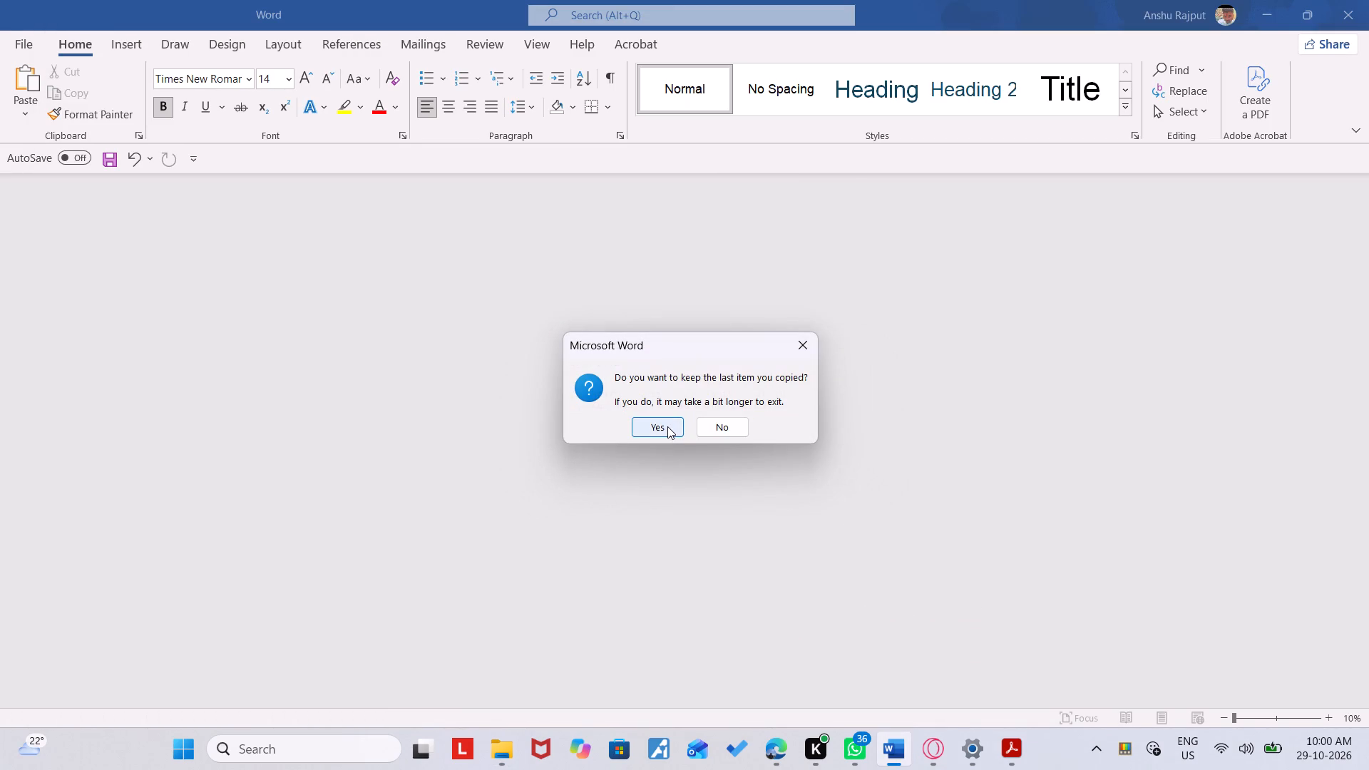
{"action": "left_click", "coordinate": [667, 426]}
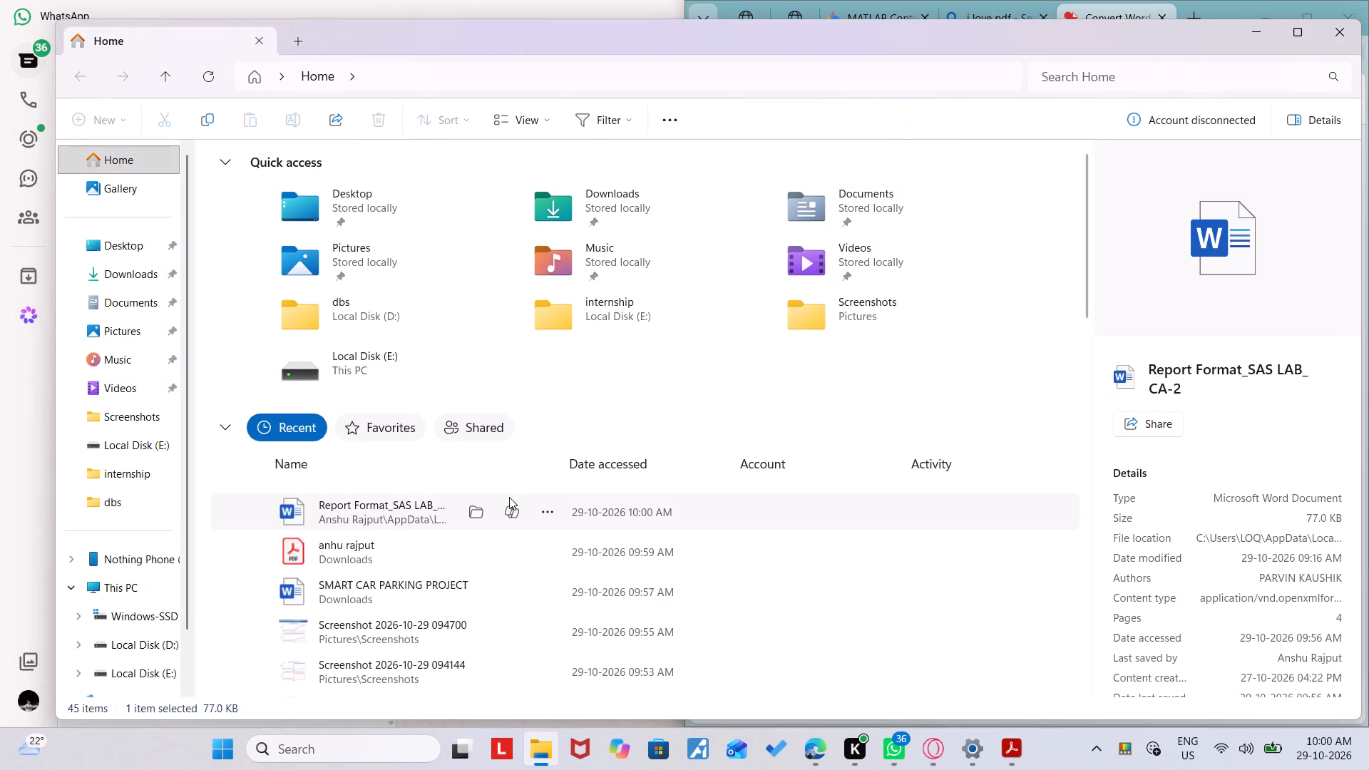
Reopen Report Format_SAS LAB_ CA-2 from the recent files and check the student details on its cover page.
{"action": "double_click", "coordinate": [380, 513]}
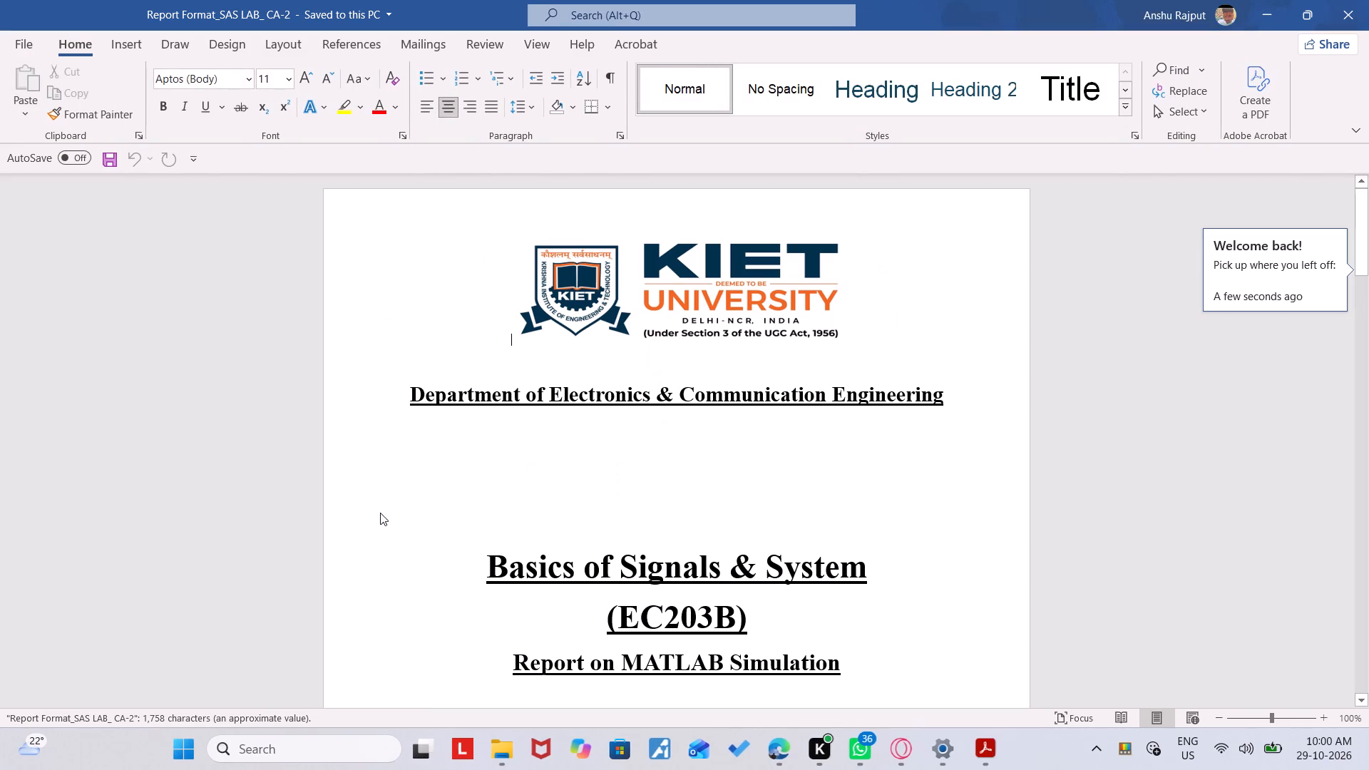
{"action": "scroll", "coordinate": [590, 576], "scroll_direction": "down", "scroll_amount": 3}
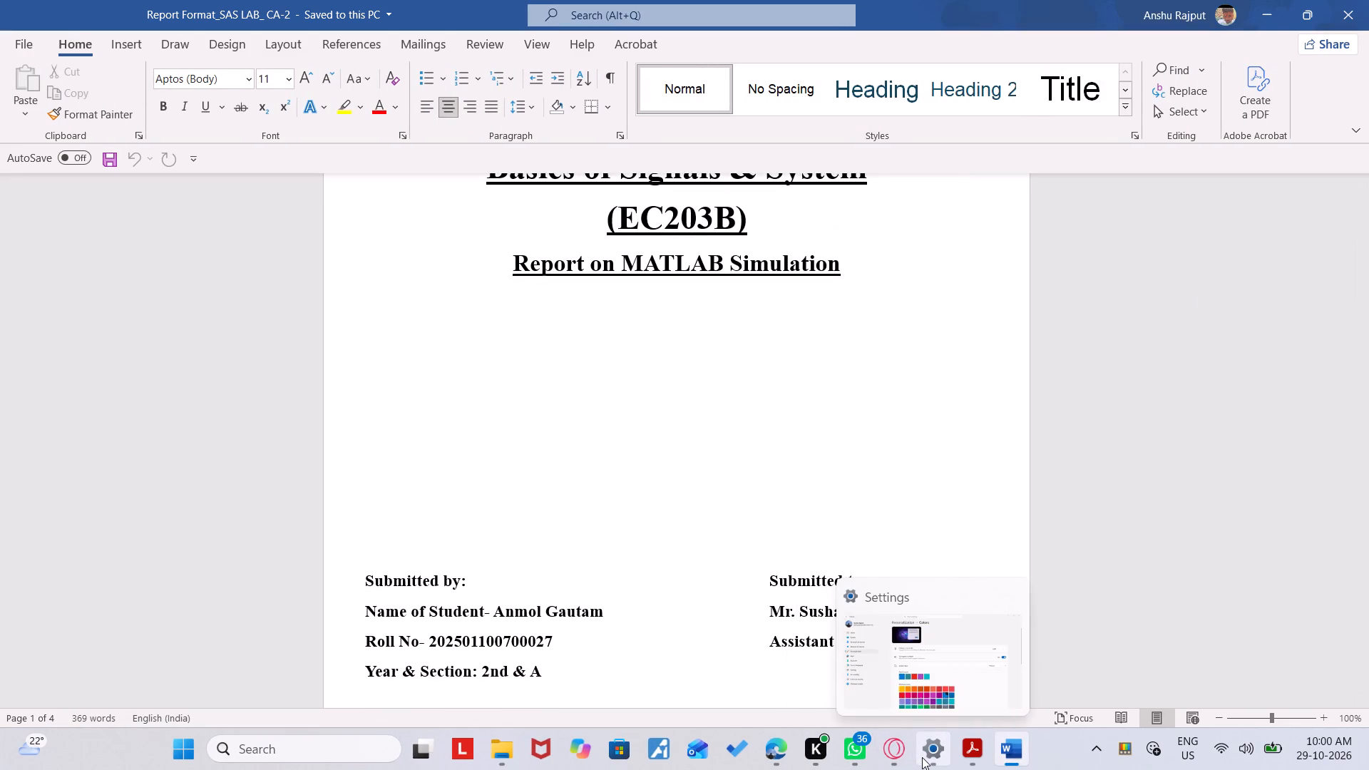
Add Report Format_SAS LAB_ CA-2 from File Explorer's recent files to the iLovePDF converter and convert it to PDF.
{"action": "left_click", "coordinate": [784, 754]}
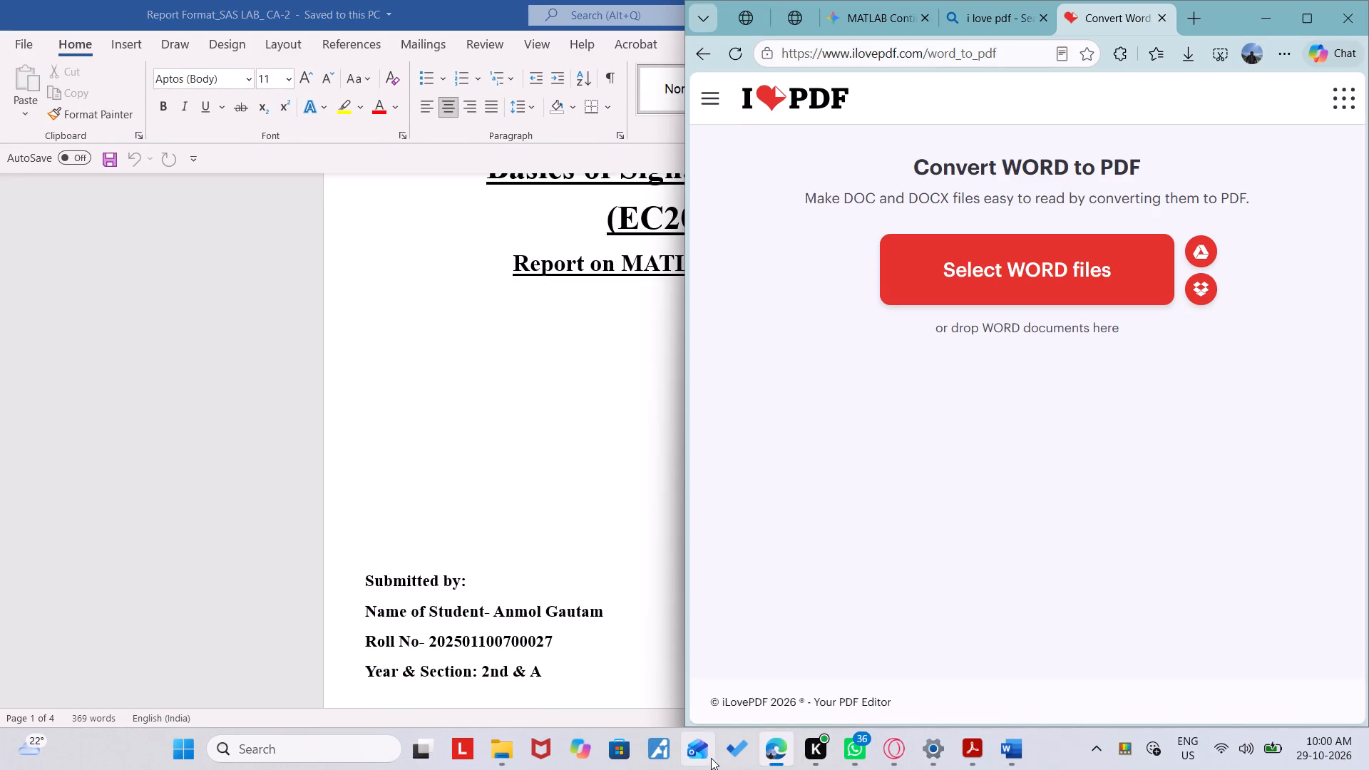
{"action": "left_click", "coordinate": [514, 747]}
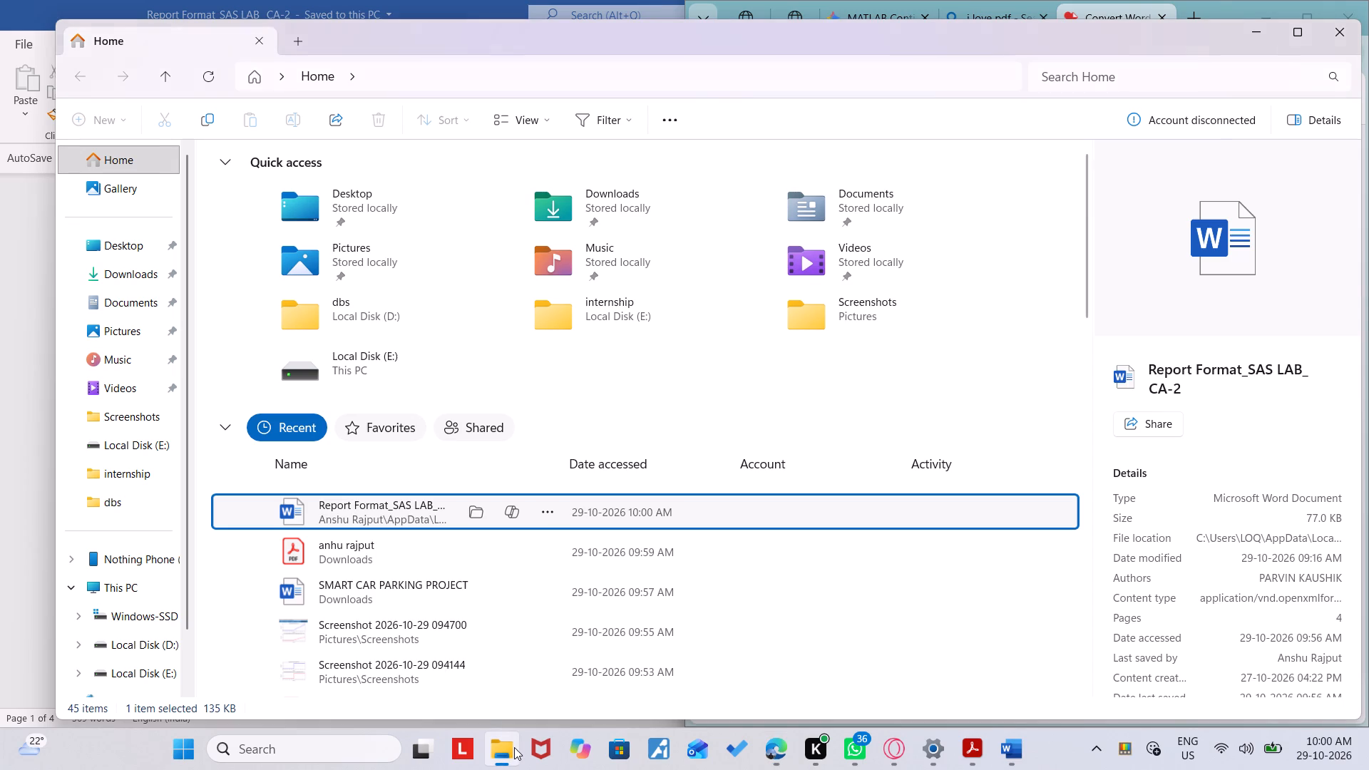
{"action": "left_click_drag", "start_coordinate": [372, 510], "coordinate": [637, 677]}
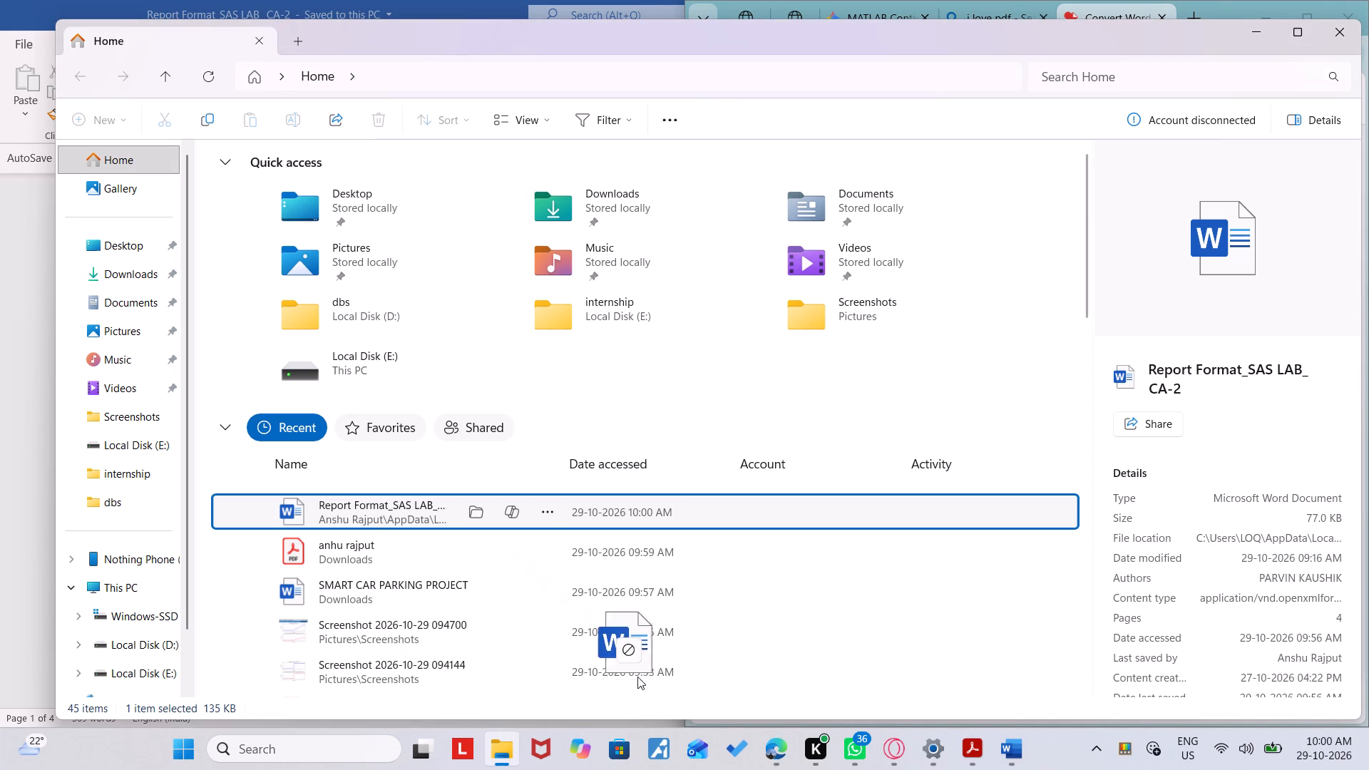
{"action": "left_click_drag", "start_coordinate": [637, 677], "coordinate": [911, 346]}
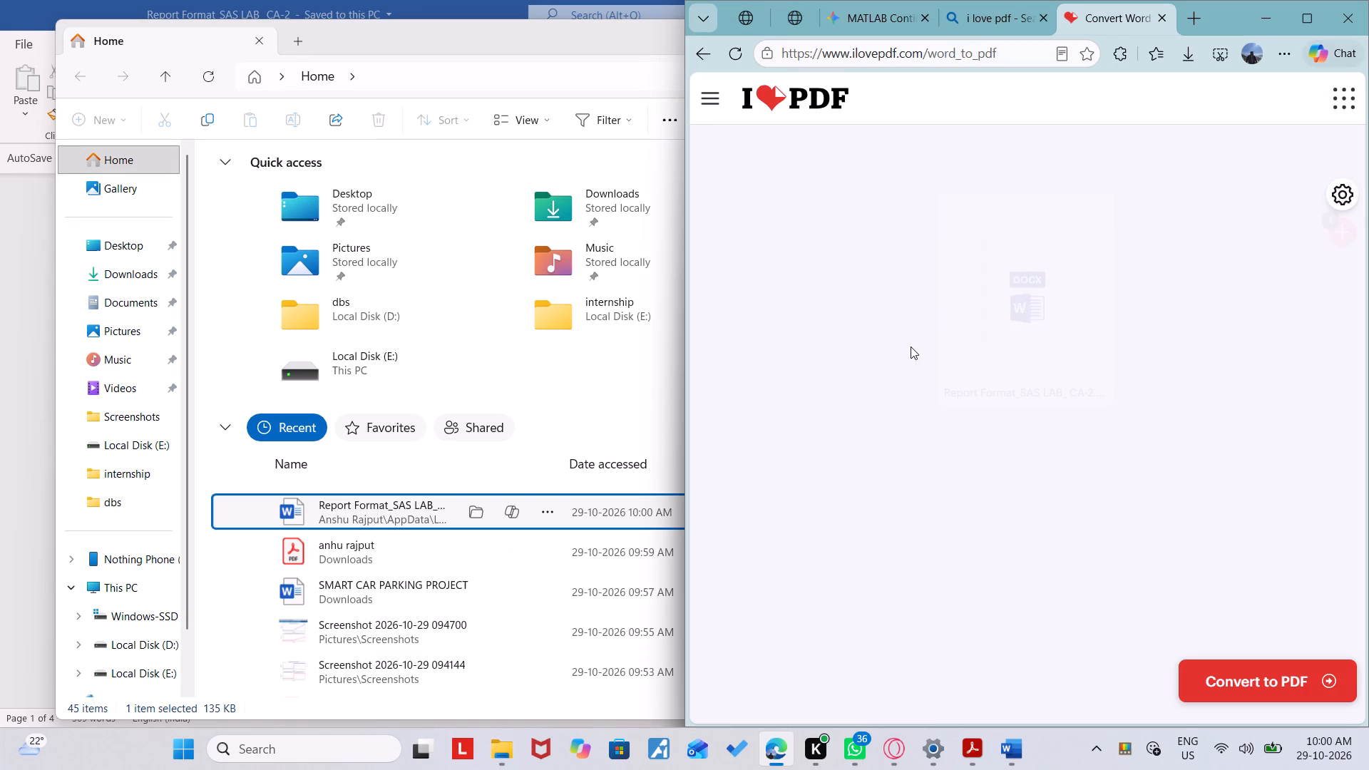
{"action": "left_click", "coordinate": [1220, 662]}
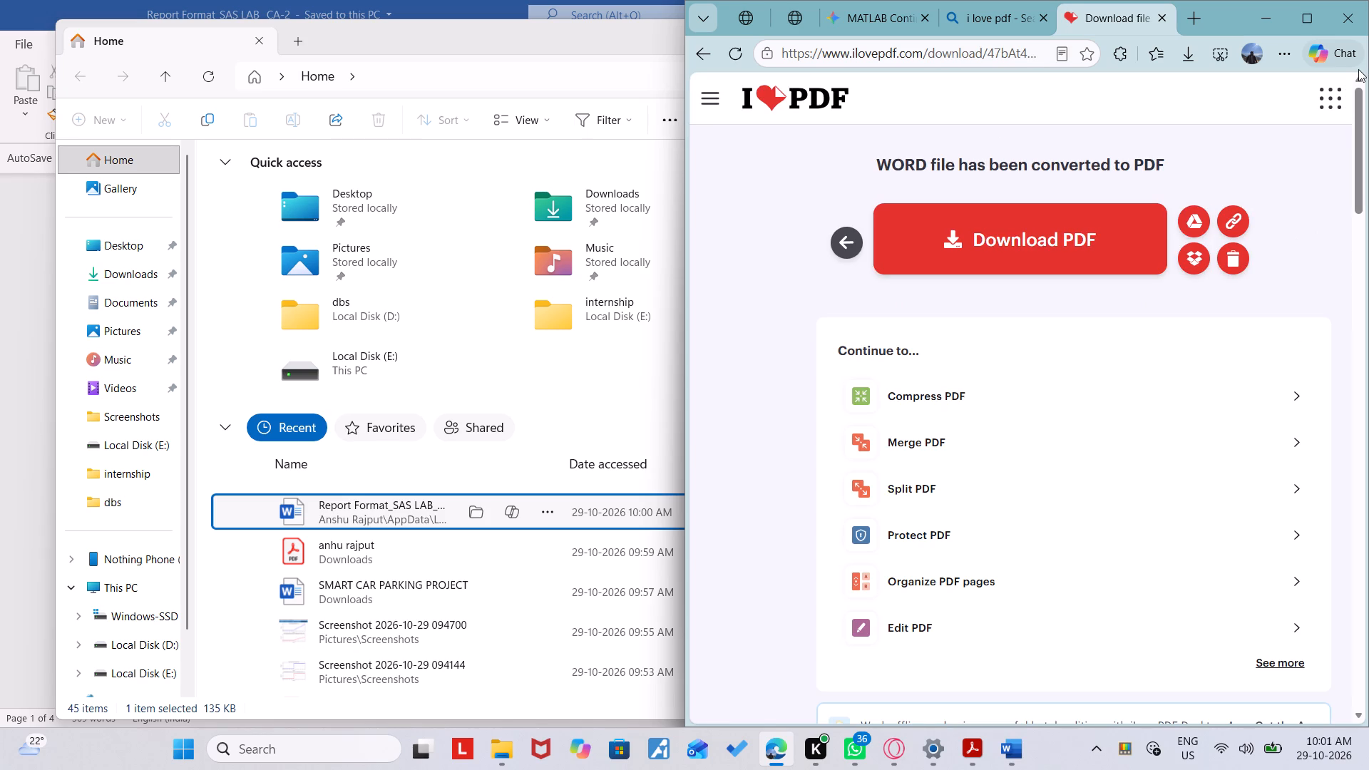
Download the converted PDF and save it in Downloads under the full name of the student on the cover page.
{"action": "left_click", "coordinate": [1022, 235]}
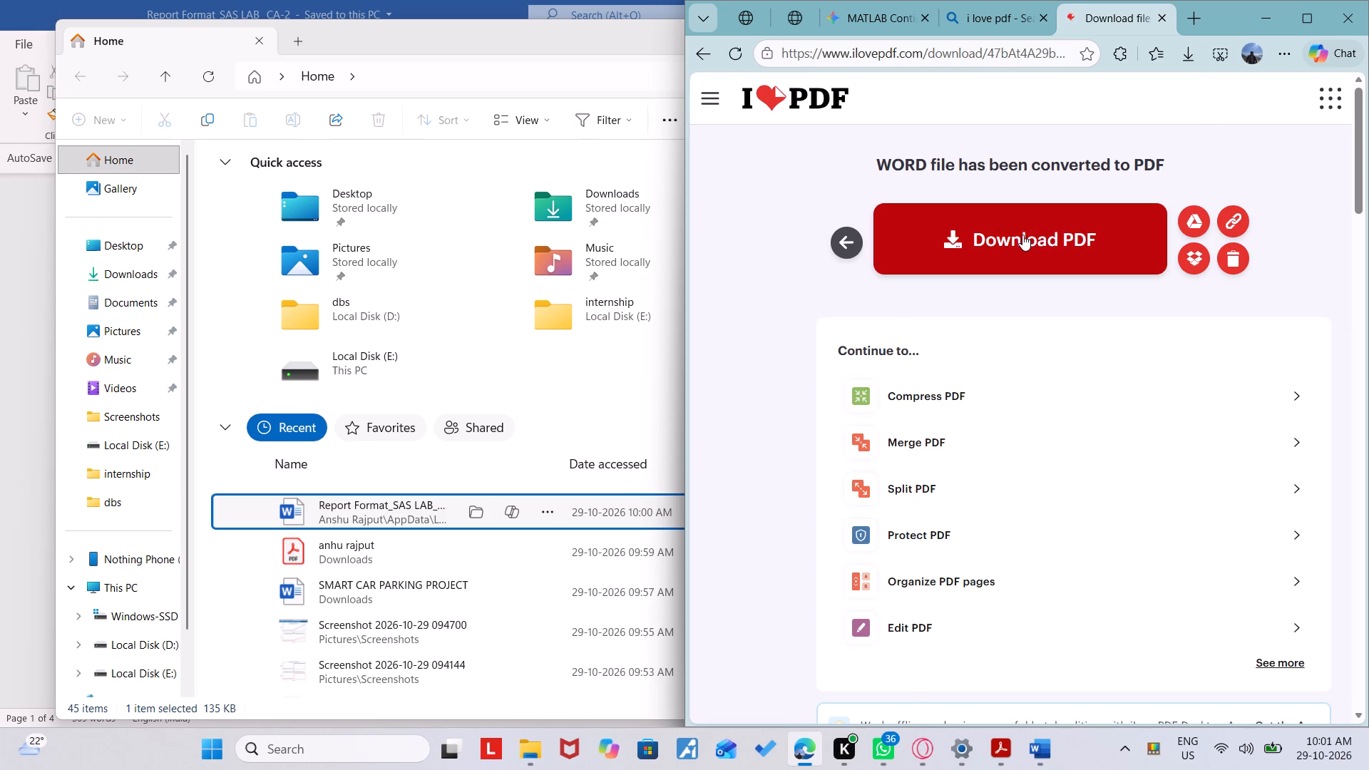
{"action": "left_click", "coordinate": [998, 180]}
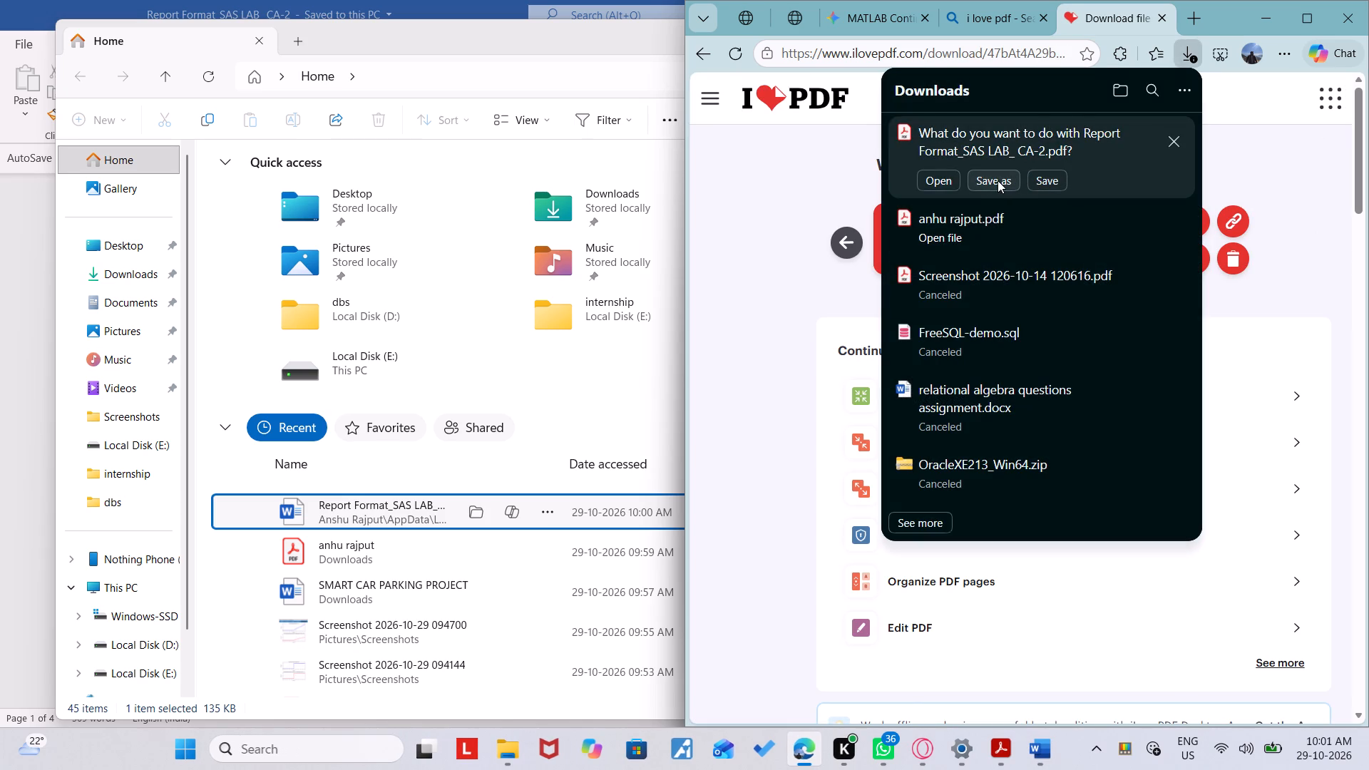
{"action": "key", "text": "BackSpace"}
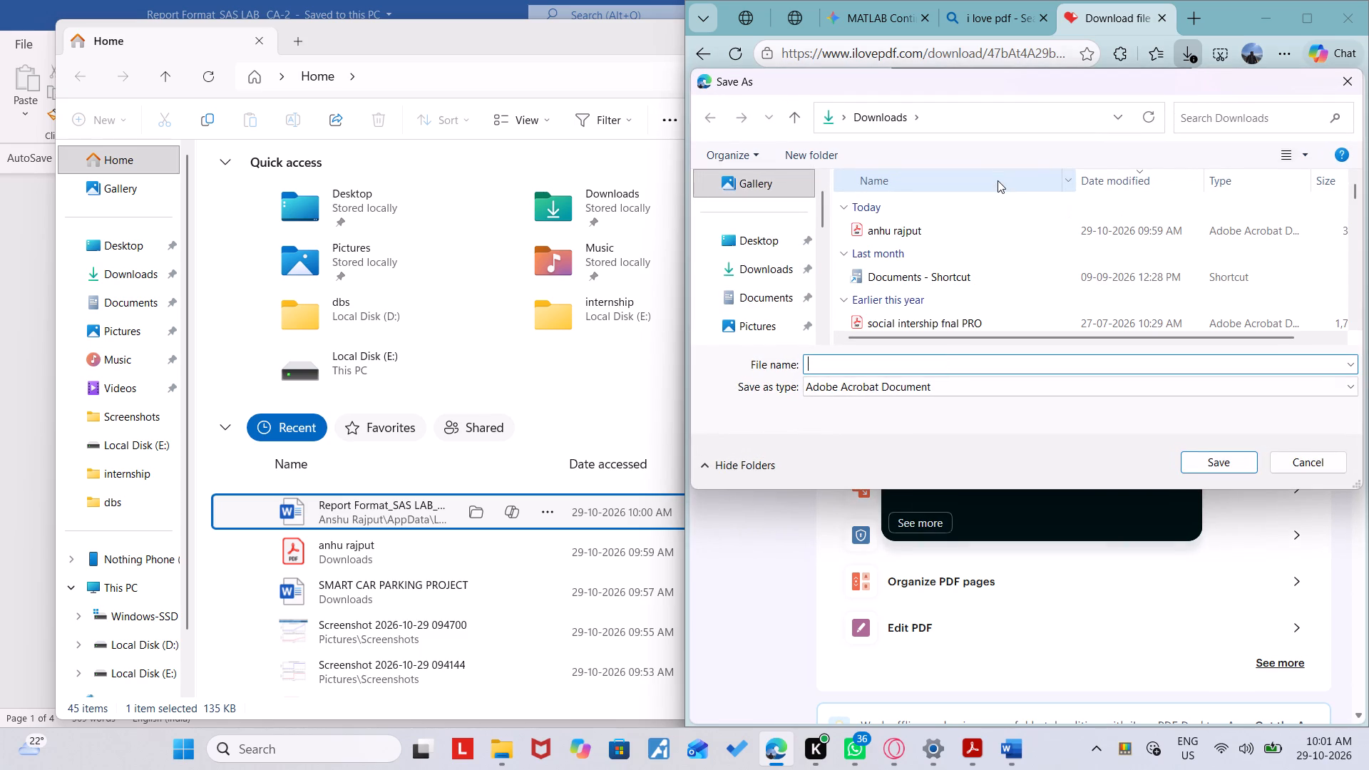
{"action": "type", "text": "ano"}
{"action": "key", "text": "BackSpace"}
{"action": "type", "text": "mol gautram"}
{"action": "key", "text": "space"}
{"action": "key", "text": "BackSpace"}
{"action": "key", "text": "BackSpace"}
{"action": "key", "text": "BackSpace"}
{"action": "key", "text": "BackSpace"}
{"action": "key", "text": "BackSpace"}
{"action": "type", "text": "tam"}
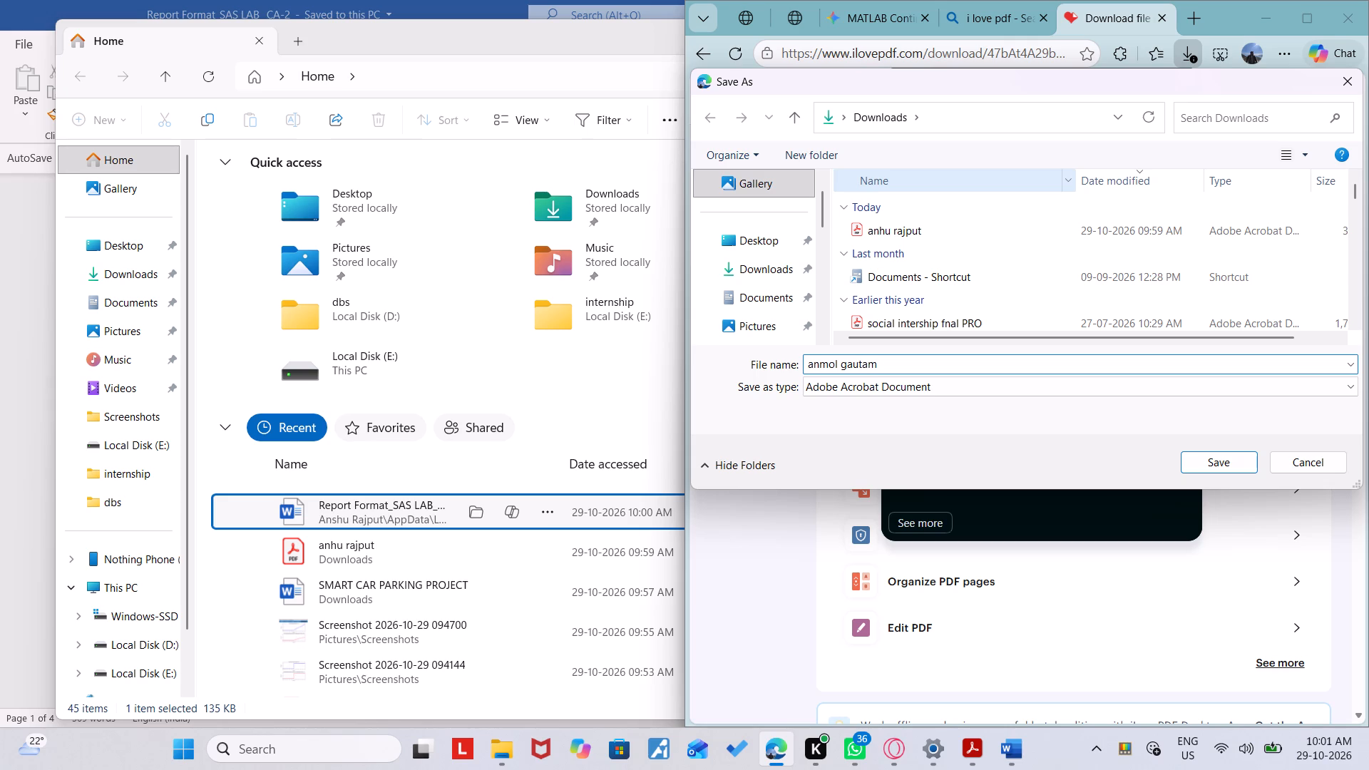
{"action": "left_click", "coordinate": [1231, 473]}
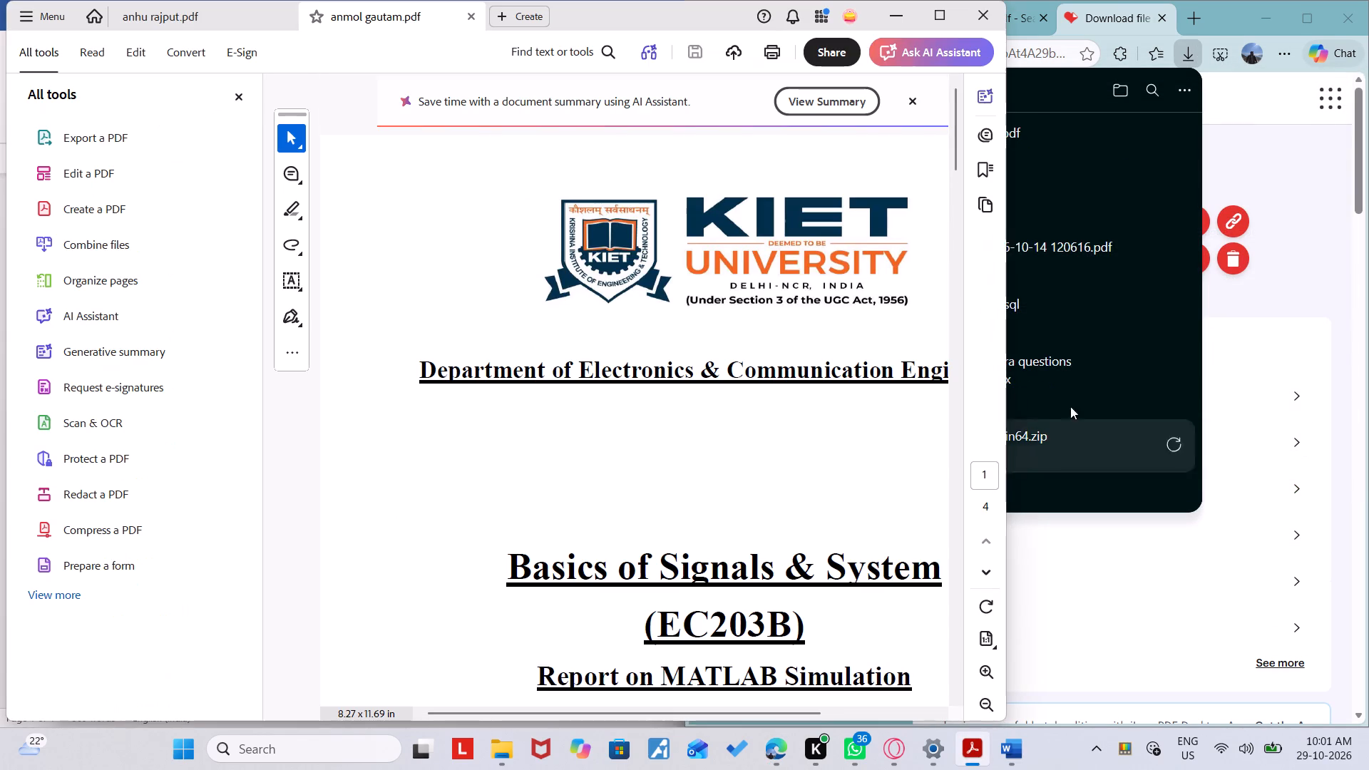
Check the student details on the saved PDF's cover page in Acrobat, and minimize Acrobat and Edge to return to File Explorer.
{"action": "scroll", "coordinate": [719, 387], "scroll_direction": "down", "scroll_amount": 3}
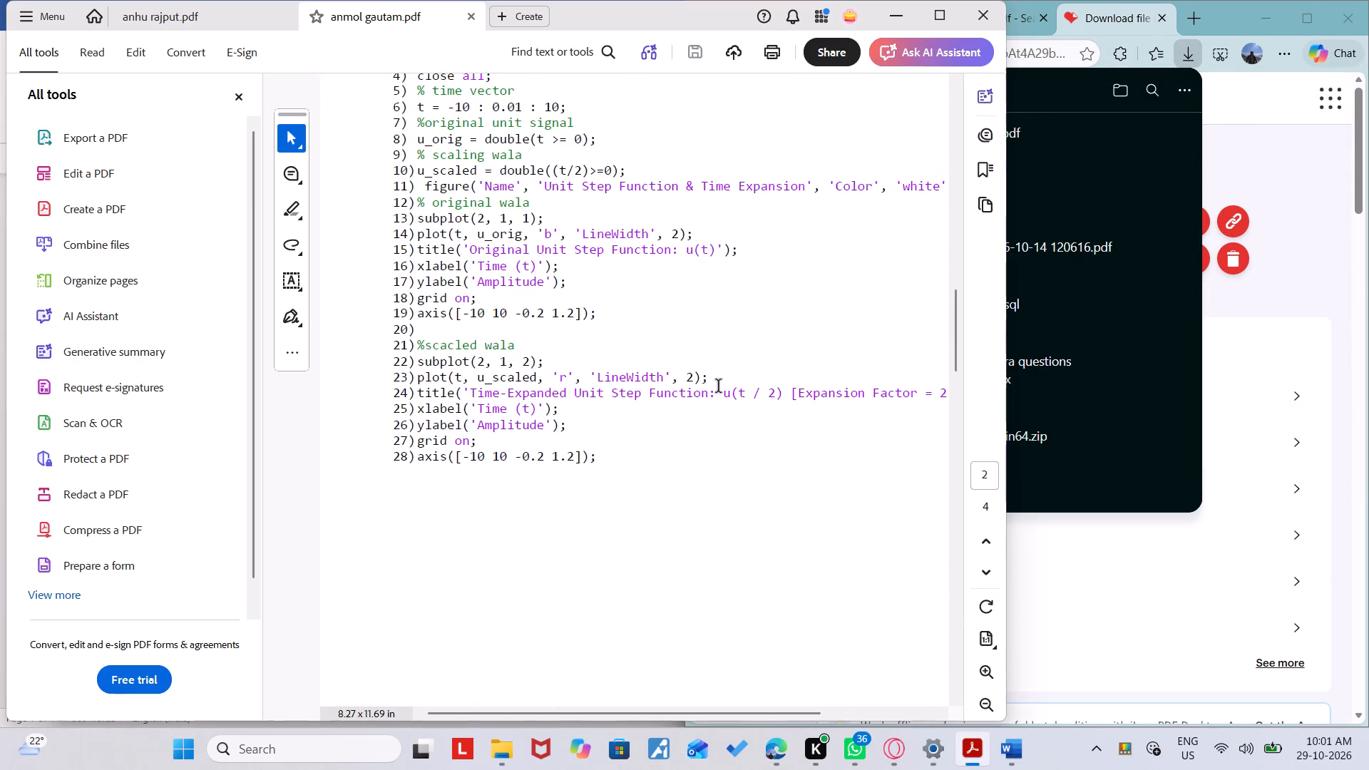
{"action": "left_click", "coordinate": [979, 0]}
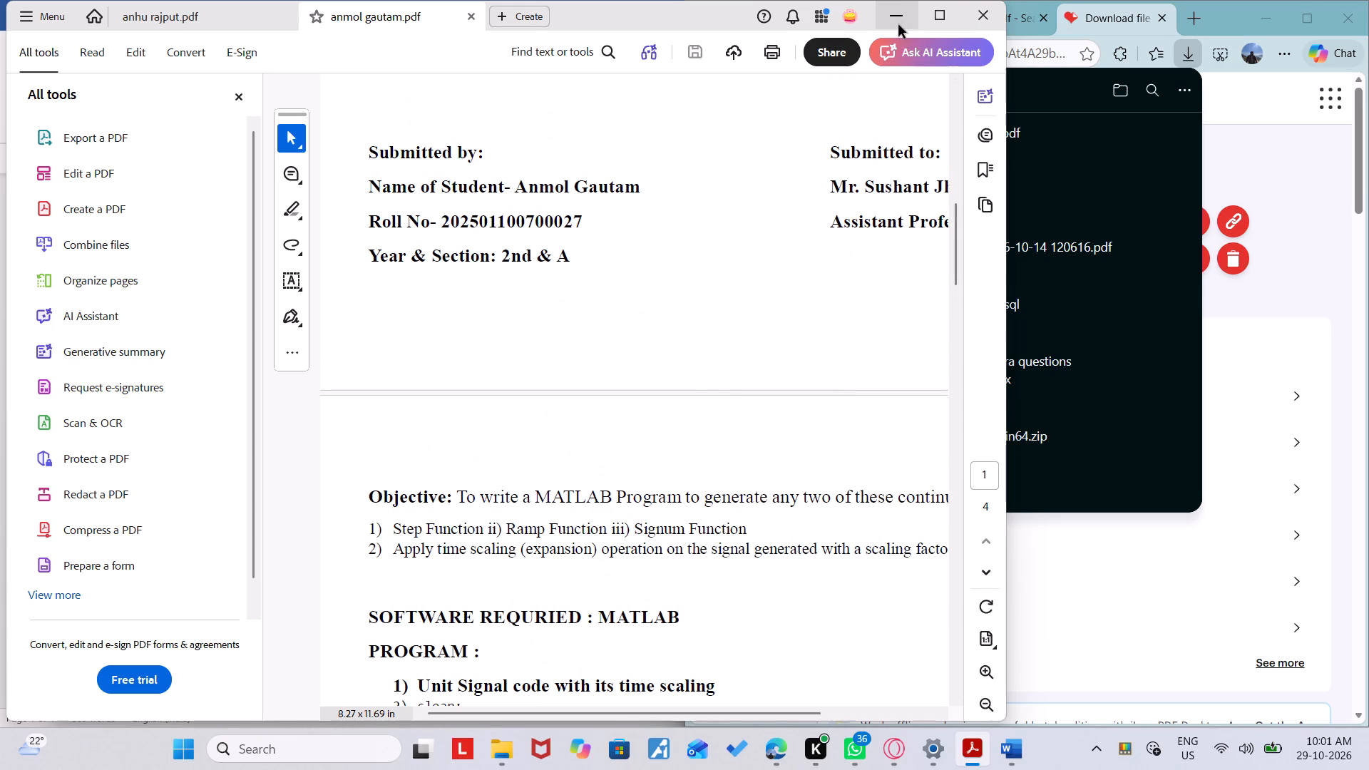
{"action": "left_click", "coordinate": [893, 24]}
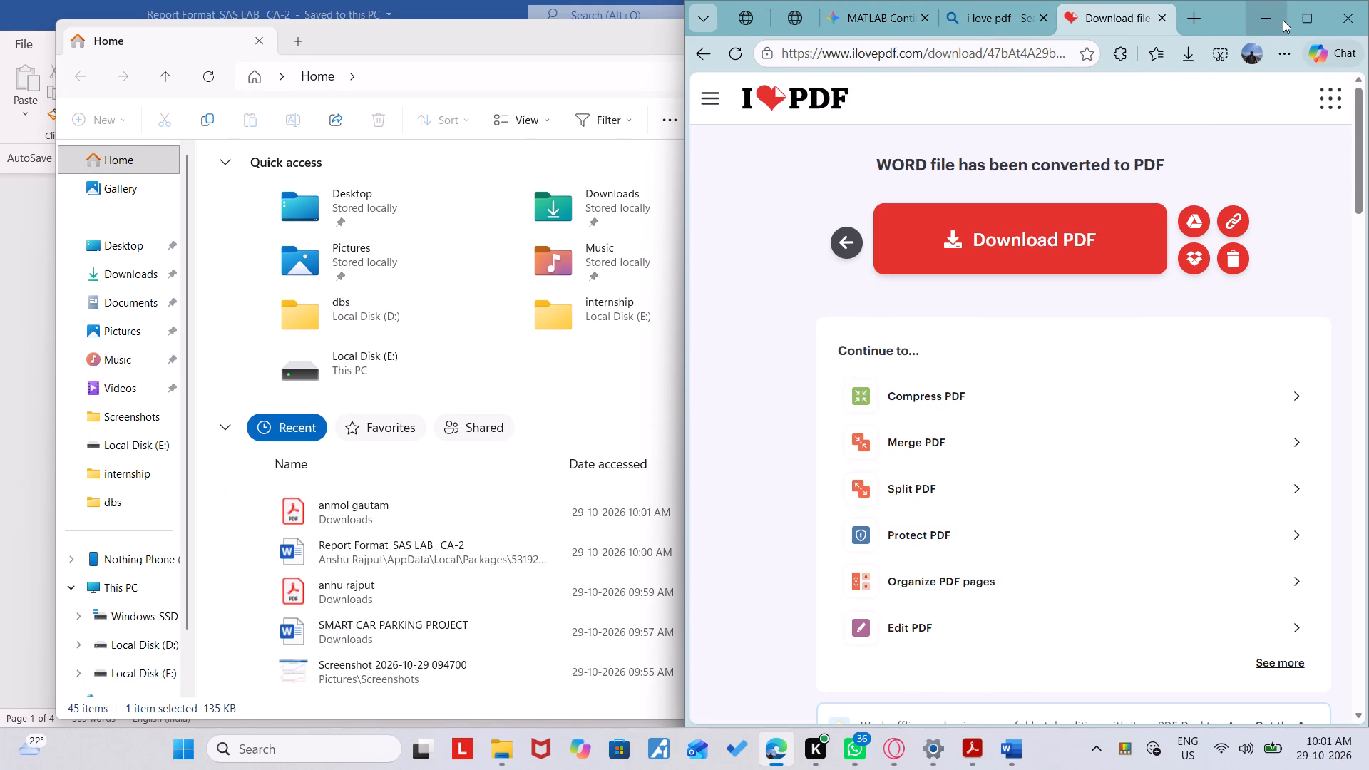
{"action": "left_click", "coordinate": [1283, 20]}
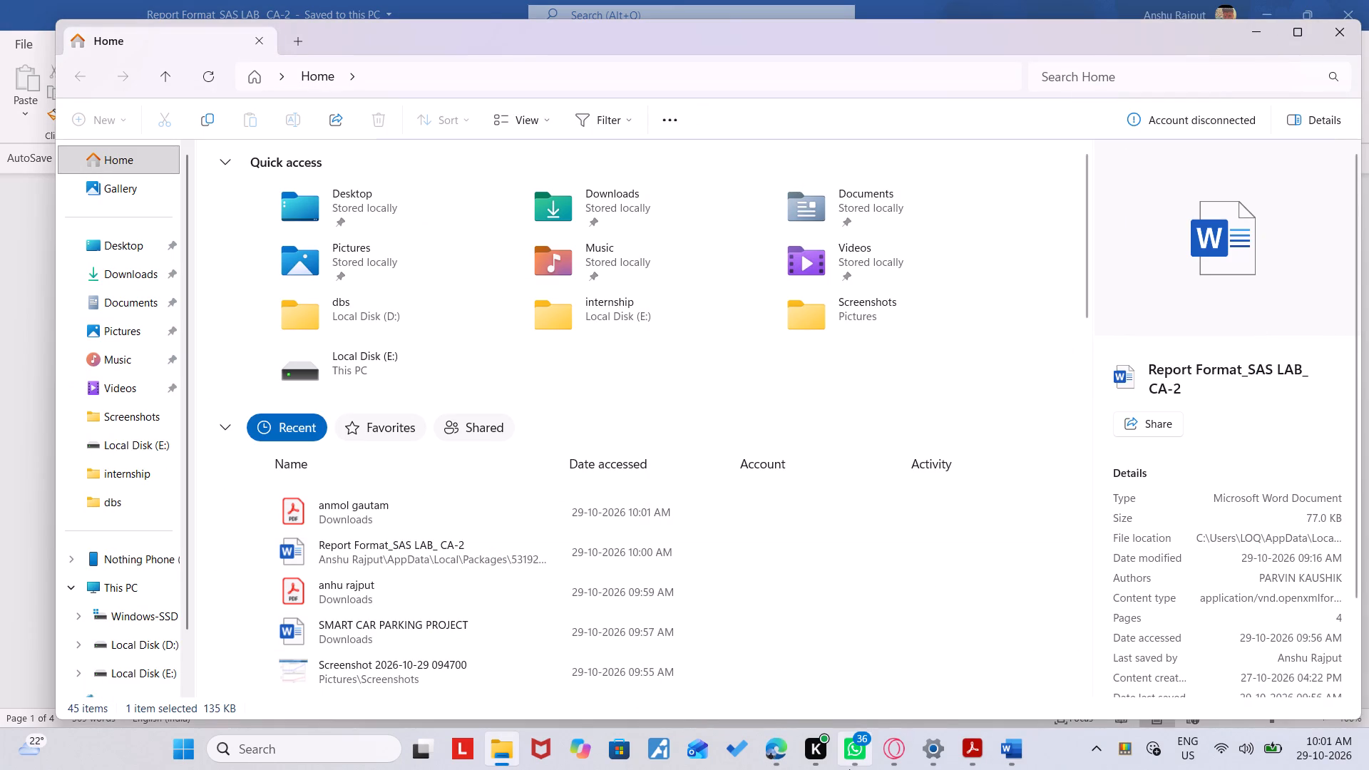
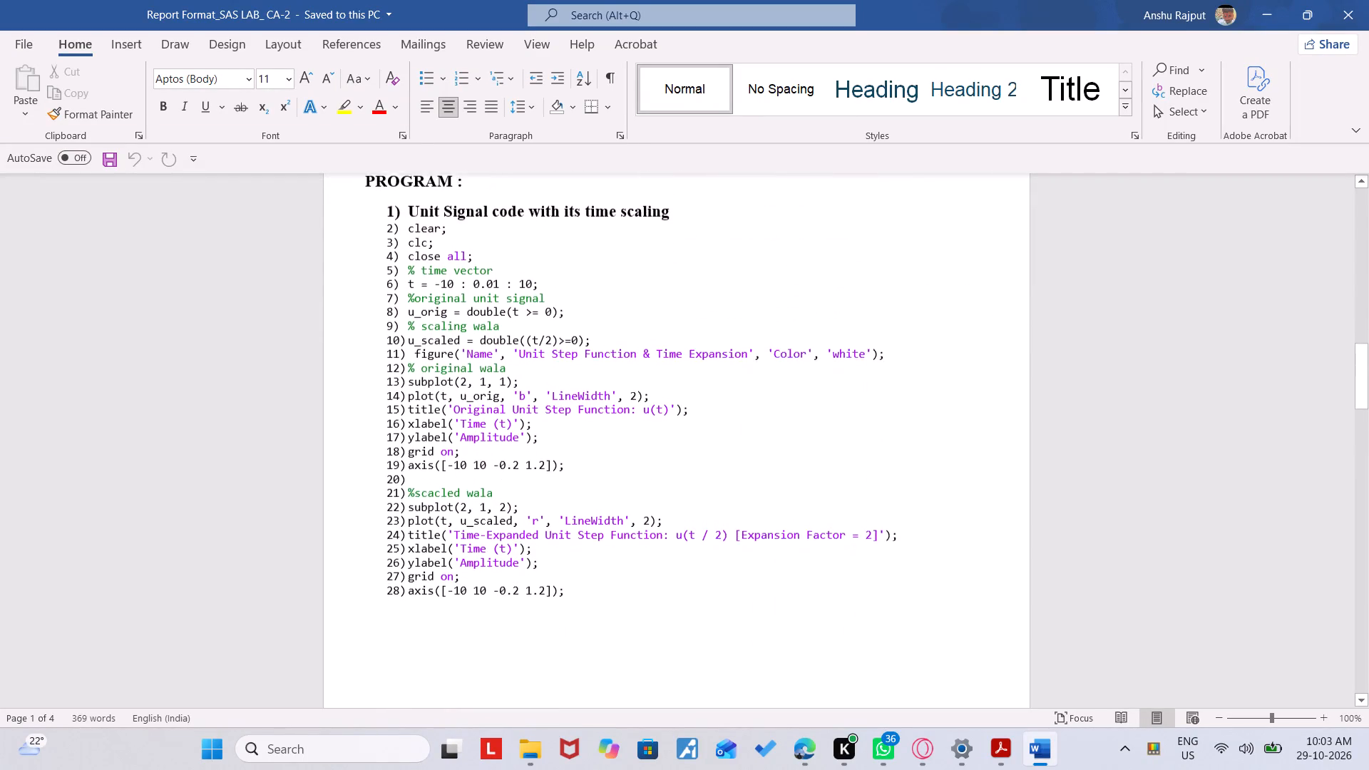
Review the program code and the unit and ramp signal figures in the Report Format_SAS LAB_ CA-2 document.
{"action": "scroll", "coordinate": [983, 529], "scroll_direction": "down", "scroll_amount": 4}
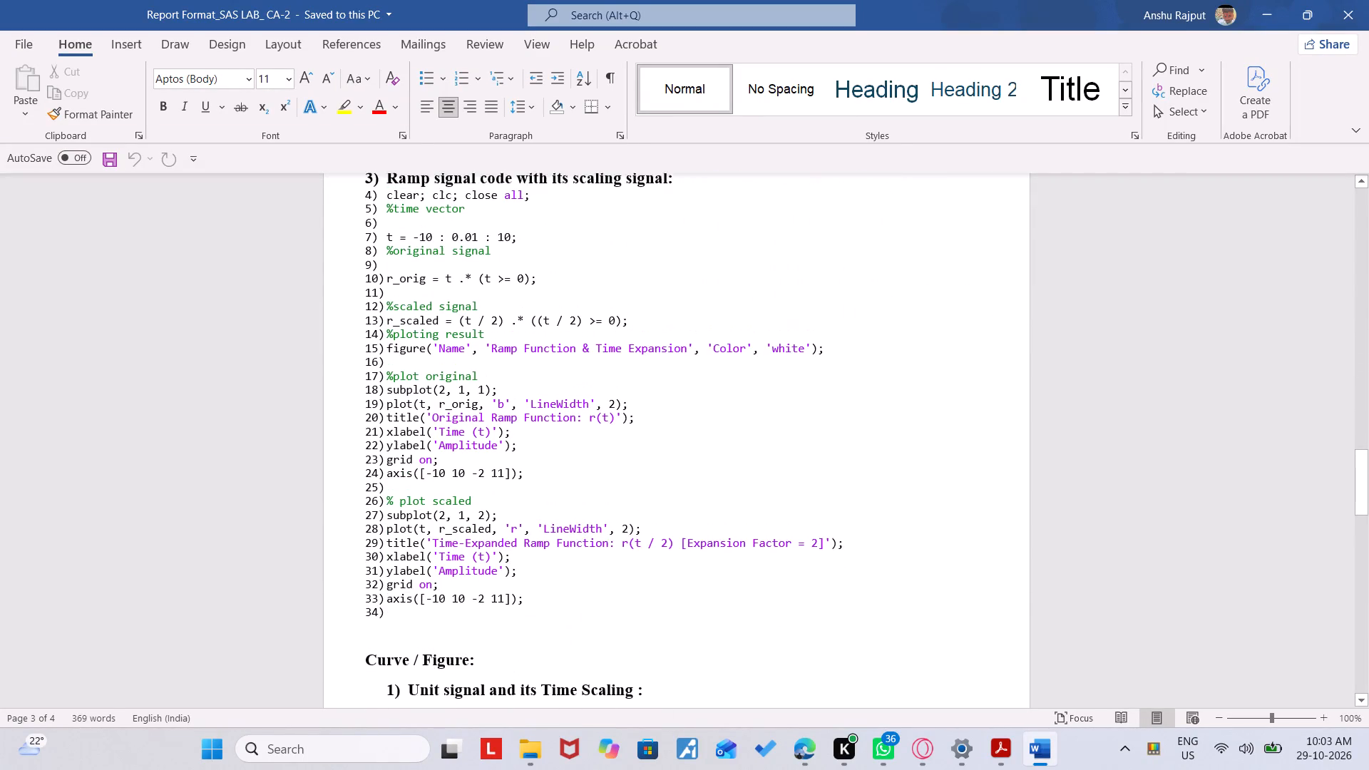
{"action": "scroll", "coordinate": [983, 529], "scroll_direction": "down", "scroll_amount": 2}
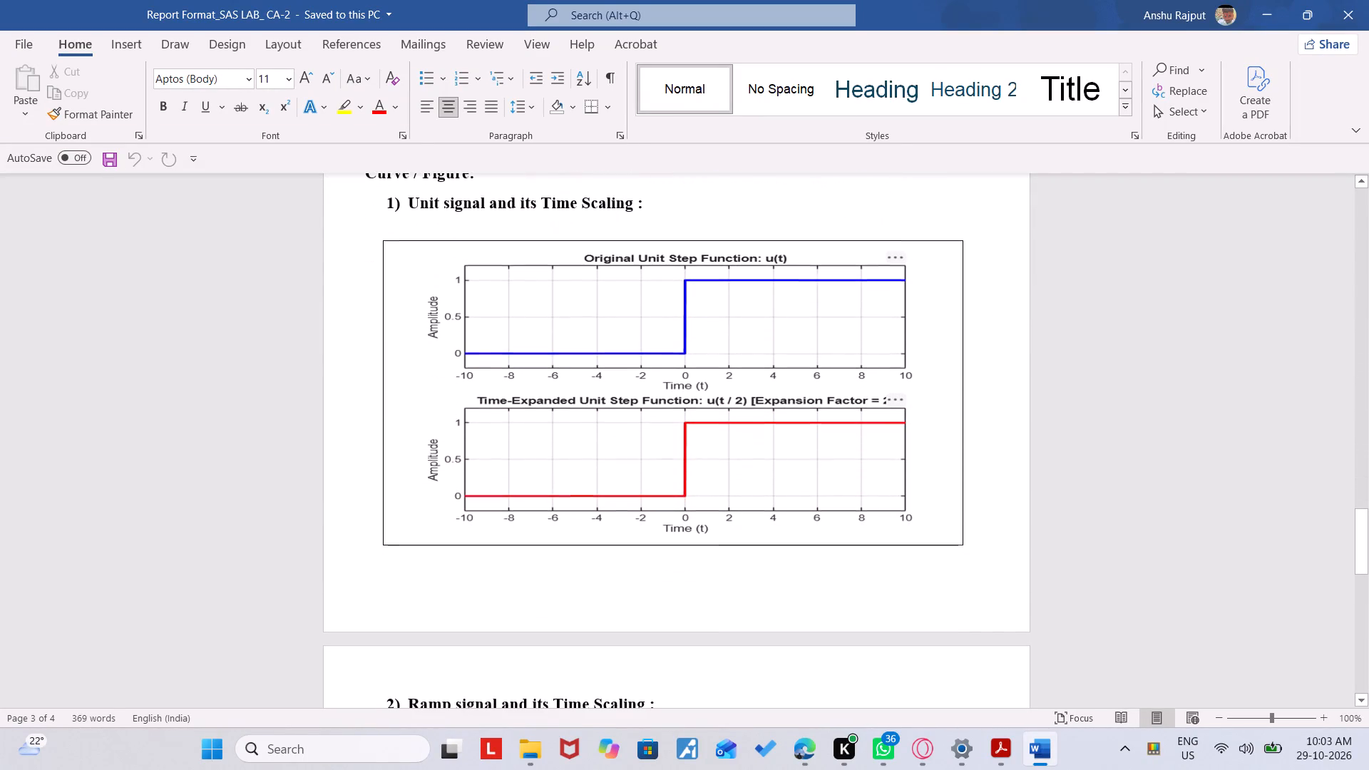
{"action": "scroll", "coordinate": [983, 529], "scroll_direction": "down", "scroll_amount": 3}
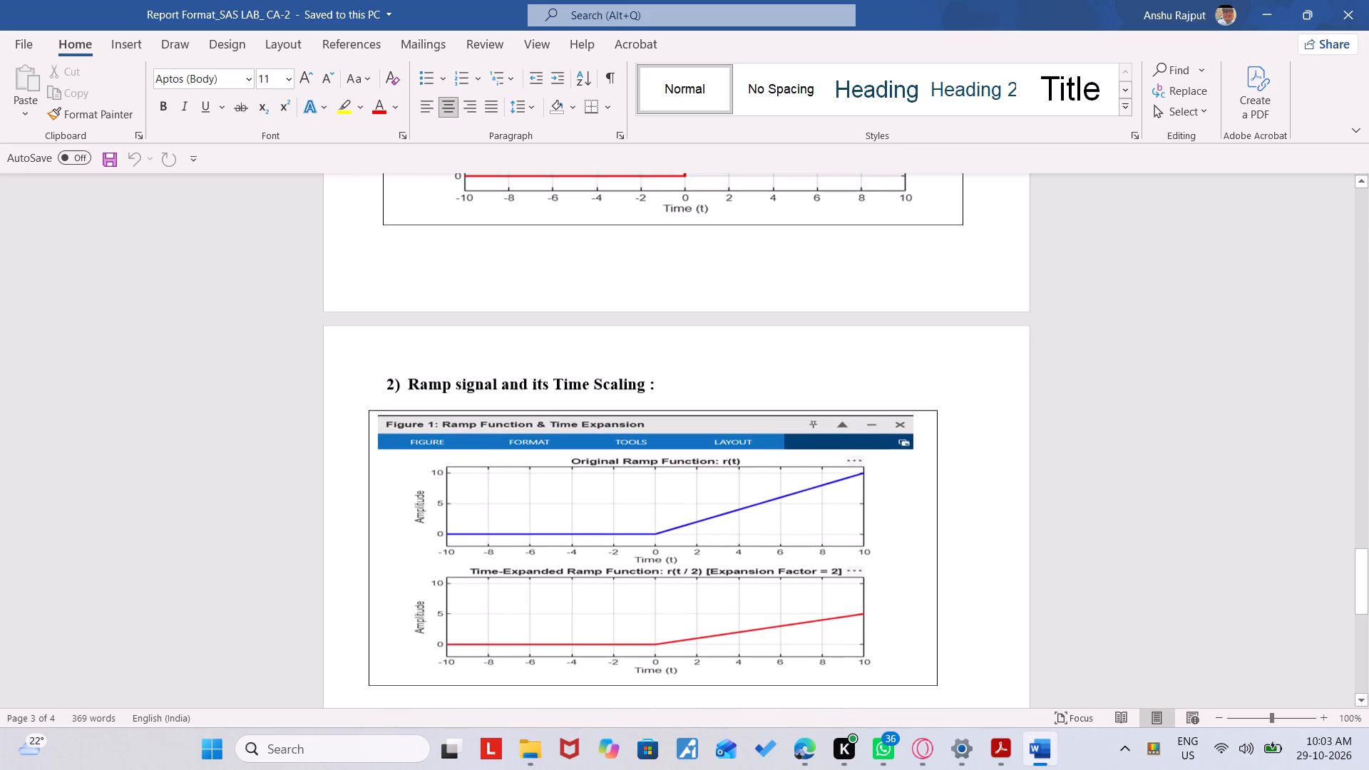
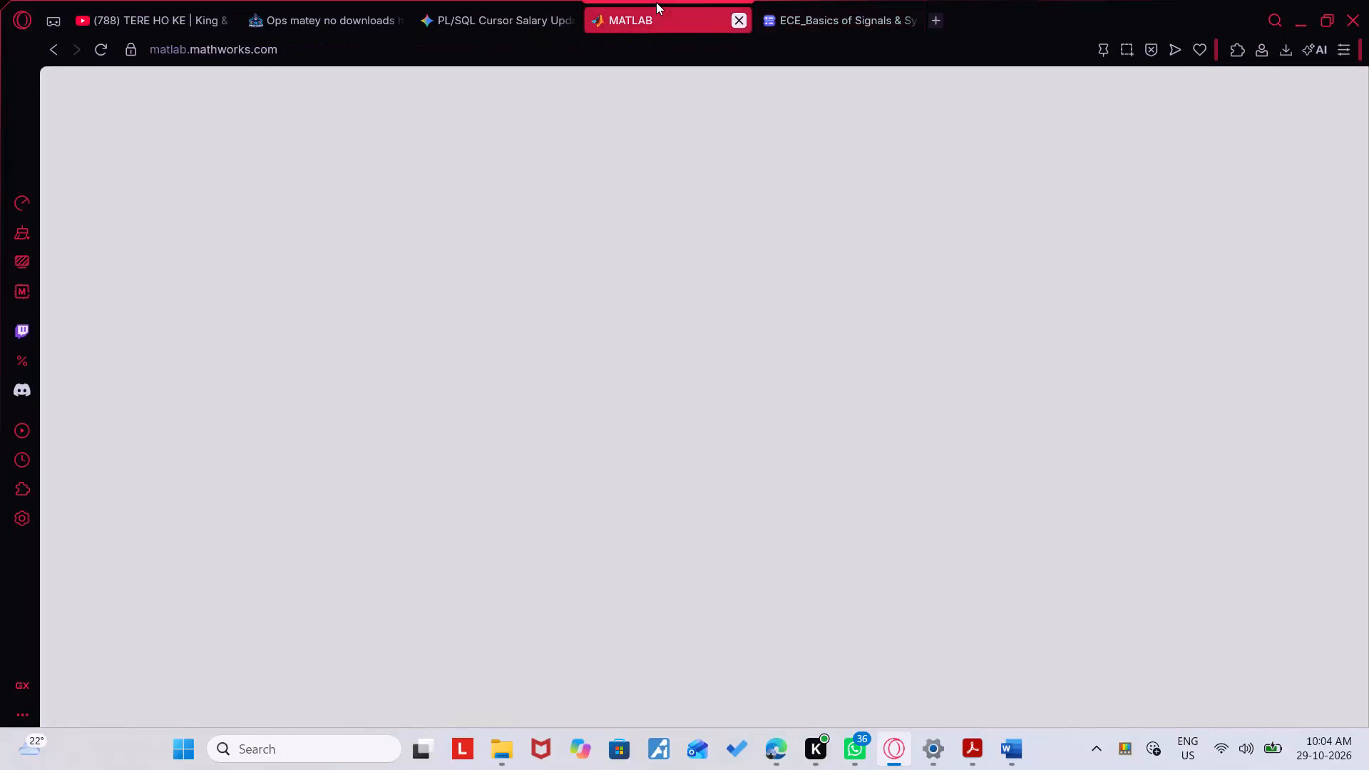
Bring up the already open ECE_Basics of Signals & Systems_CA-2 Assessment form for submitting the MATLAB session report.
{"action": "left_click", "coordinate": [838, 15]}
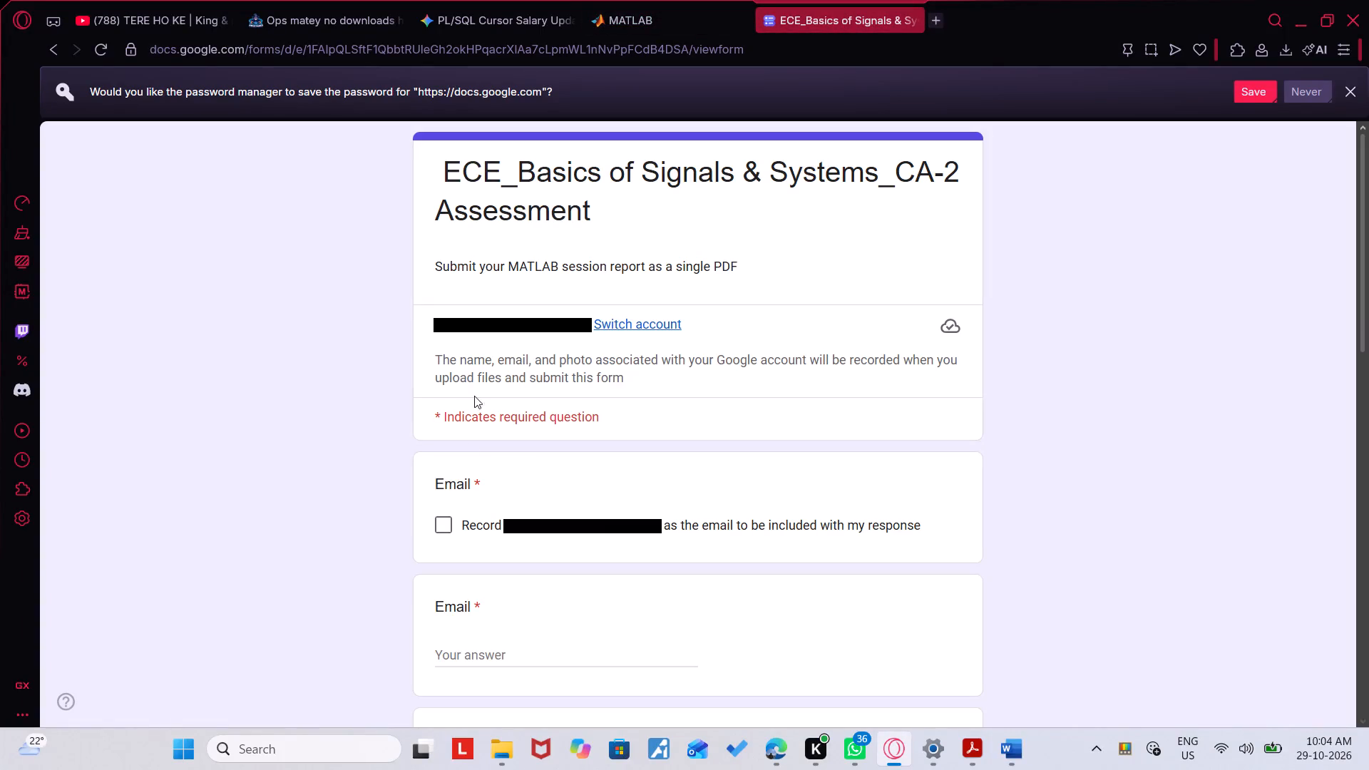
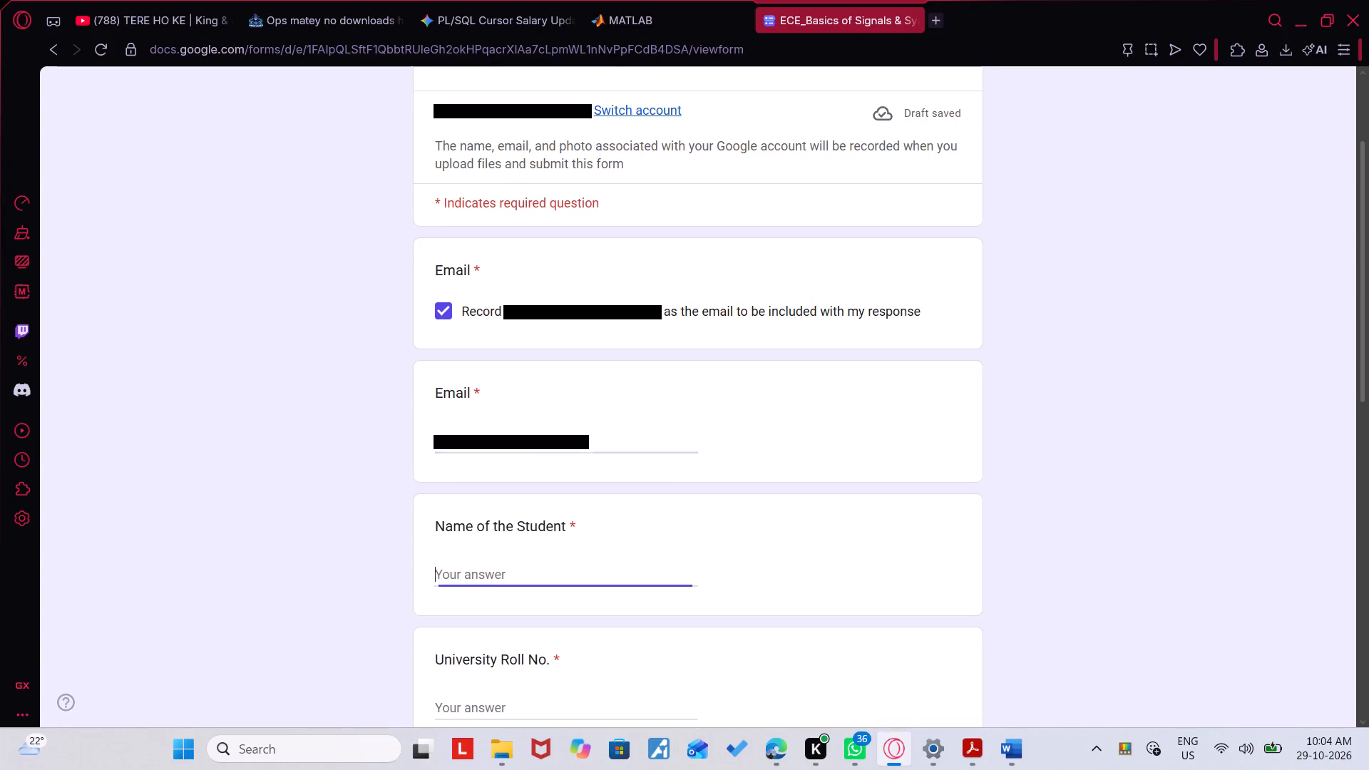
Fill in the student's name, university roll number and registration number in the Google Form.
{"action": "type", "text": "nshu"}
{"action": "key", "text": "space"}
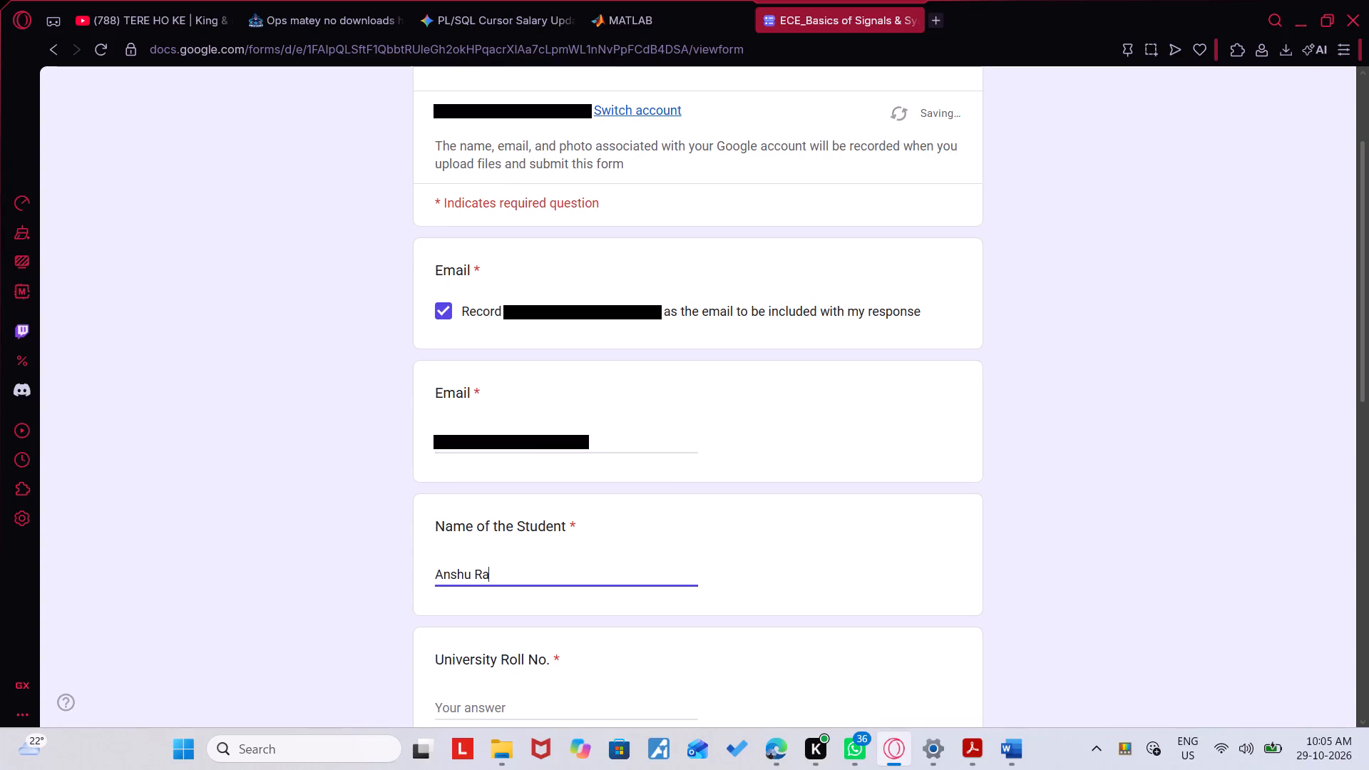
{"action": "scroll", "coordinate": [539, 578], "scroll_direction": "down", "scroll_amount": 2}
{"action": "left_click", "coordinate": [448, 448]}
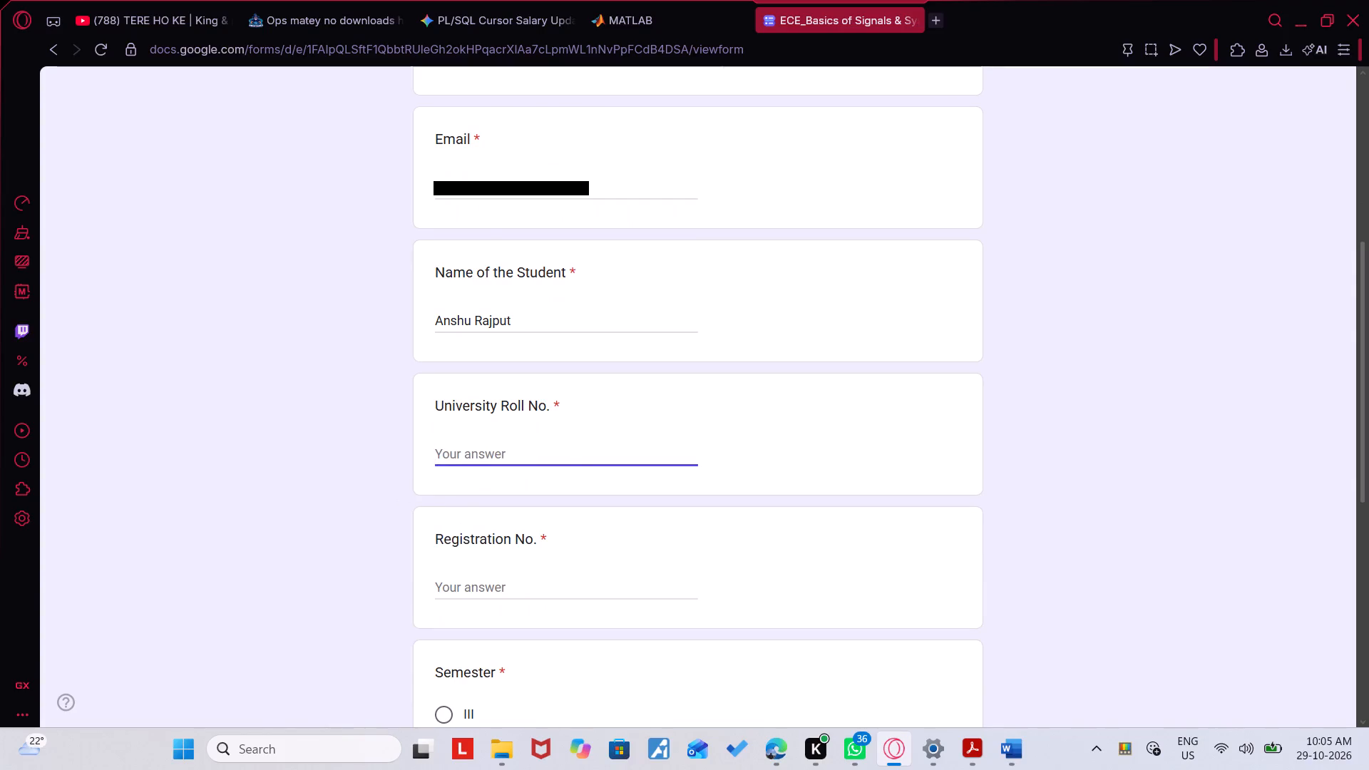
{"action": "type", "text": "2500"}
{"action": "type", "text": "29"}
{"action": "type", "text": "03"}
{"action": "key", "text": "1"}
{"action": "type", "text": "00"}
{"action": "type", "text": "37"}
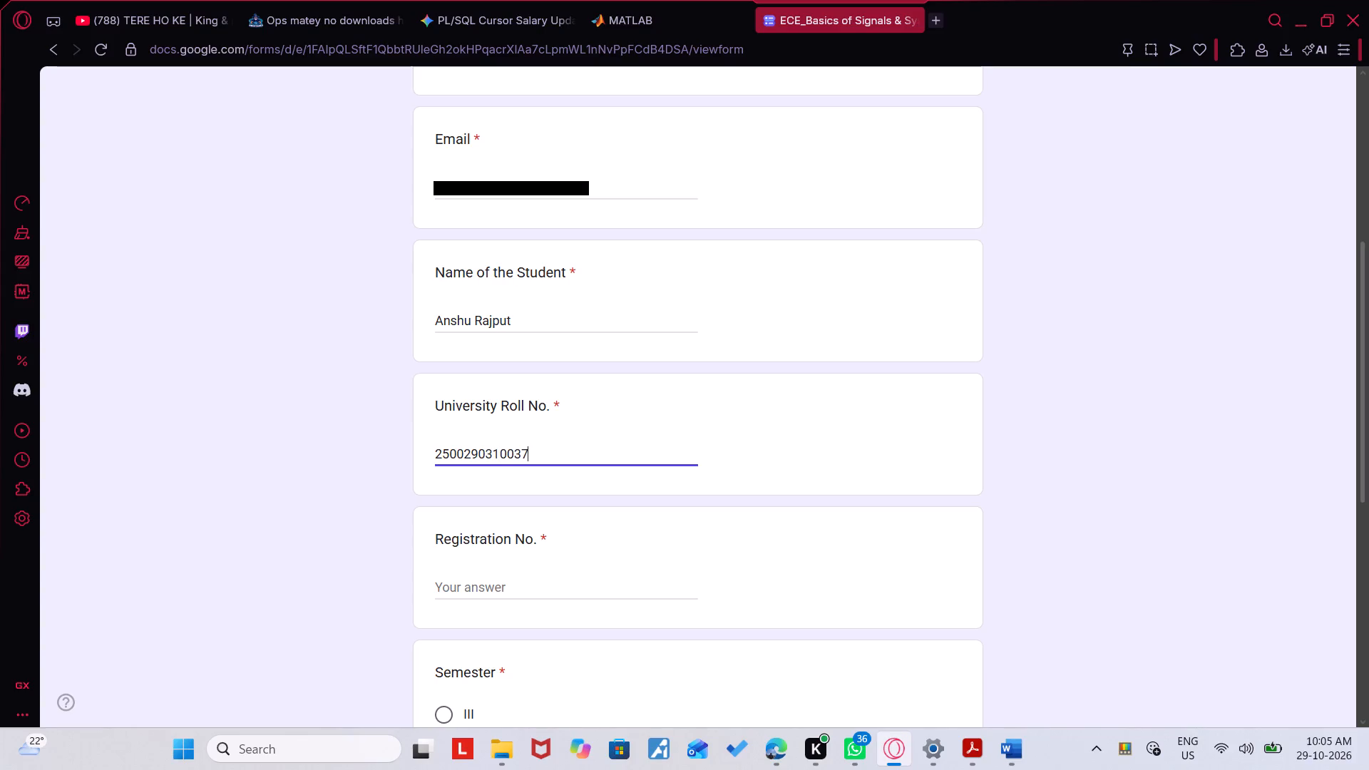
{"action": "left_click", "coordinate": [506, 590]}
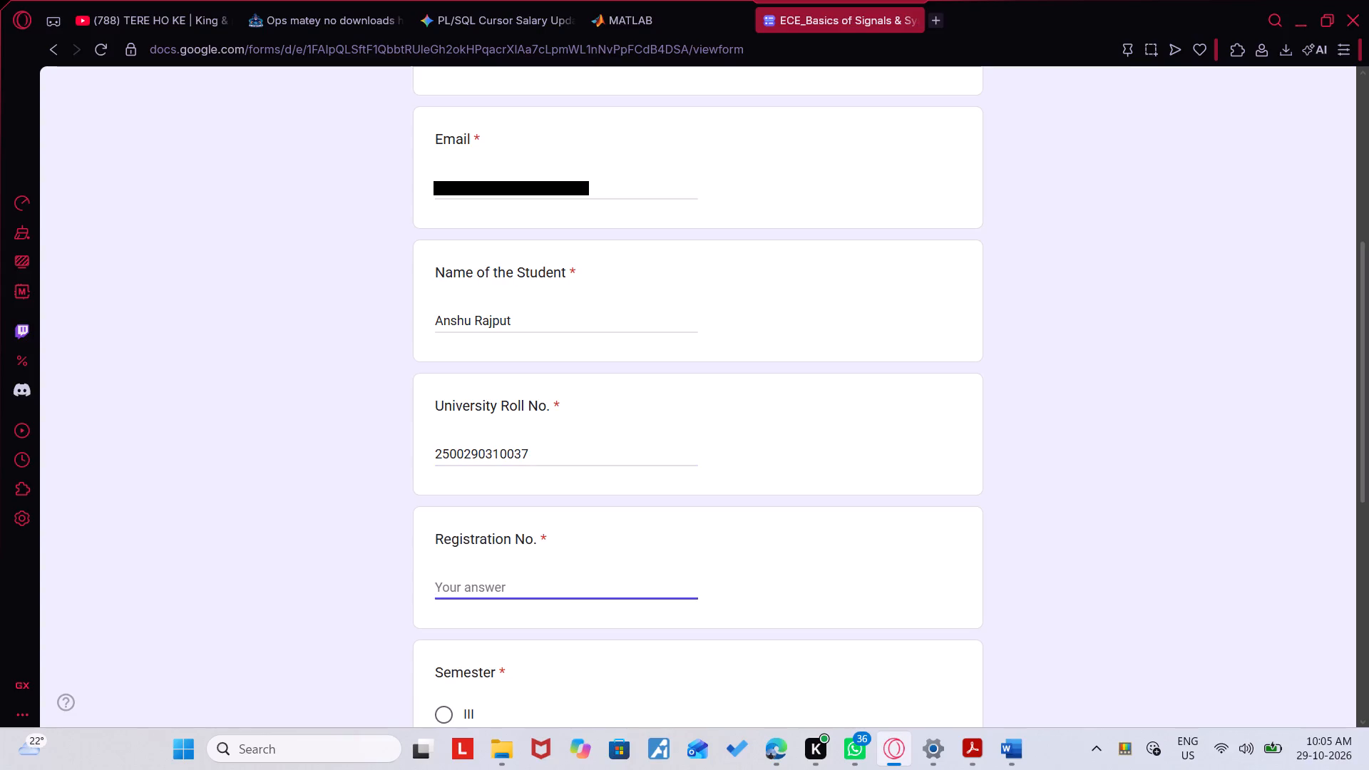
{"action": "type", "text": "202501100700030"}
Choose semester III and section A in the form.
{"action": "scroll", "coordinate": [506, 590], "scroll_direction": "down", "scroll_amount": 1}
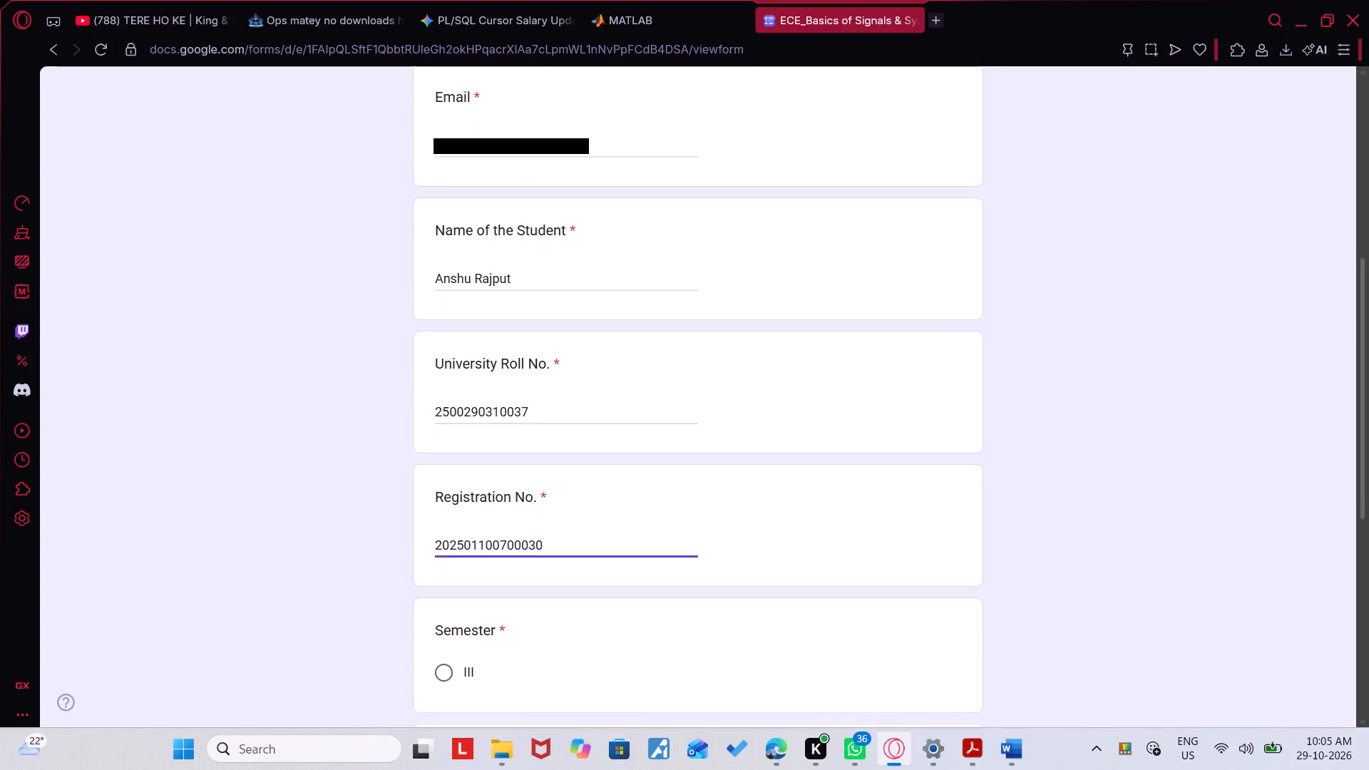
{"action": "scroll", "coordinate": [506, 590], "scroll_direction": "down", "scroll_amount": 1}
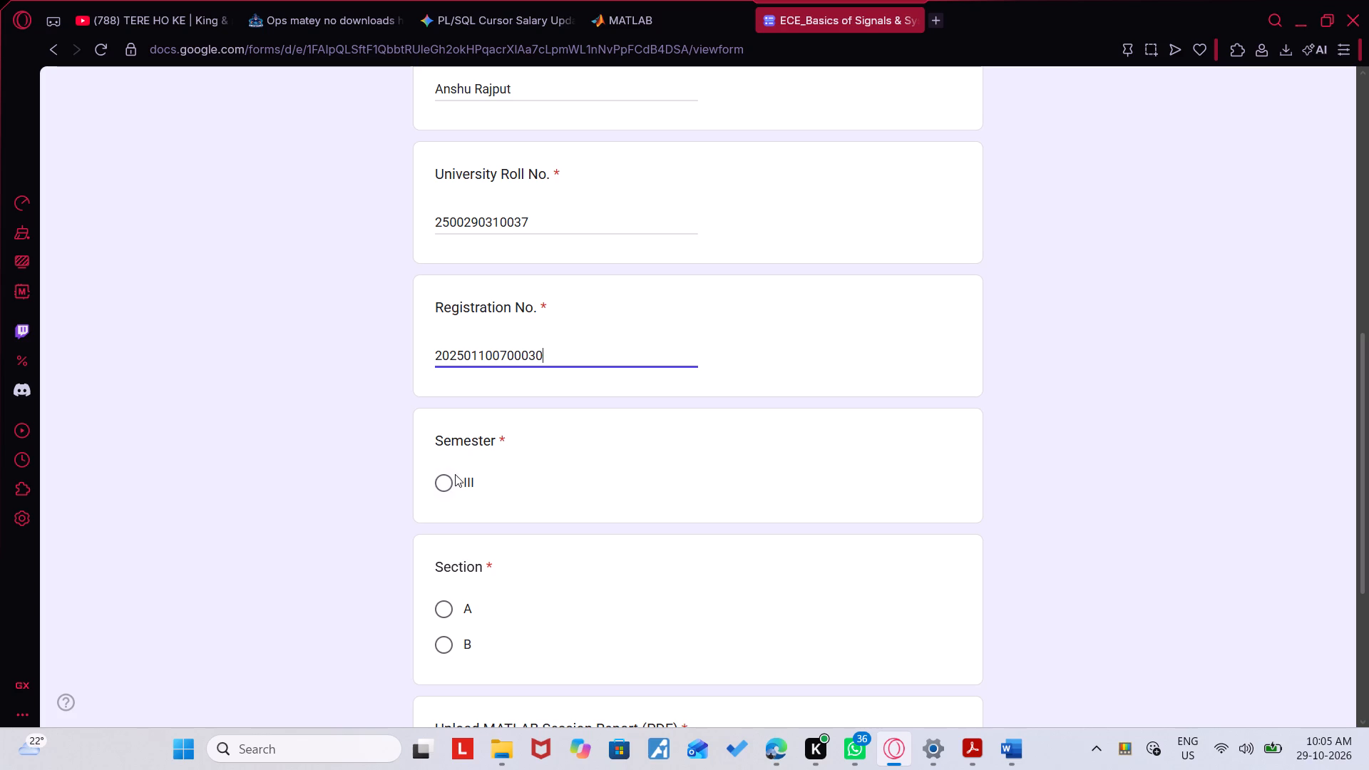
{"action": "left_click", "coordinate": [456, 472]}
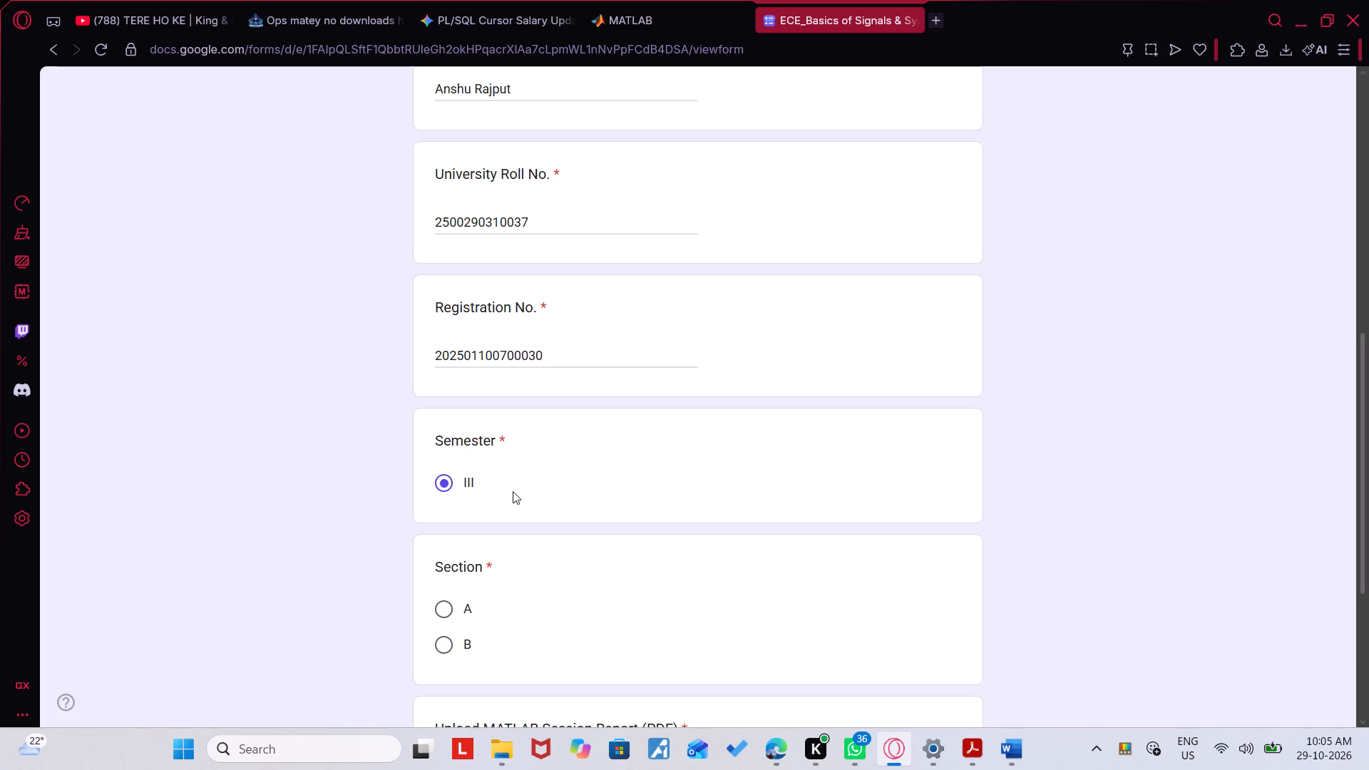
{"action": "scroll", "coordinate": [513, 491], "scroll_direction": "down", "scroll_amount": 1}
{"action": "left_click", "coordinate": [441, 529]}
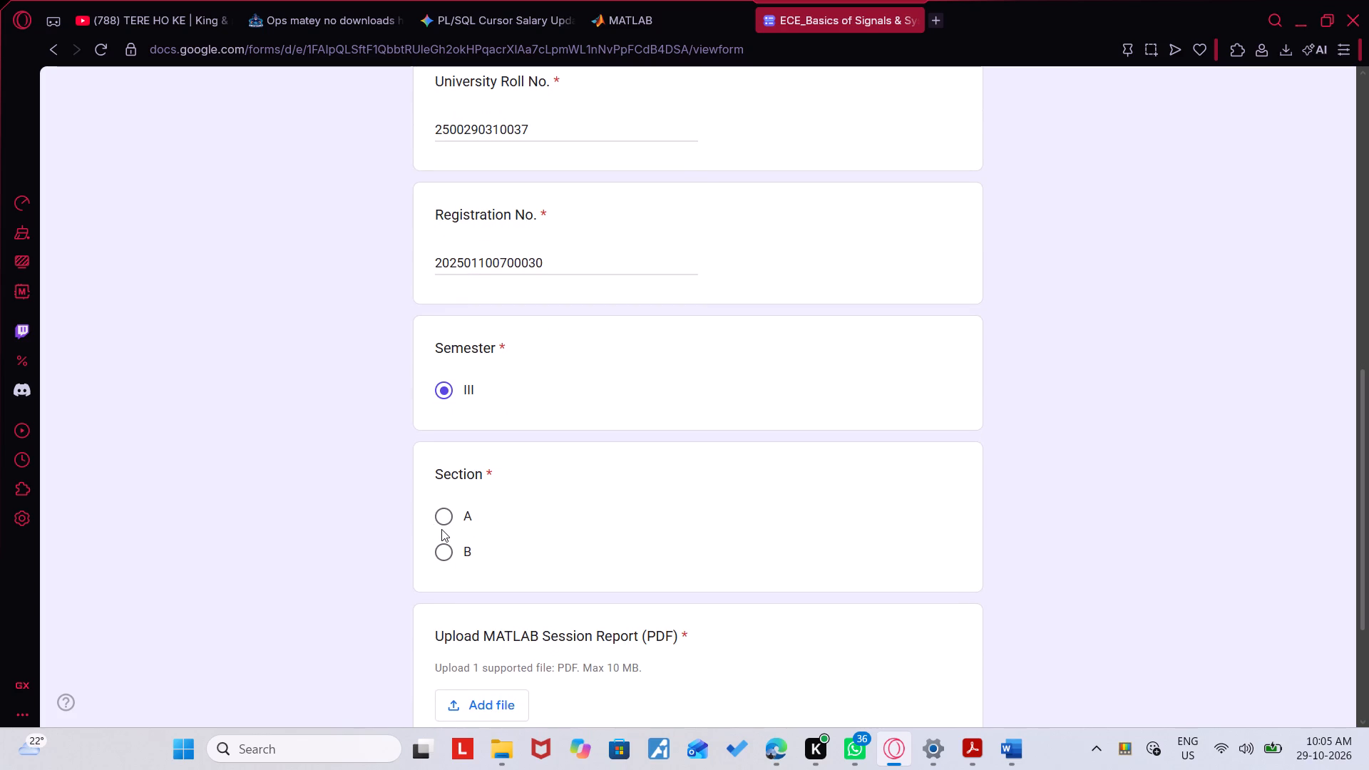
{"action": "left_click", "coordinate": [441, 518]}
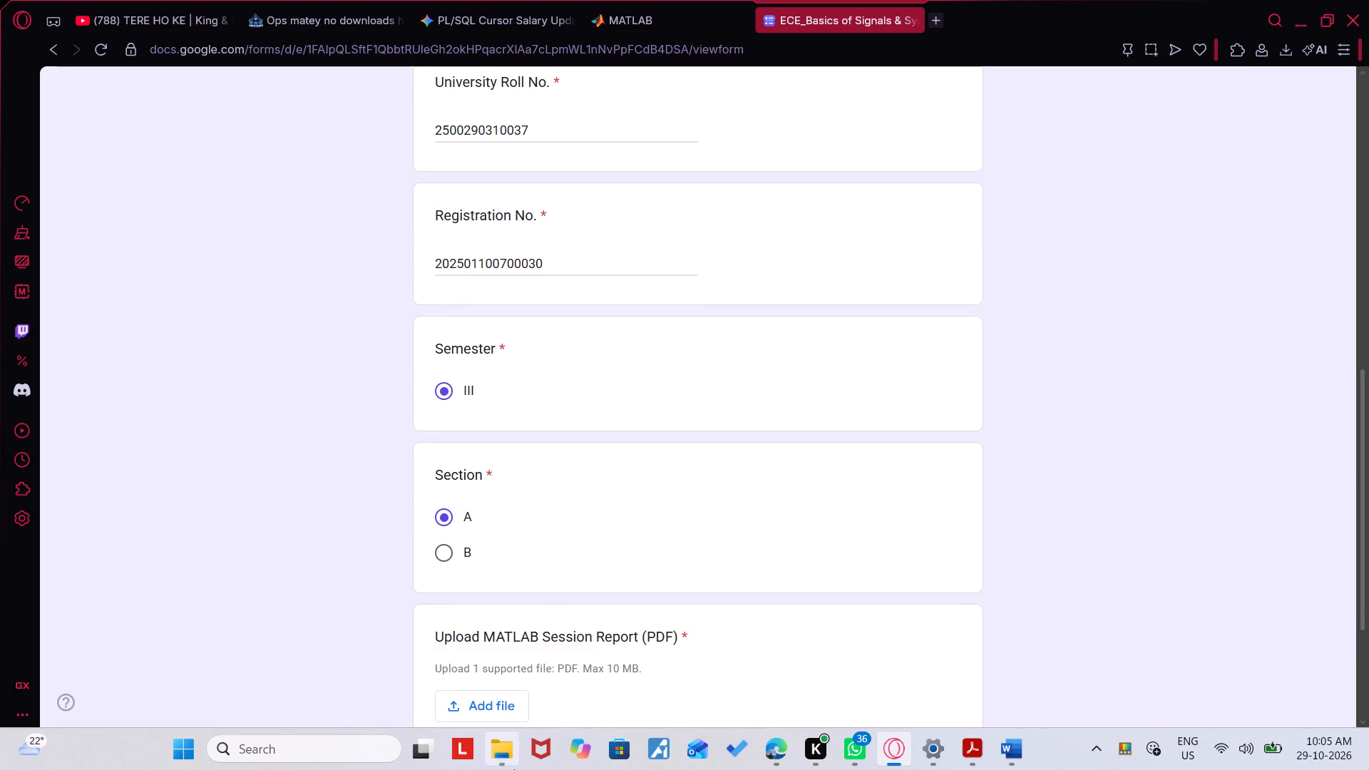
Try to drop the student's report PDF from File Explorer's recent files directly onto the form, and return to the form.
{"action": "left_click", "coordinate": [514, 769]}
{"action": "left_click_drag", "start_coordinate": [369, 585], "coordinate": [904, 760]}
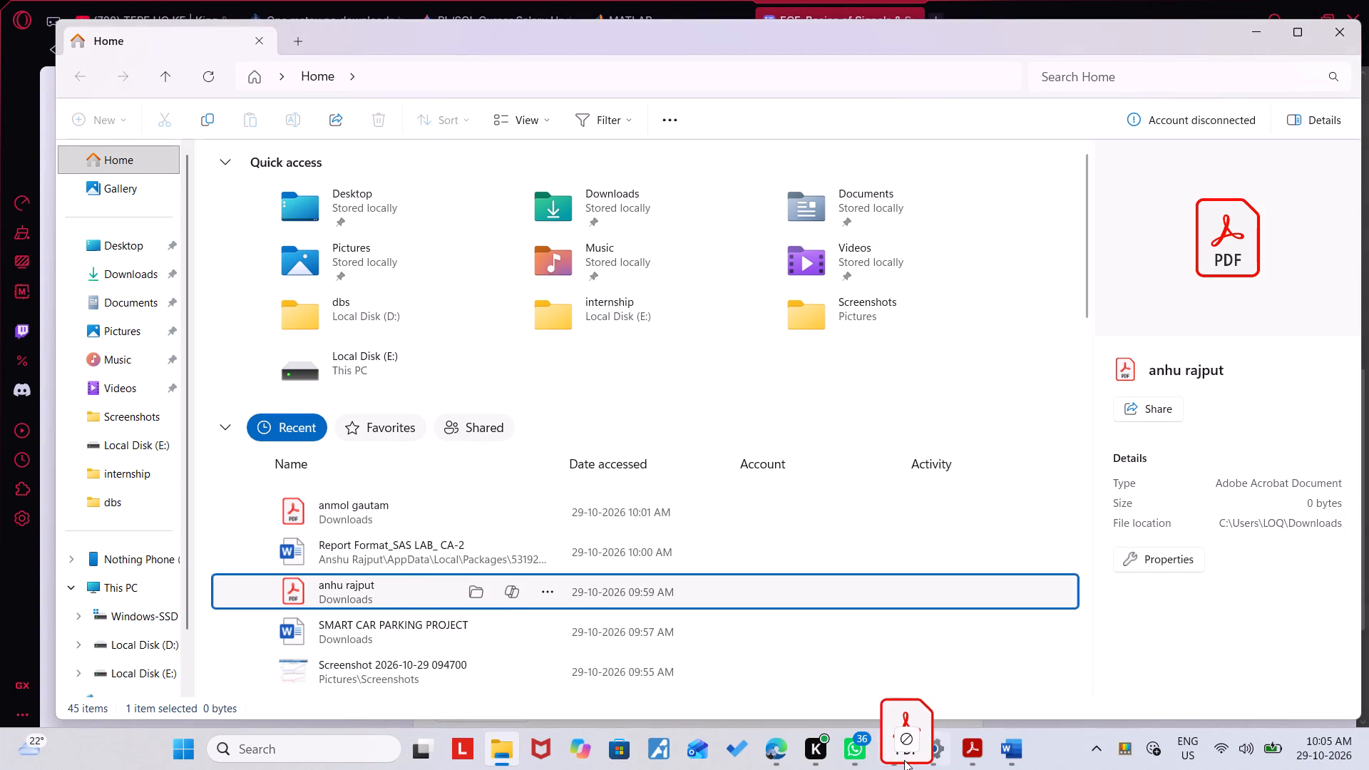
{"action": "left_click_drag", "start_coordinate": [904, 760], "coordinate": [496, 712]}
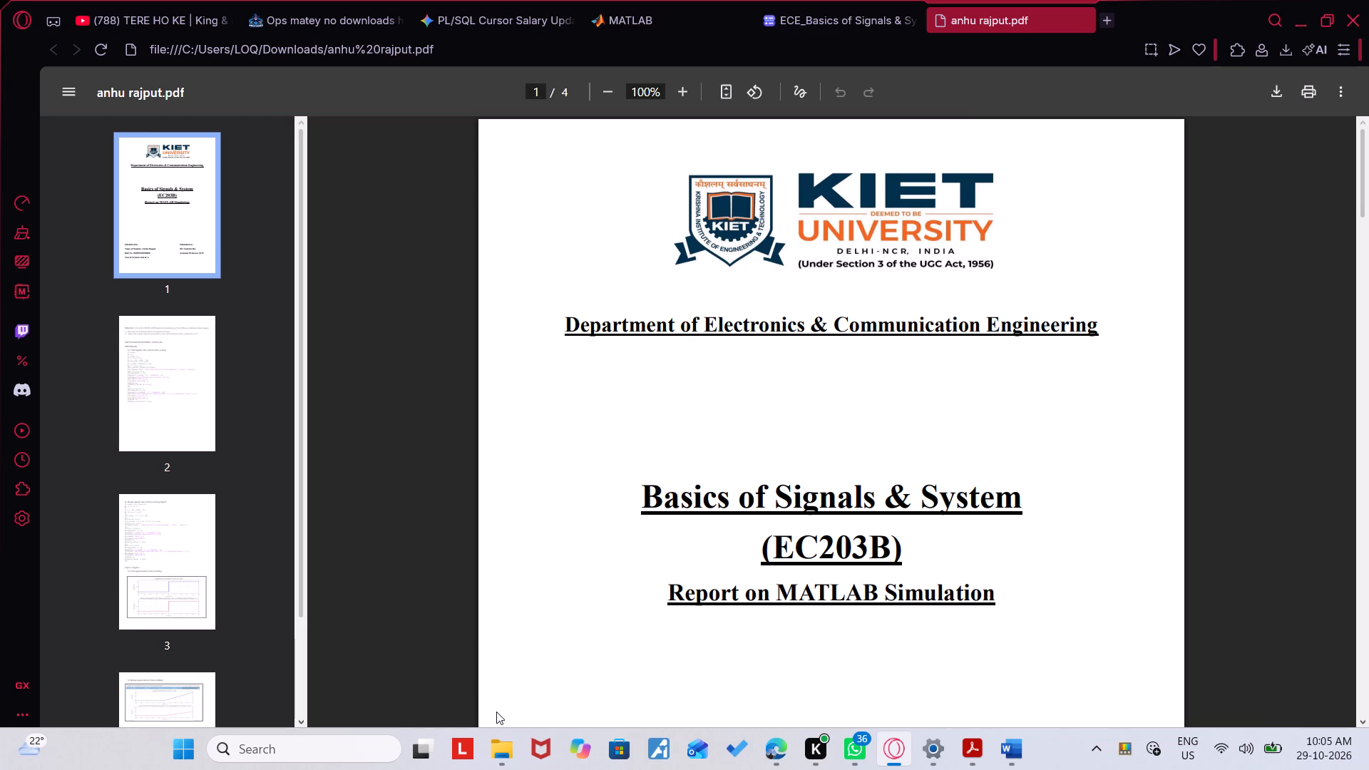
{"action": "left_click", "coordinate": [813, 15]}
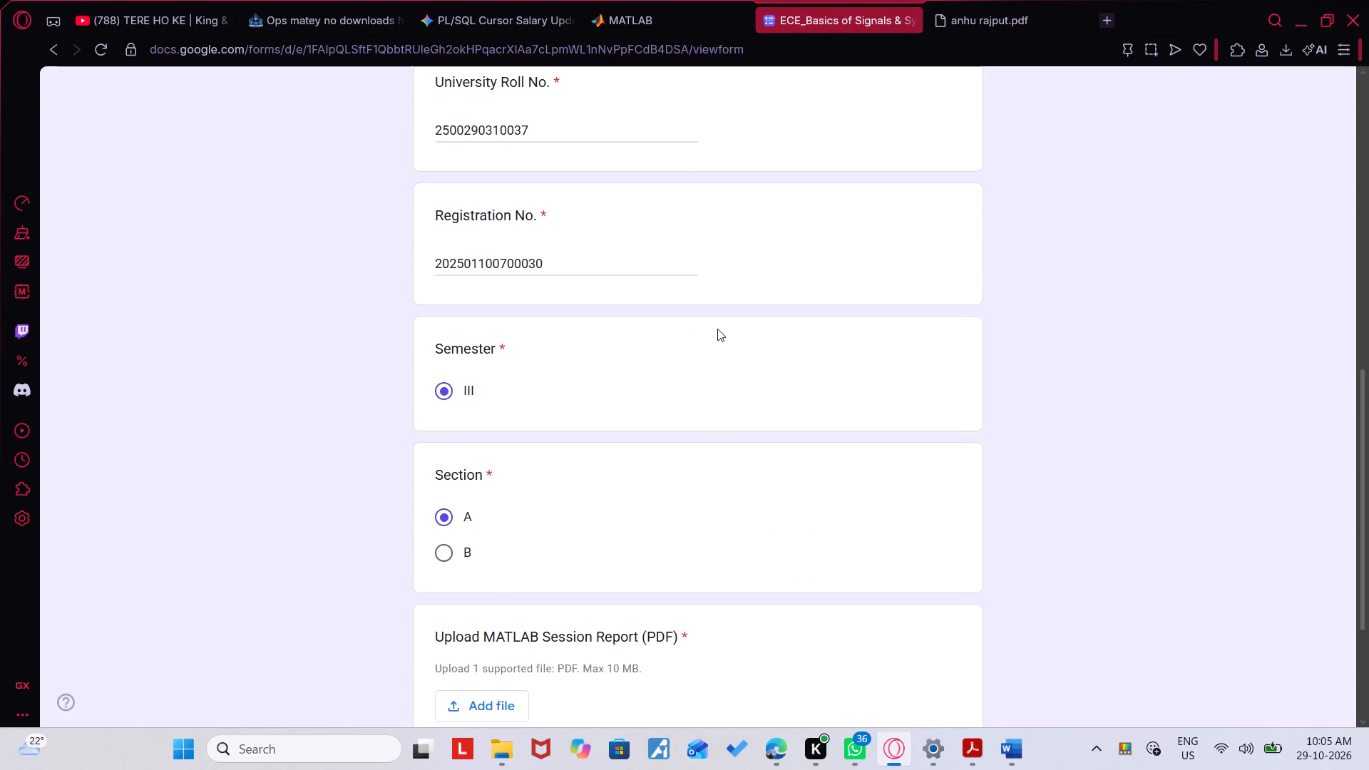
Upload the student's report PDF from File Explorer's recent files to the Upload MATLAB Session Report question through its Insert file dialog.
{"action": "scroll", "coordinate": [717, 329], "scroll_direction": "down", "scroll_amount": 1}
{"action": "left_click", "coordinate": [491, 620]}
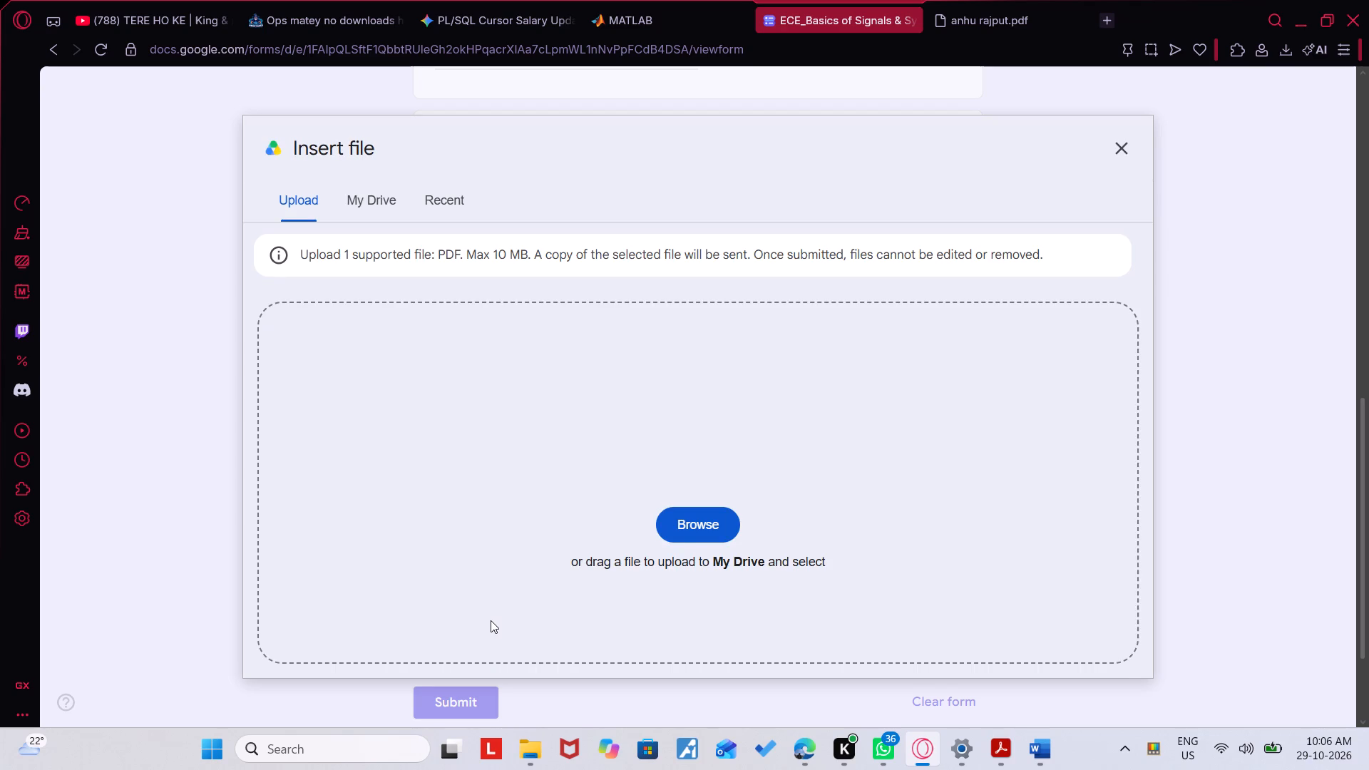
{"action": "left_click", "coordinate": [518, 766]}
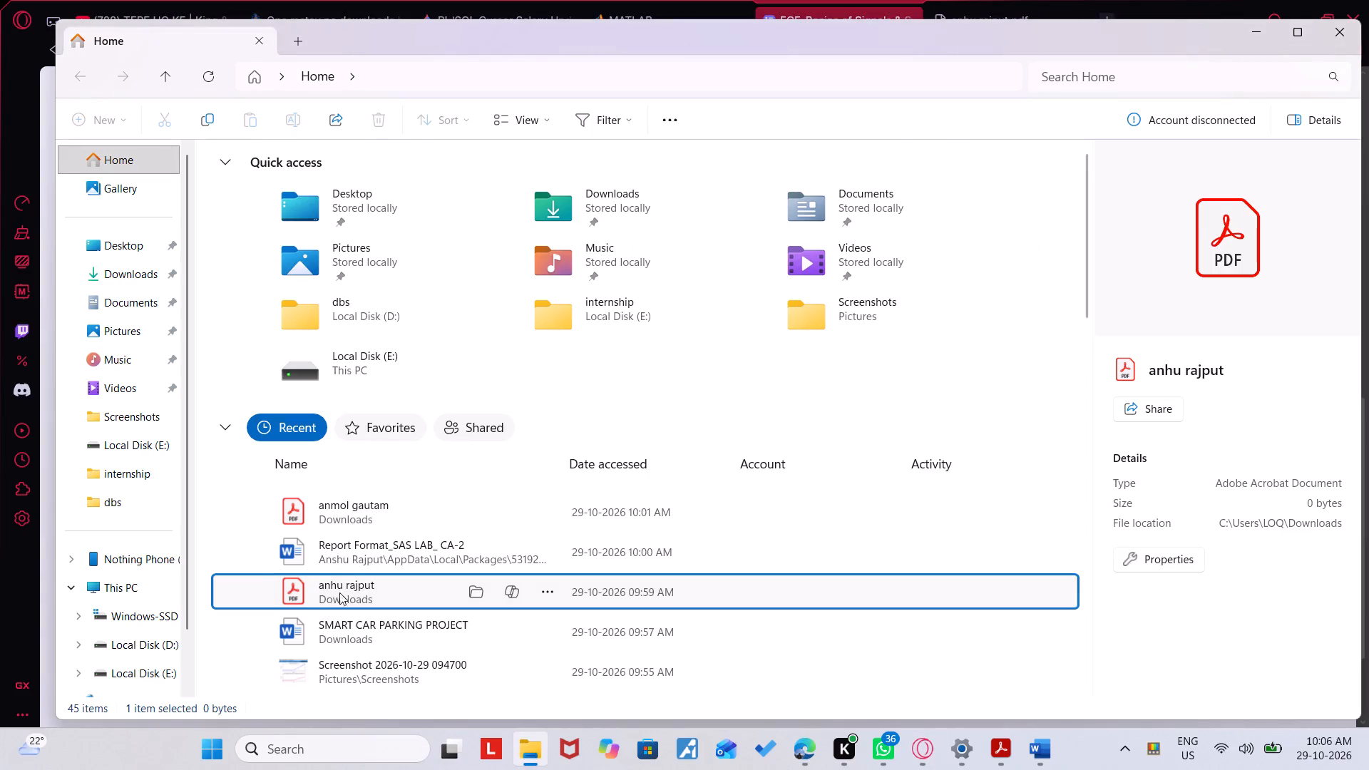
{"action": "left_click_drag", "start_coordinate": [342, 588], "coordinate": [802, 578]}
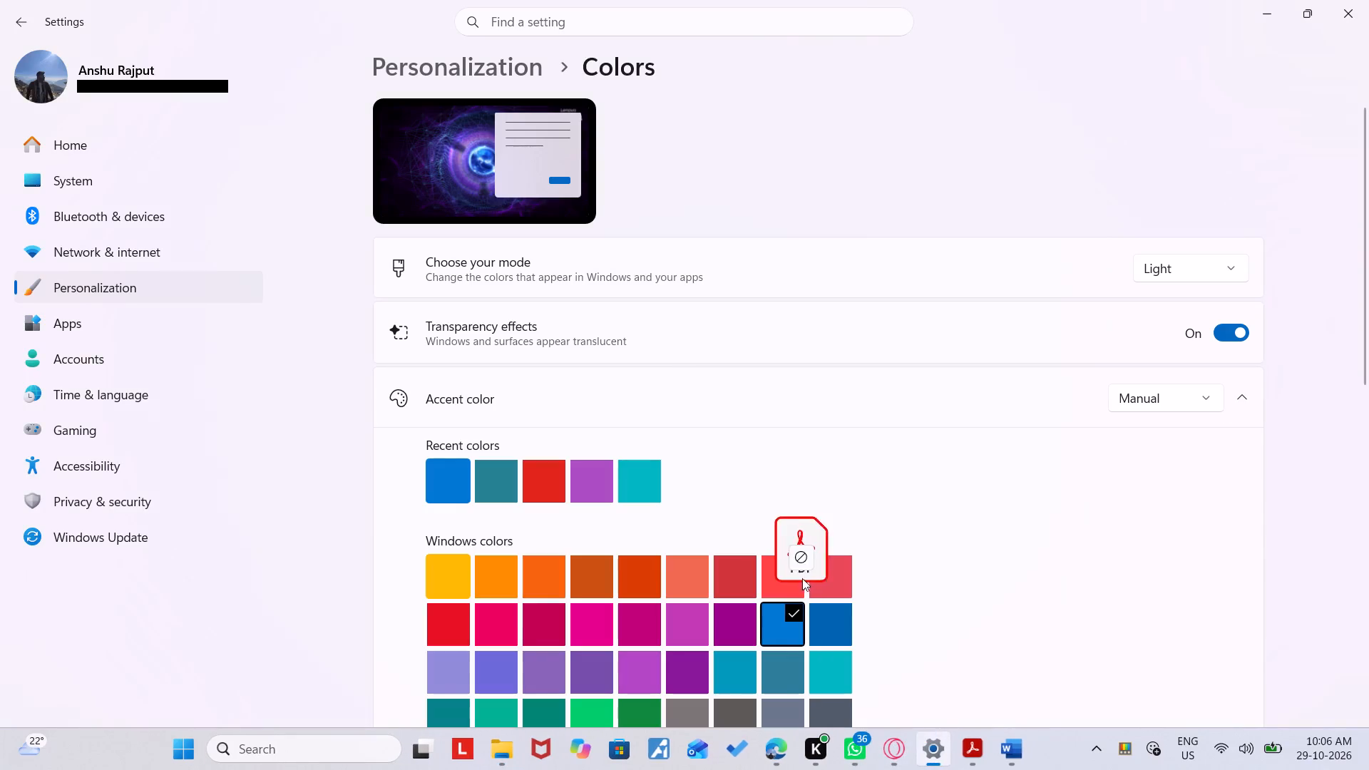
{"action": "left_click_drag", "start_coordinate": [802, 578], "coordinate": [723, 522]}
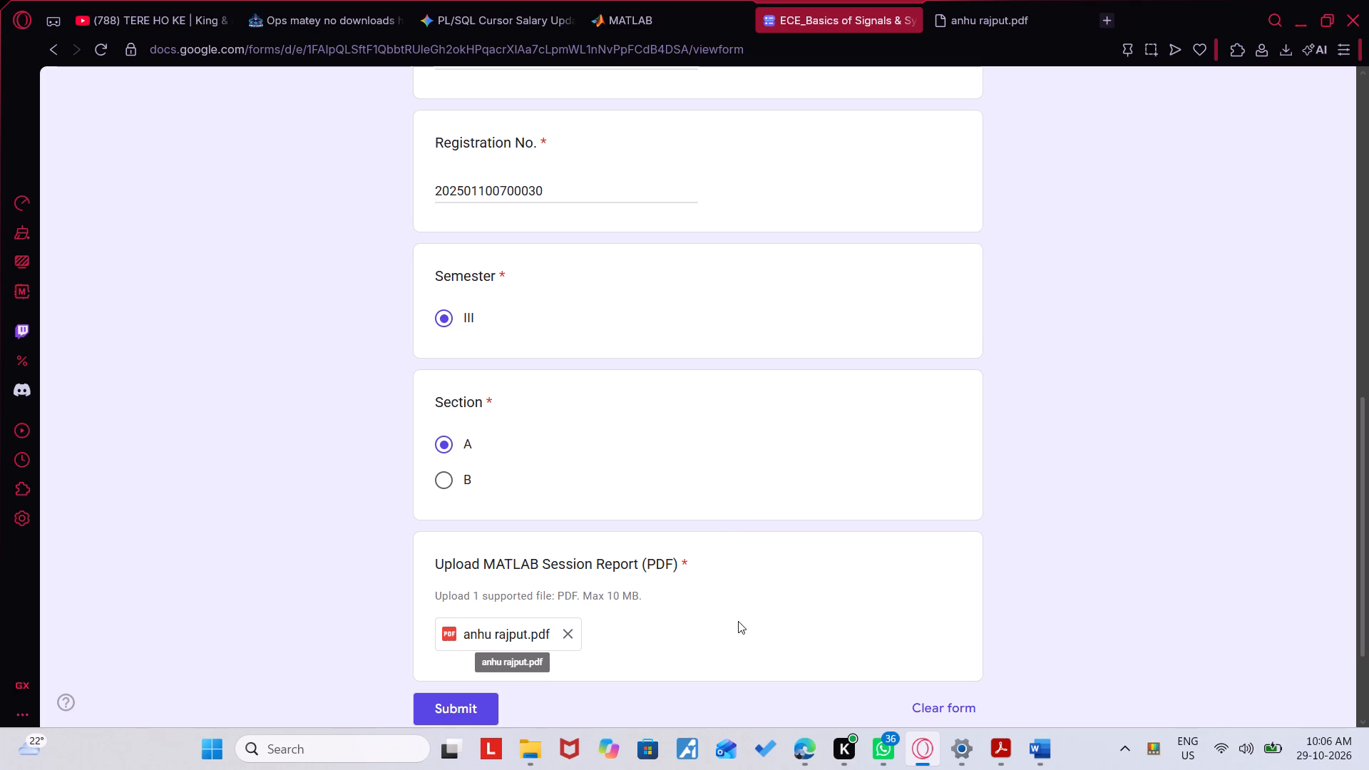
Review the completed answers and attached report, and submit the ECE_Basics of Signals & Systems_CA-2 Assessment form.
{"action": "scroll", "coordinate": [738, 621], "scroll_direction": "down", "scroll_amount": 1}
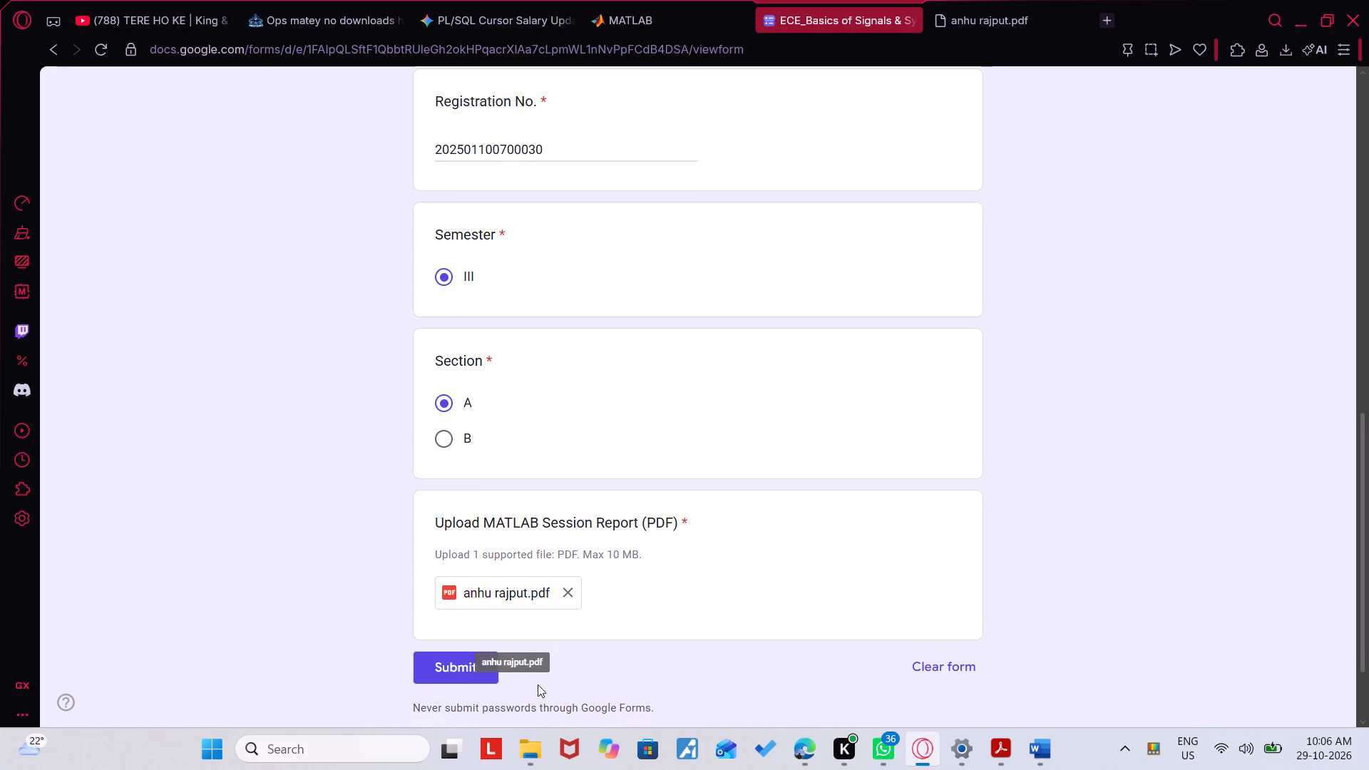
{"action": "scroll", "coordinate": [998, 313], "scroll_direction": "up", "scroll_amount": 1}
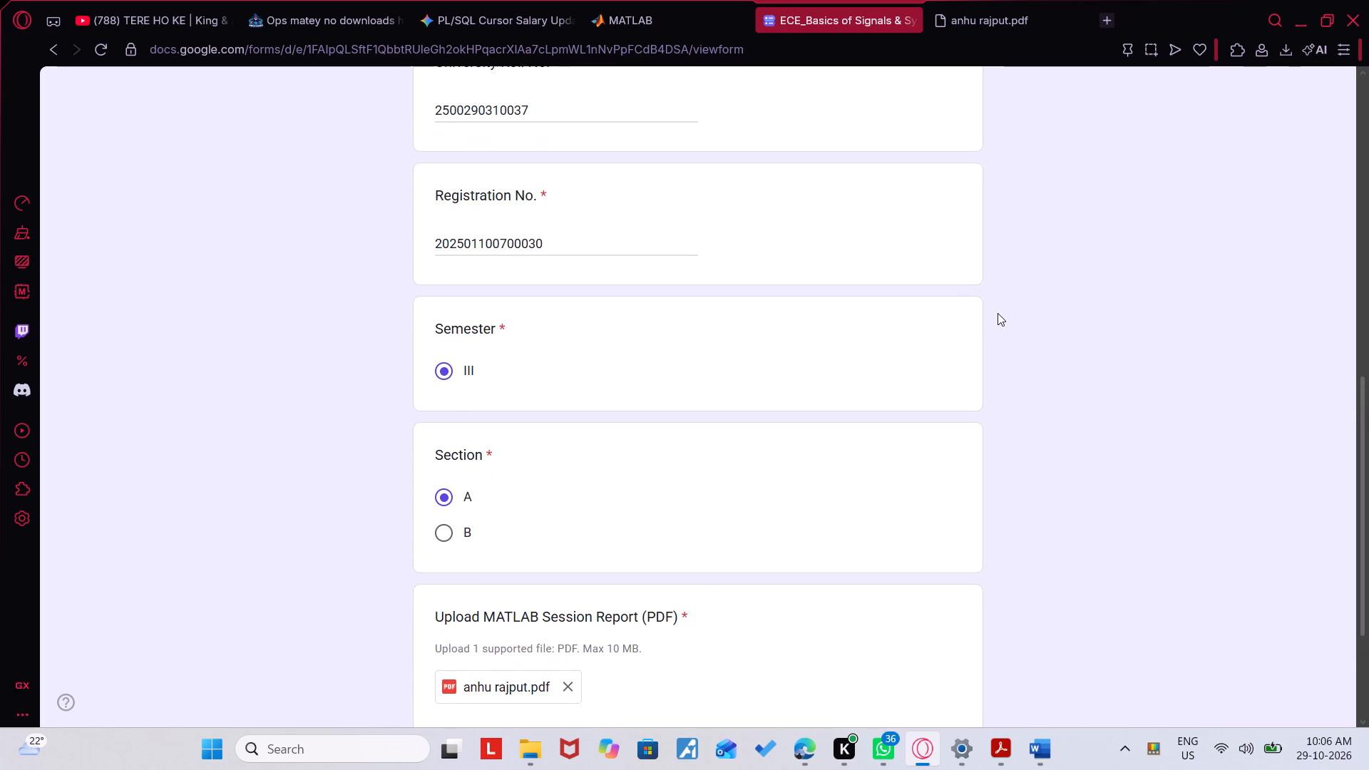
{"action": "scroll", "coordinate": [998, 313], "scroll_direction": "up", "scroll_amount": 2}
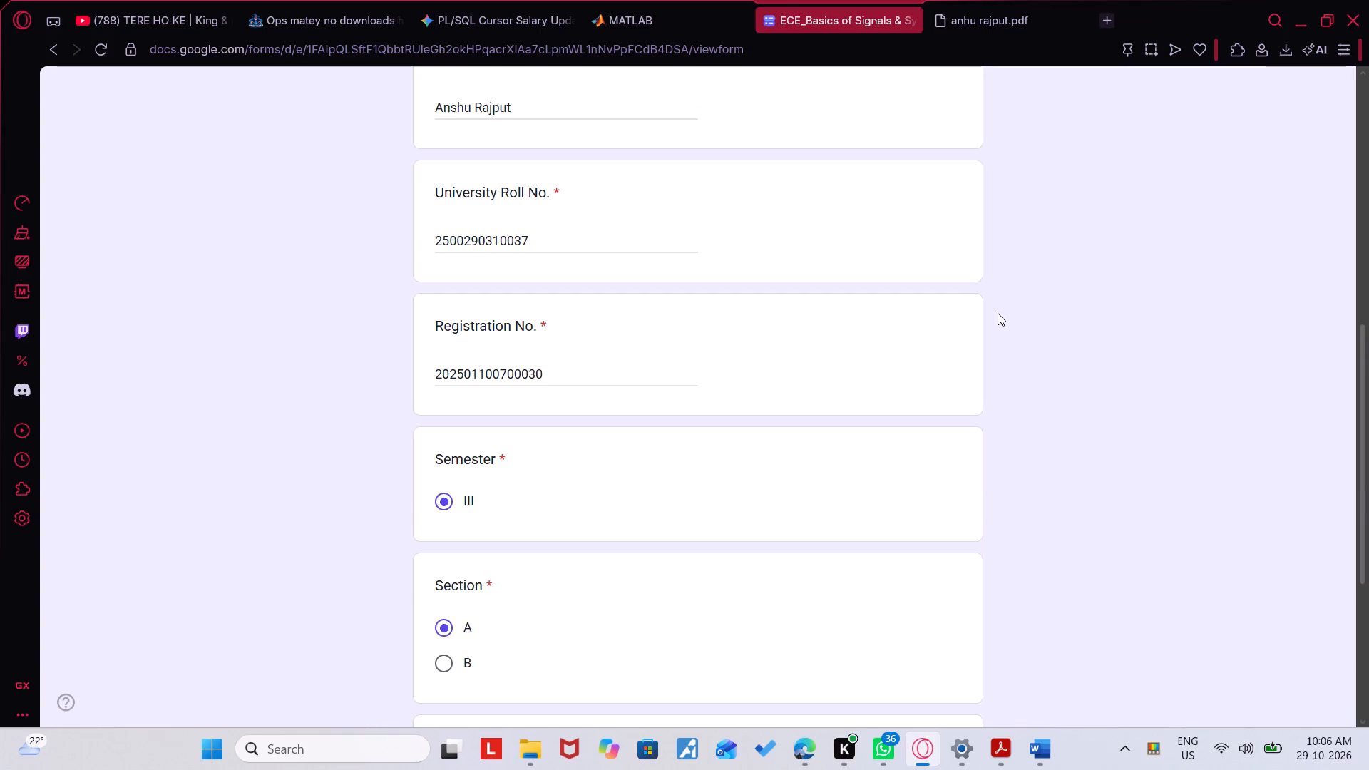
{"action": "scroll", "coordinate": [998, 313], "scroll_direction": "up", "scroll_amount": 2}
{"action": "scroll", "coordinate": [998, 313], "scroll_direction": "down", "scroll_amount": 2}
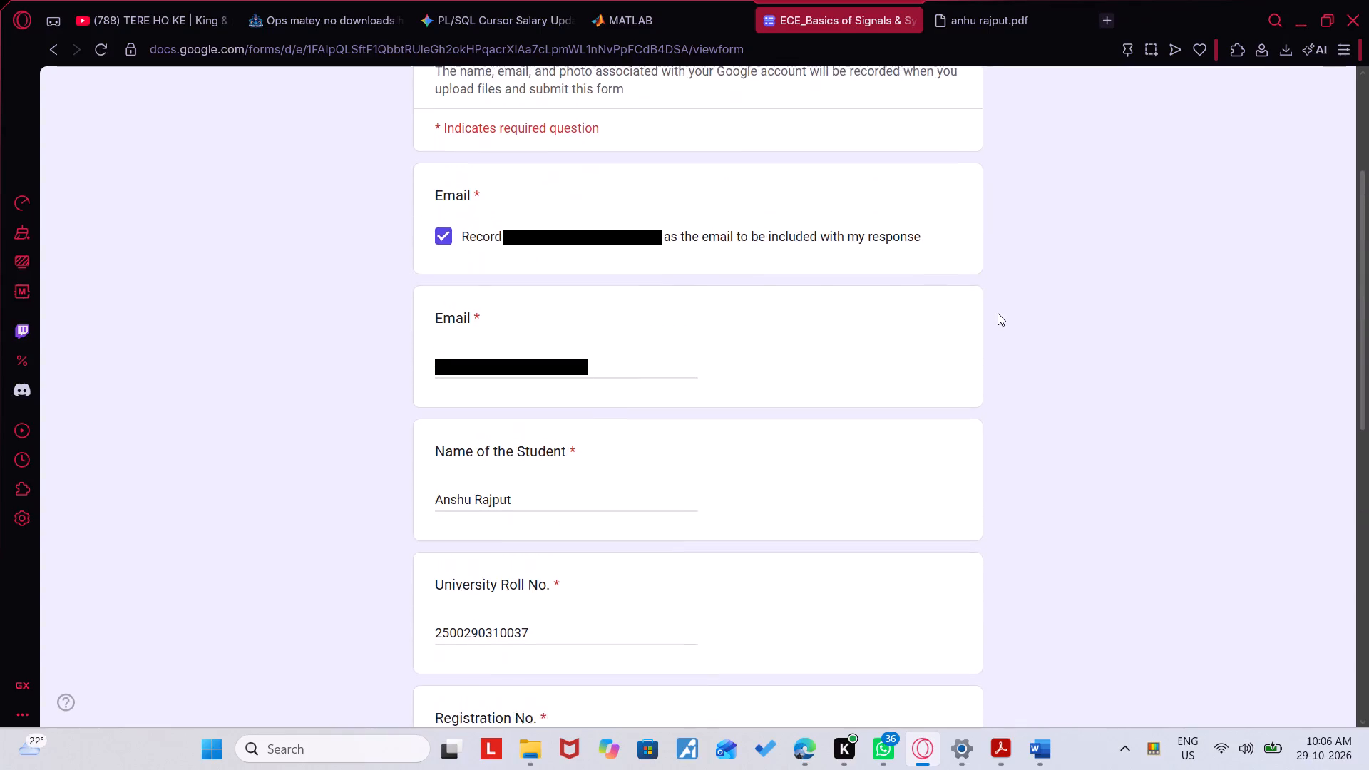